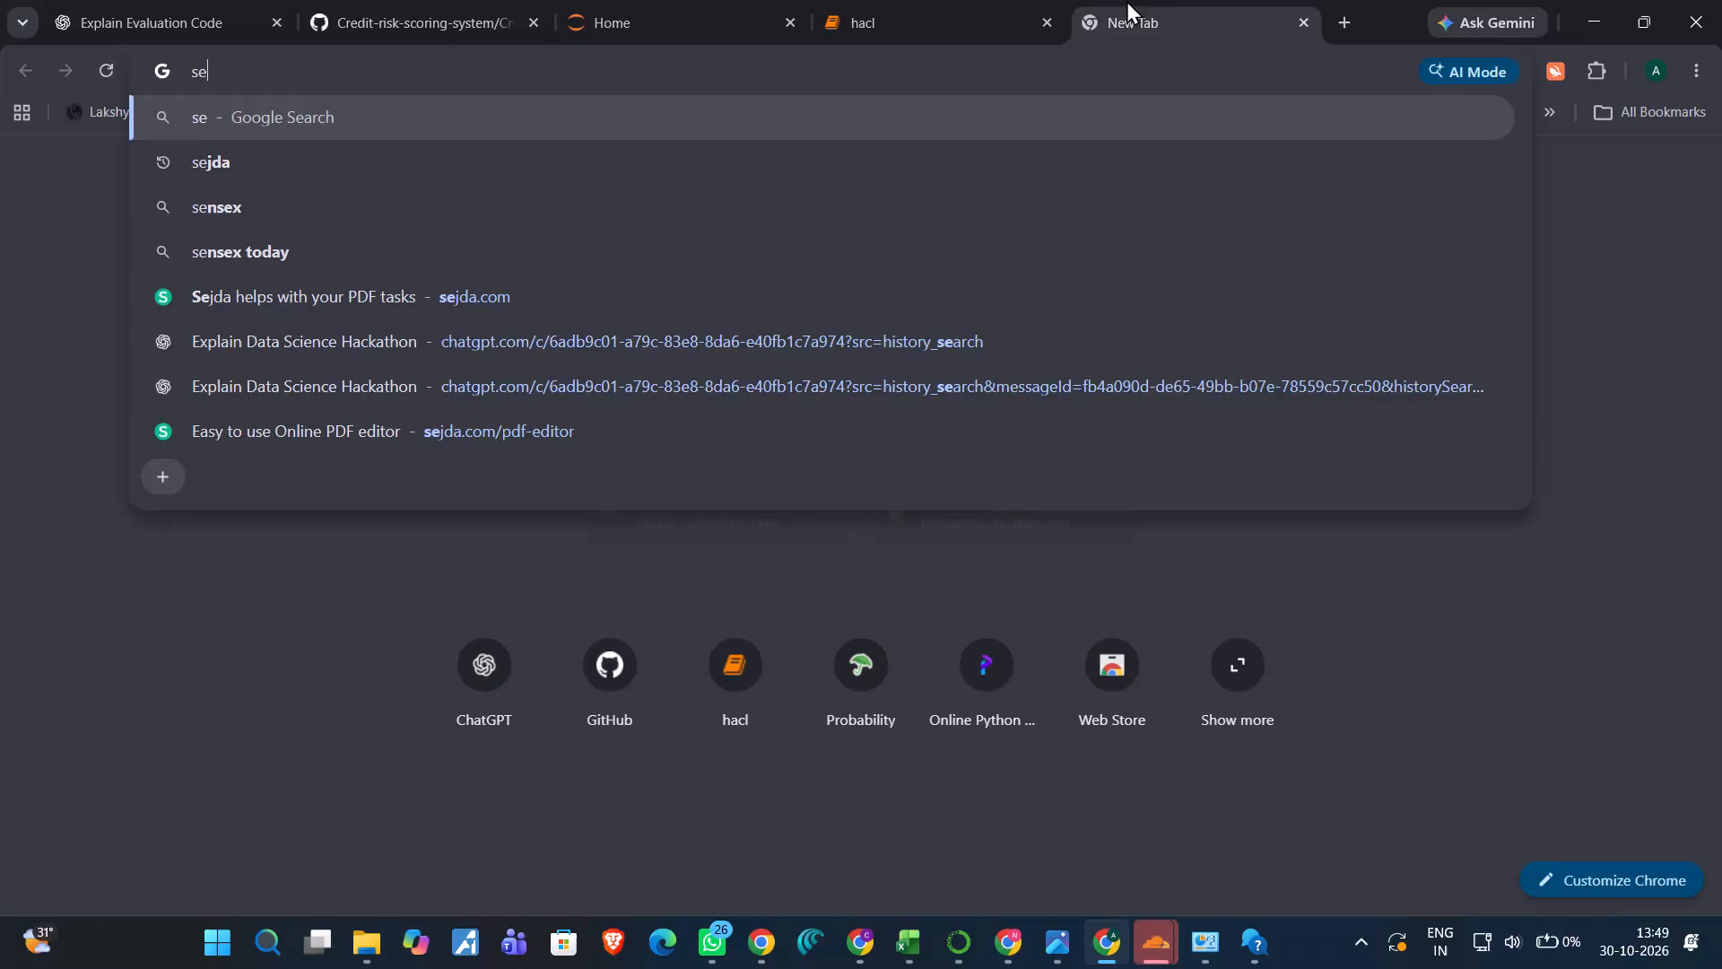
Open the Sejda online PDF editor in the new browser tab.
key("d")
key("Return")
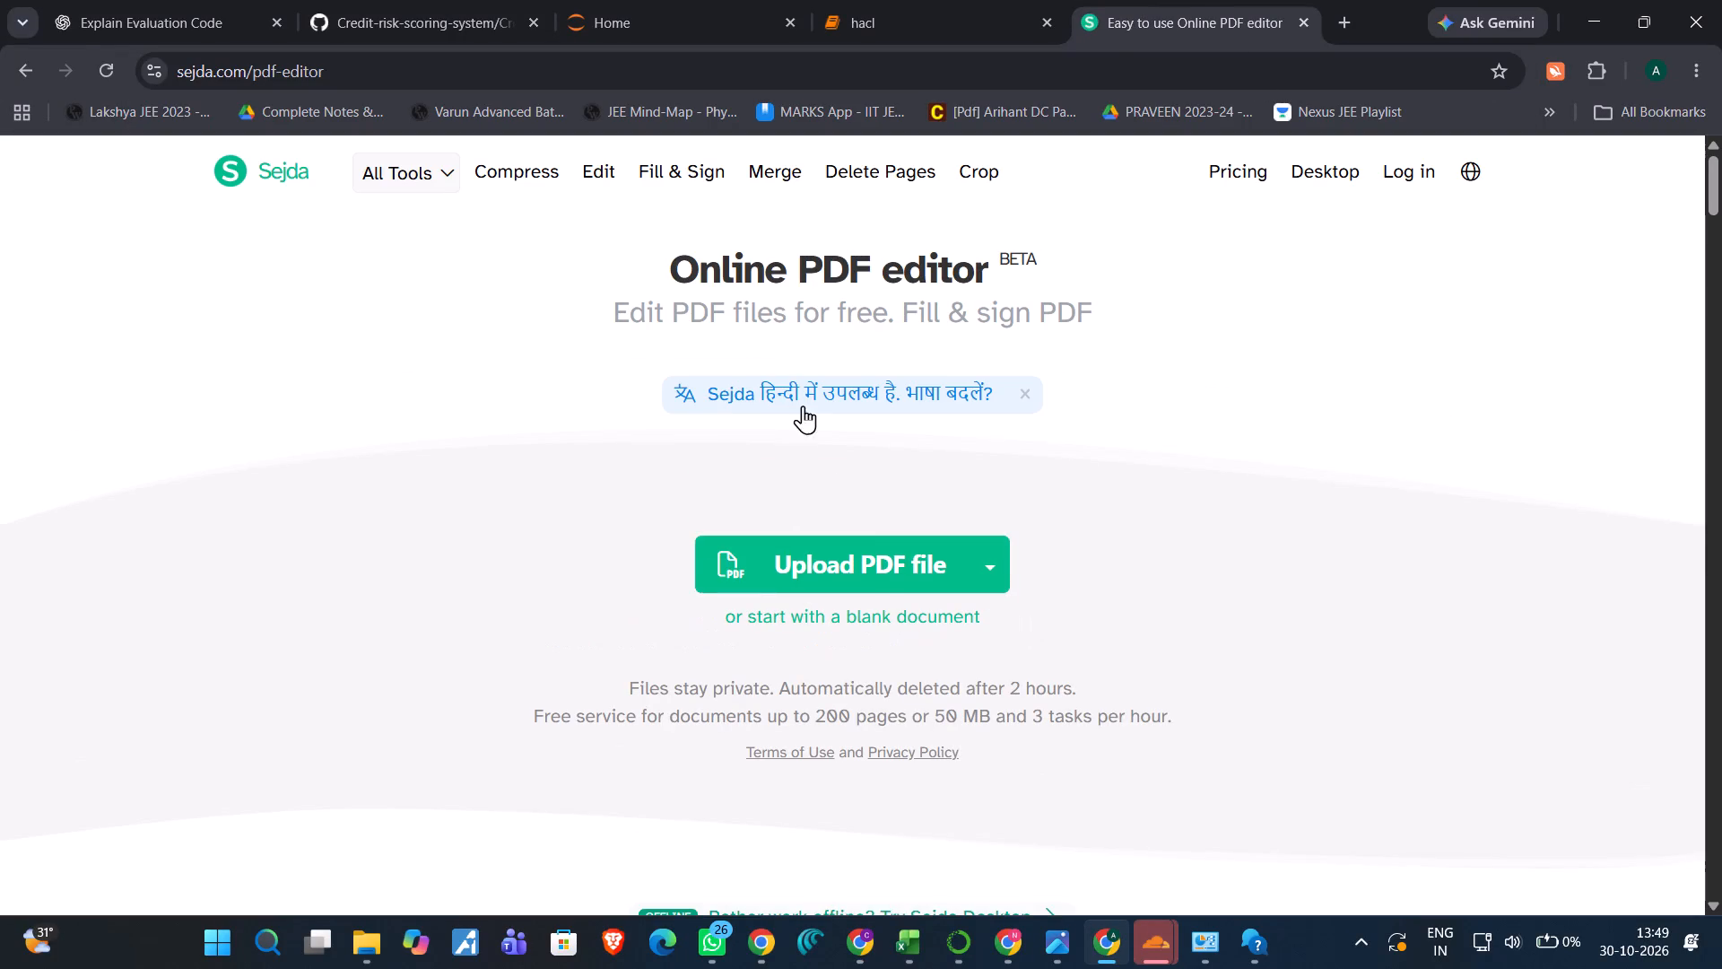
Upload the team_doomsday_aieng PDF from the Downloads folder for editing.
left_click(883, 576)
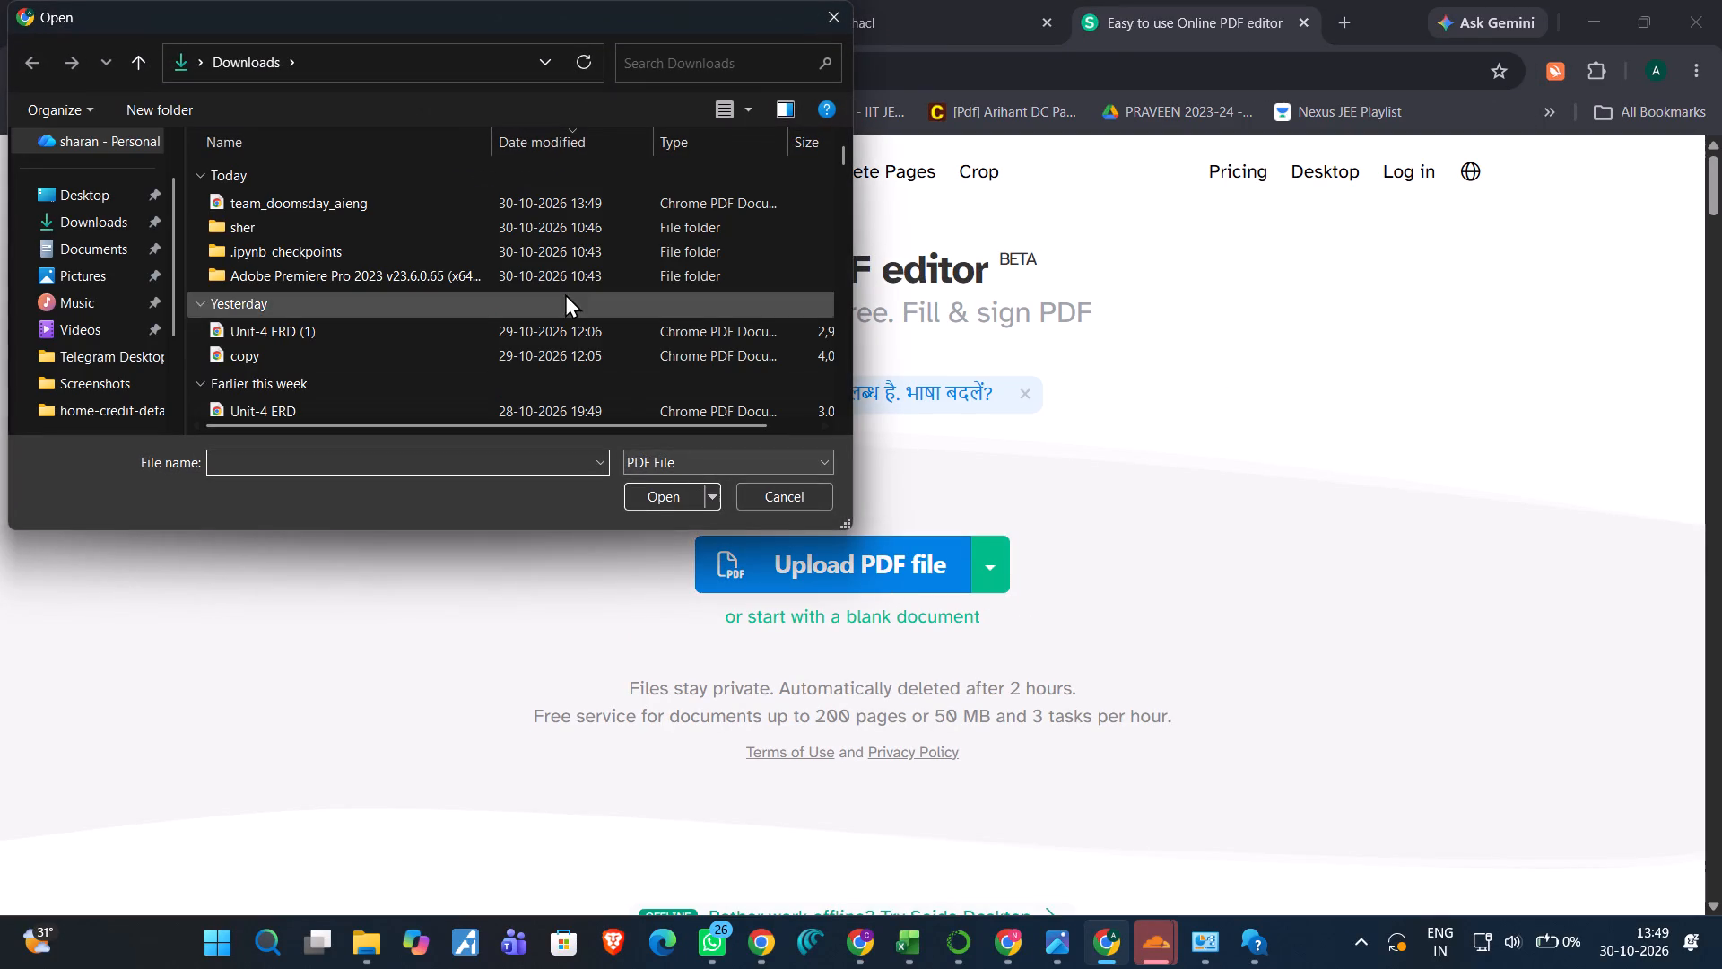
left_click(590, 193)
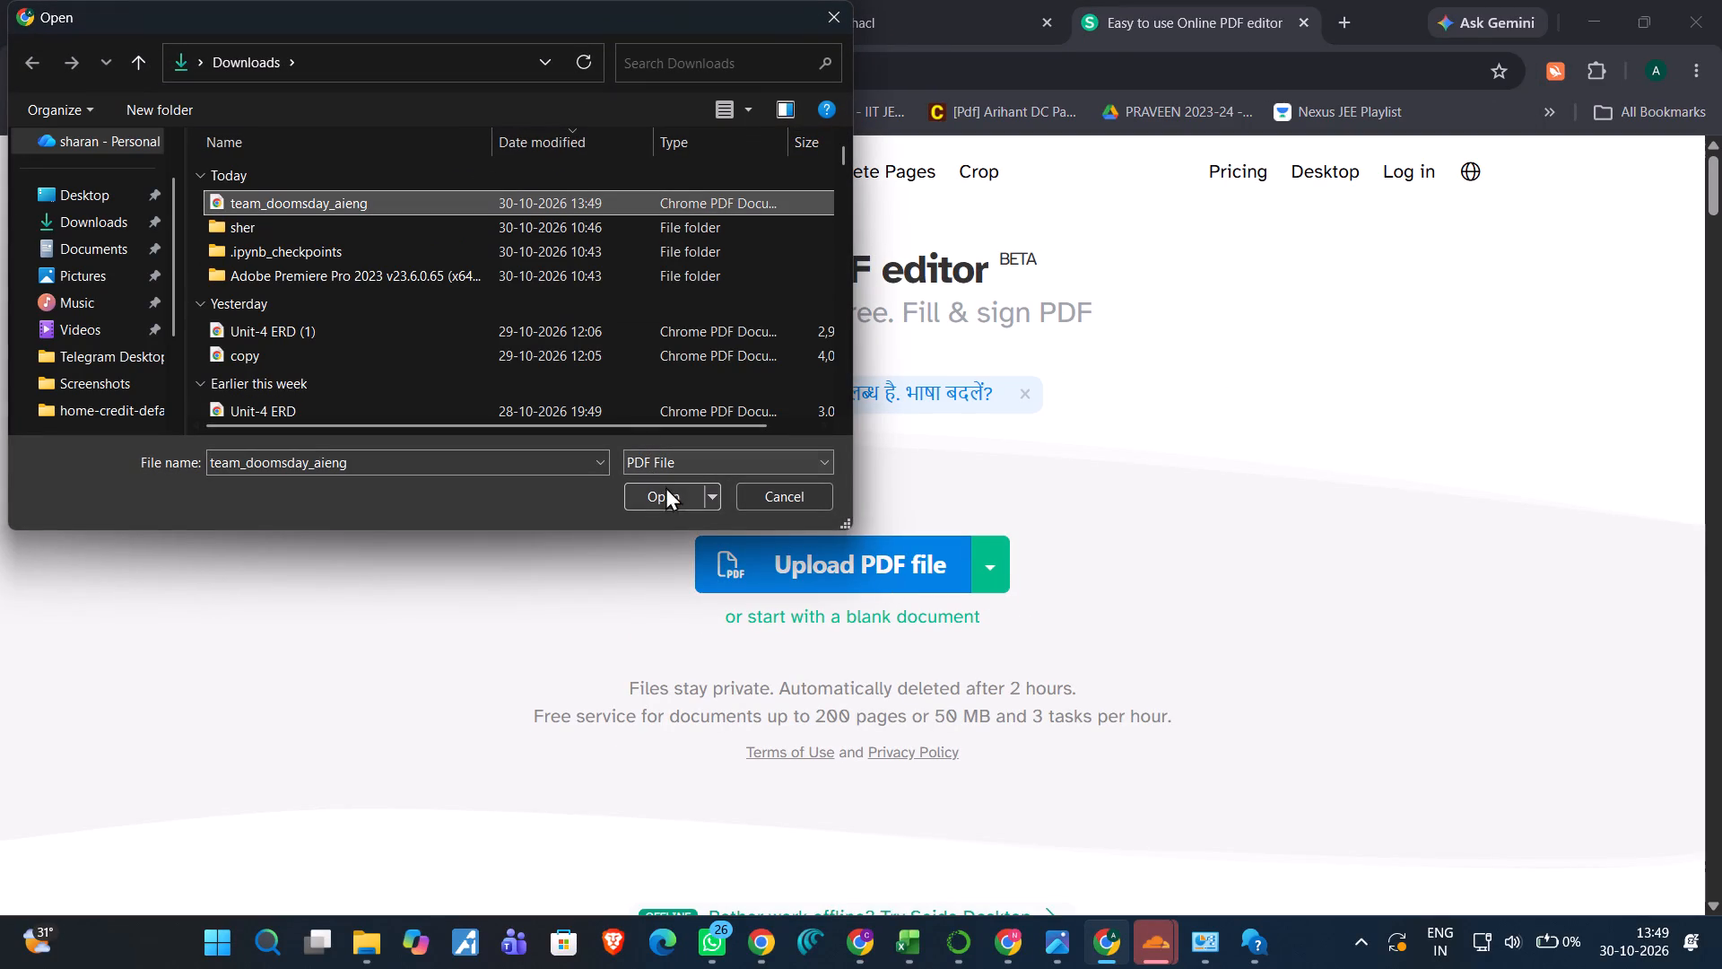
left_click(664, 489)
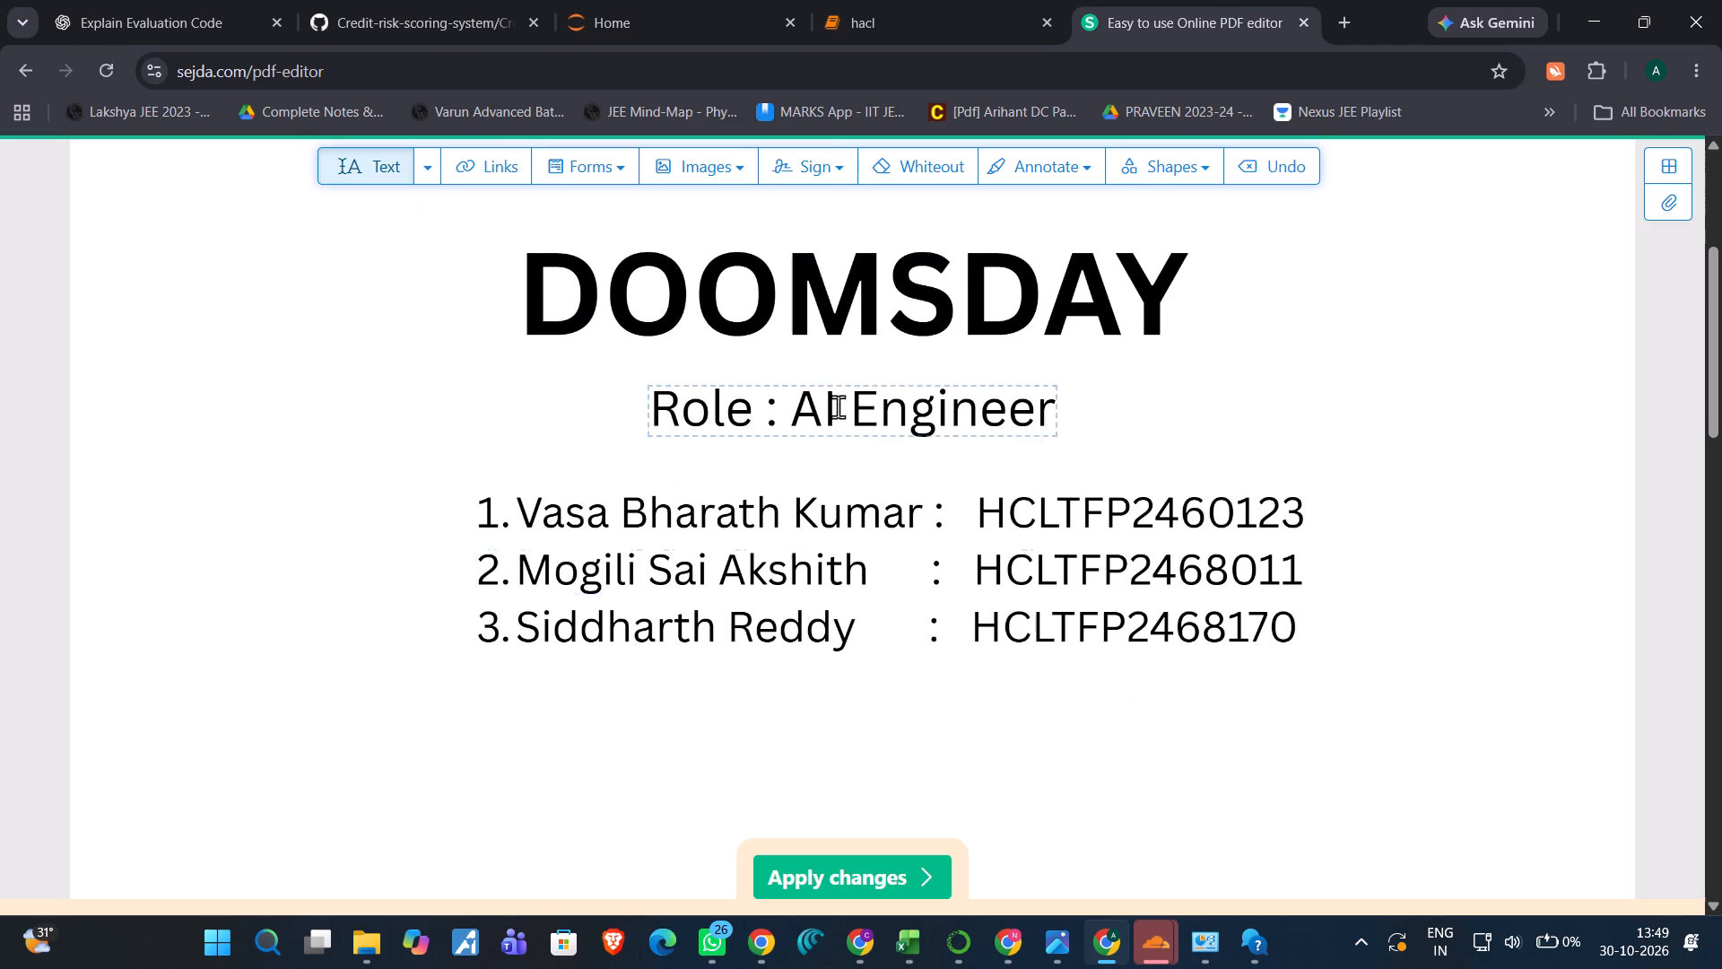
Replace the DOOMSDAY heading text with "Mavericks", using Arimo as the replacement font.
left_click(1186, 301)
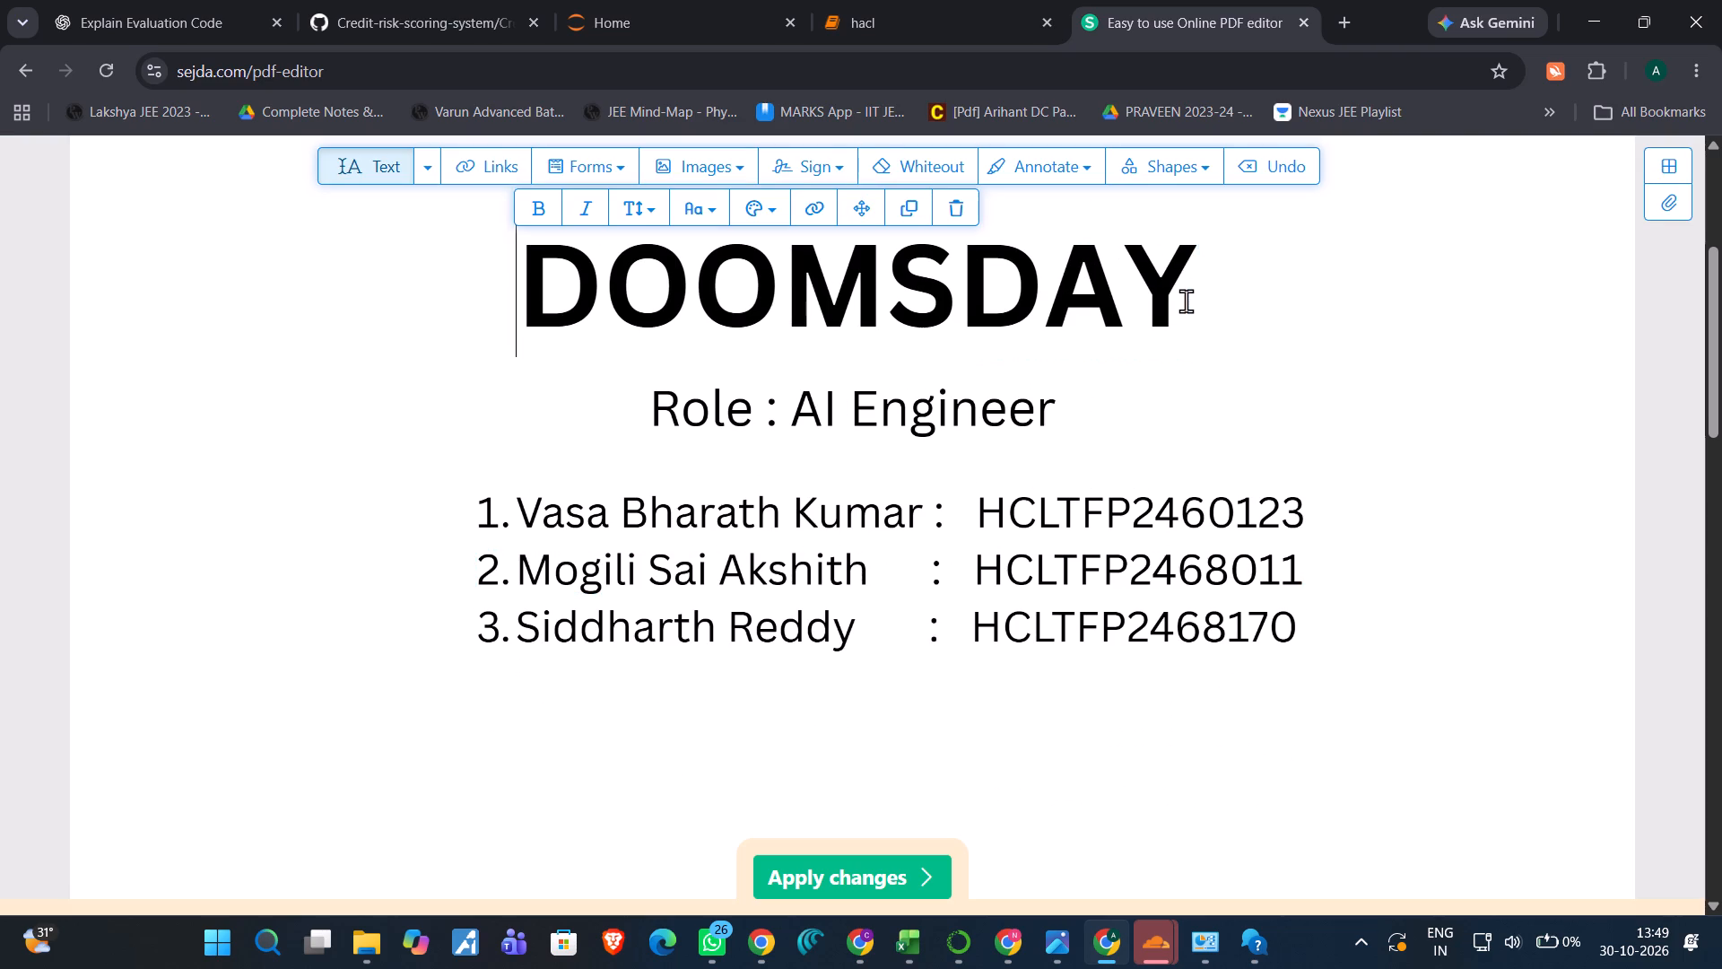
key("Right")
key("Right")
key("Right")
key("Right")
key("Right")
key("Right")
key("Right")
key("Right")
key("Right")
key("Right")
key("Right")
key("BackSpace")
key("BackSpace")
key("BackSpace")
key("BackSpace")
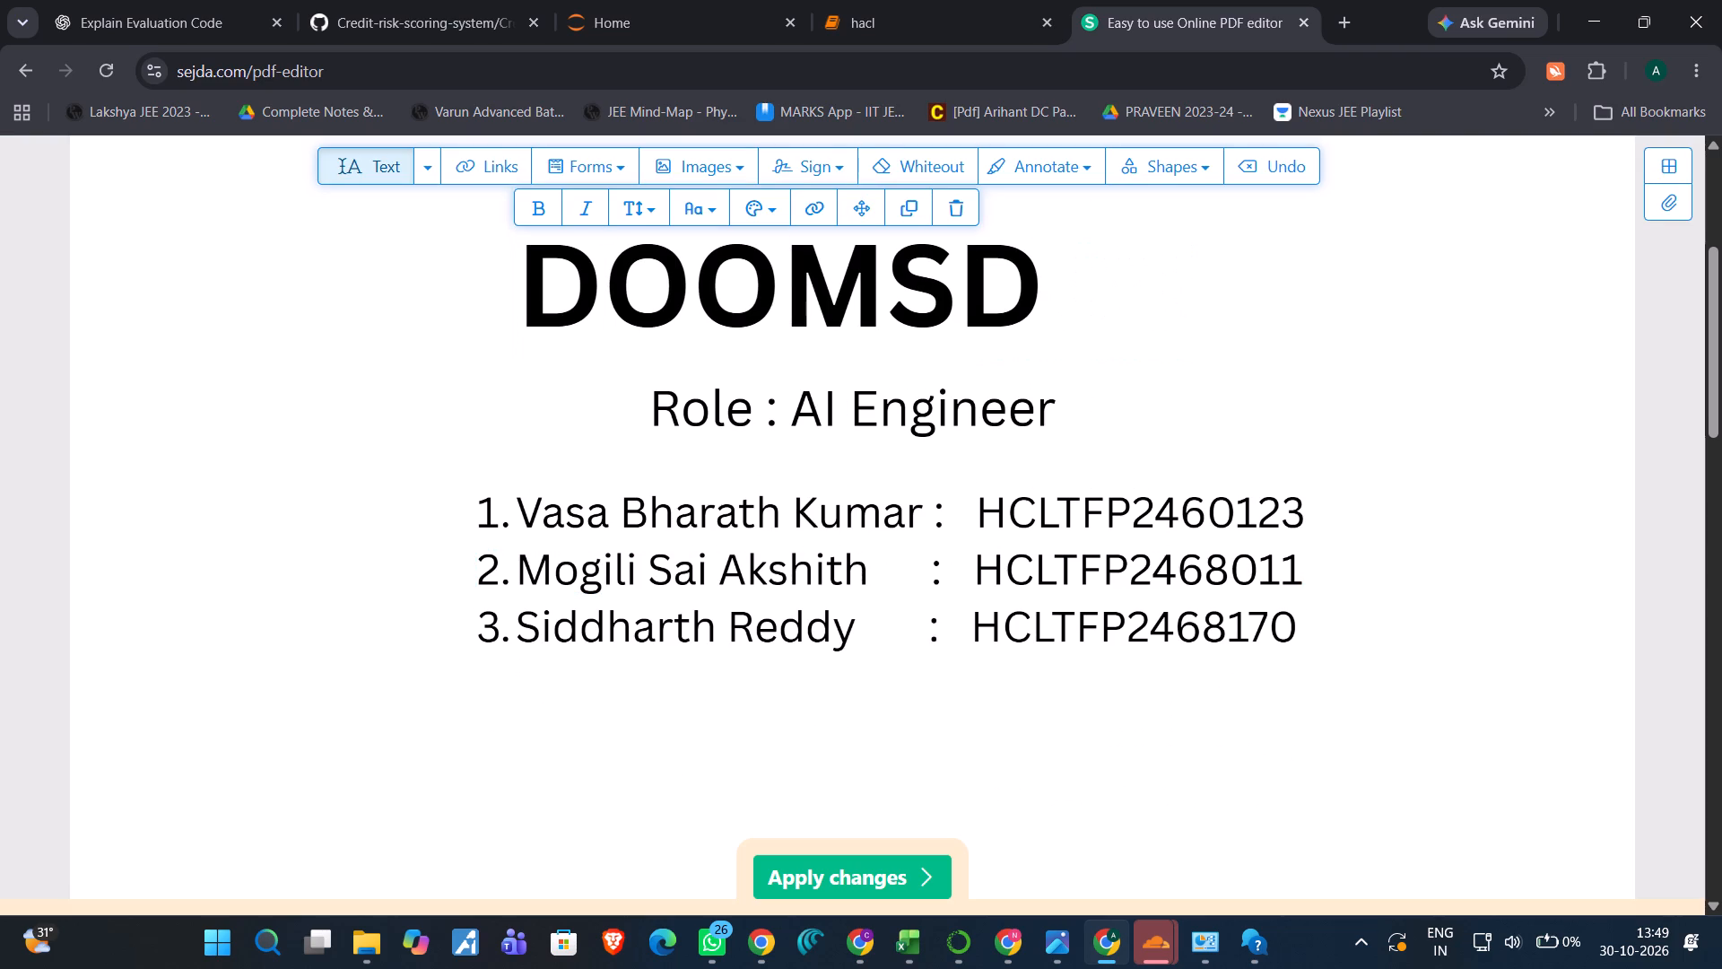
key("BackSpace")
key("BackSpace")
key("BackSpace")
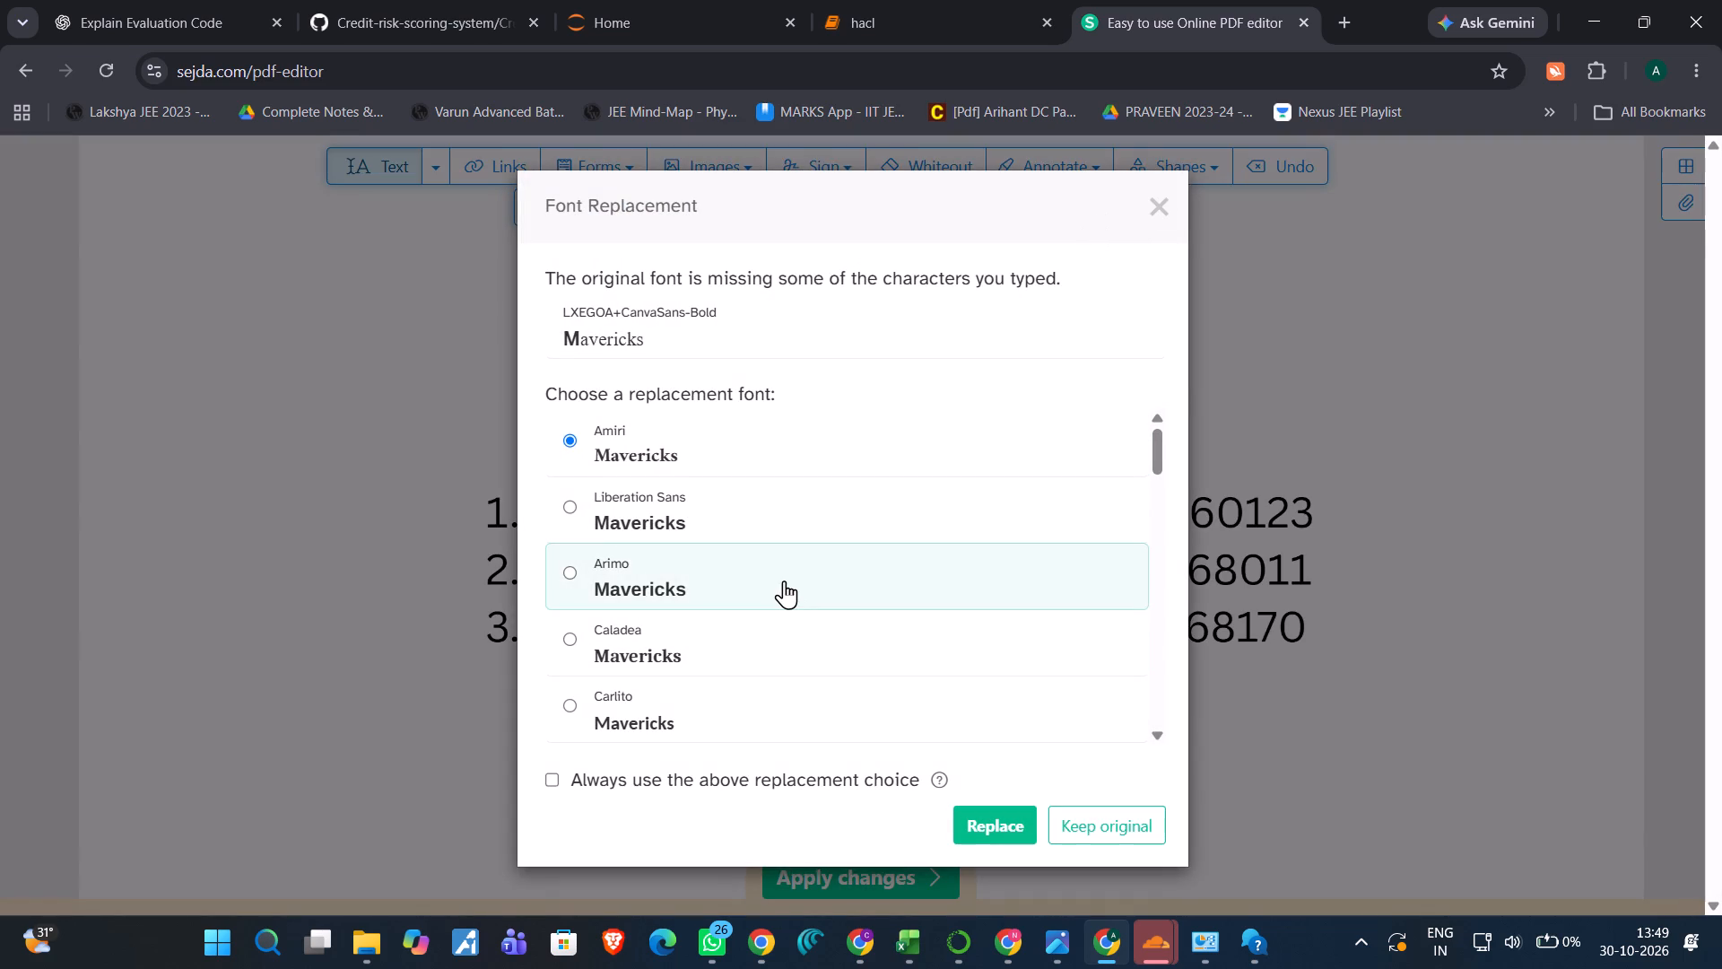
left_click(784, 581)
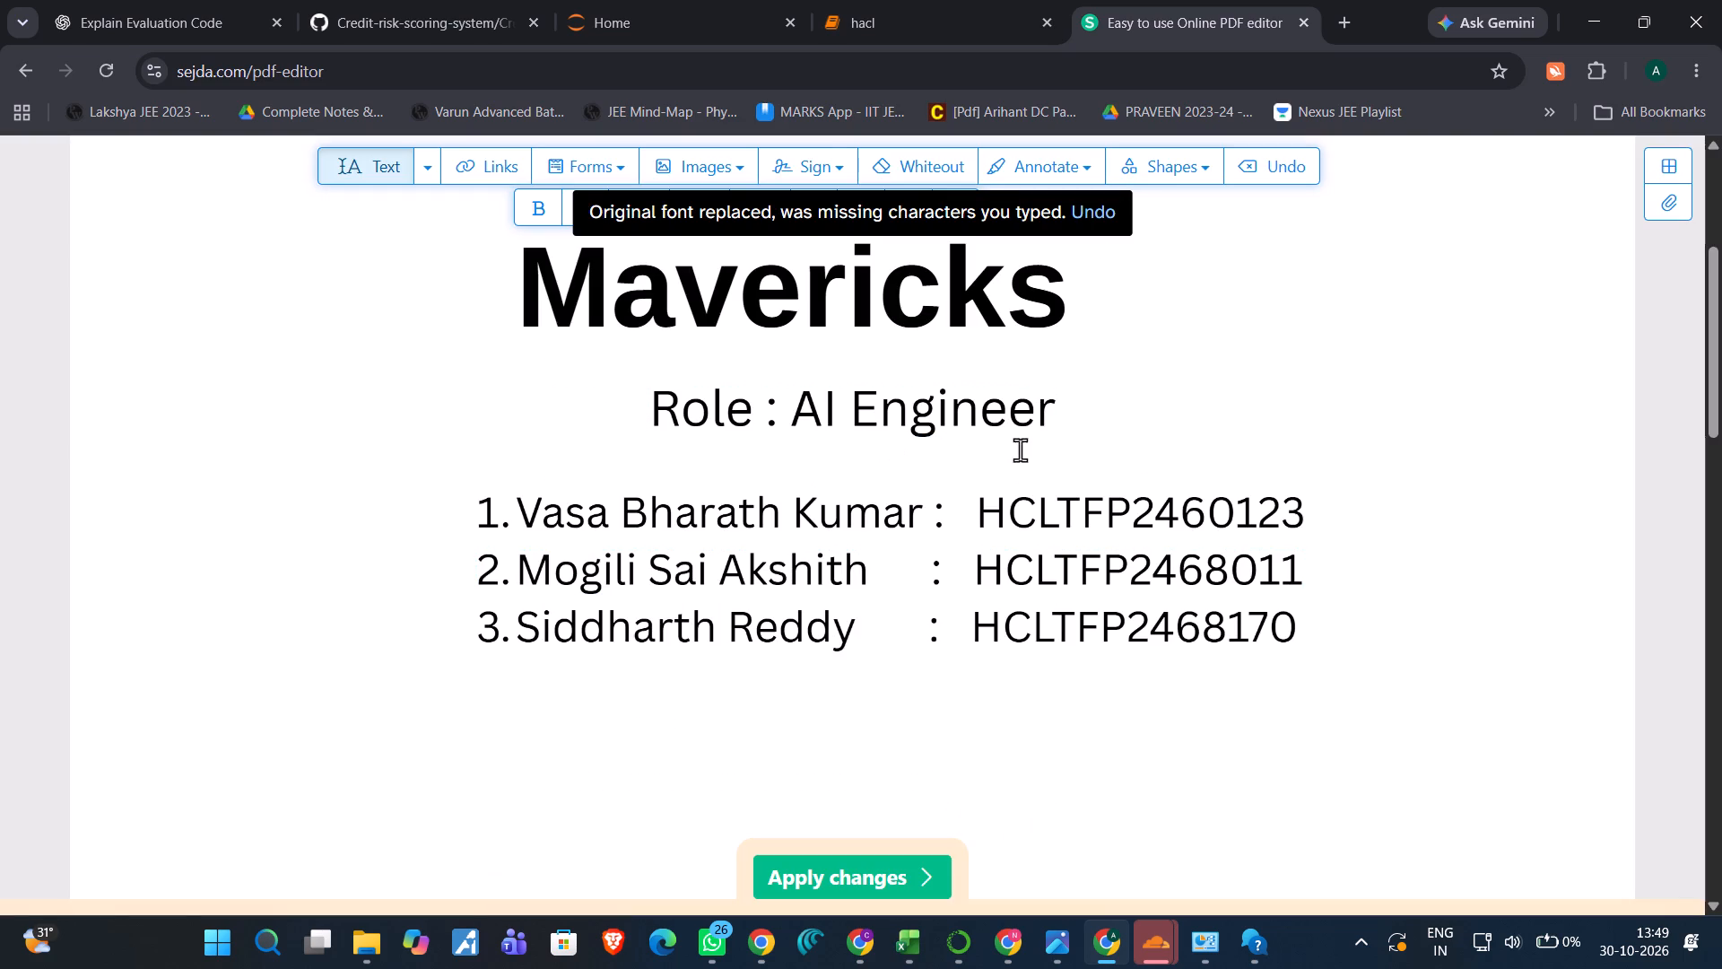
Open the "Role : AI Engineer" line below the heading for text editing.
left_click(1059, 415)
left_click(1048, 410)
key("BackSpace")
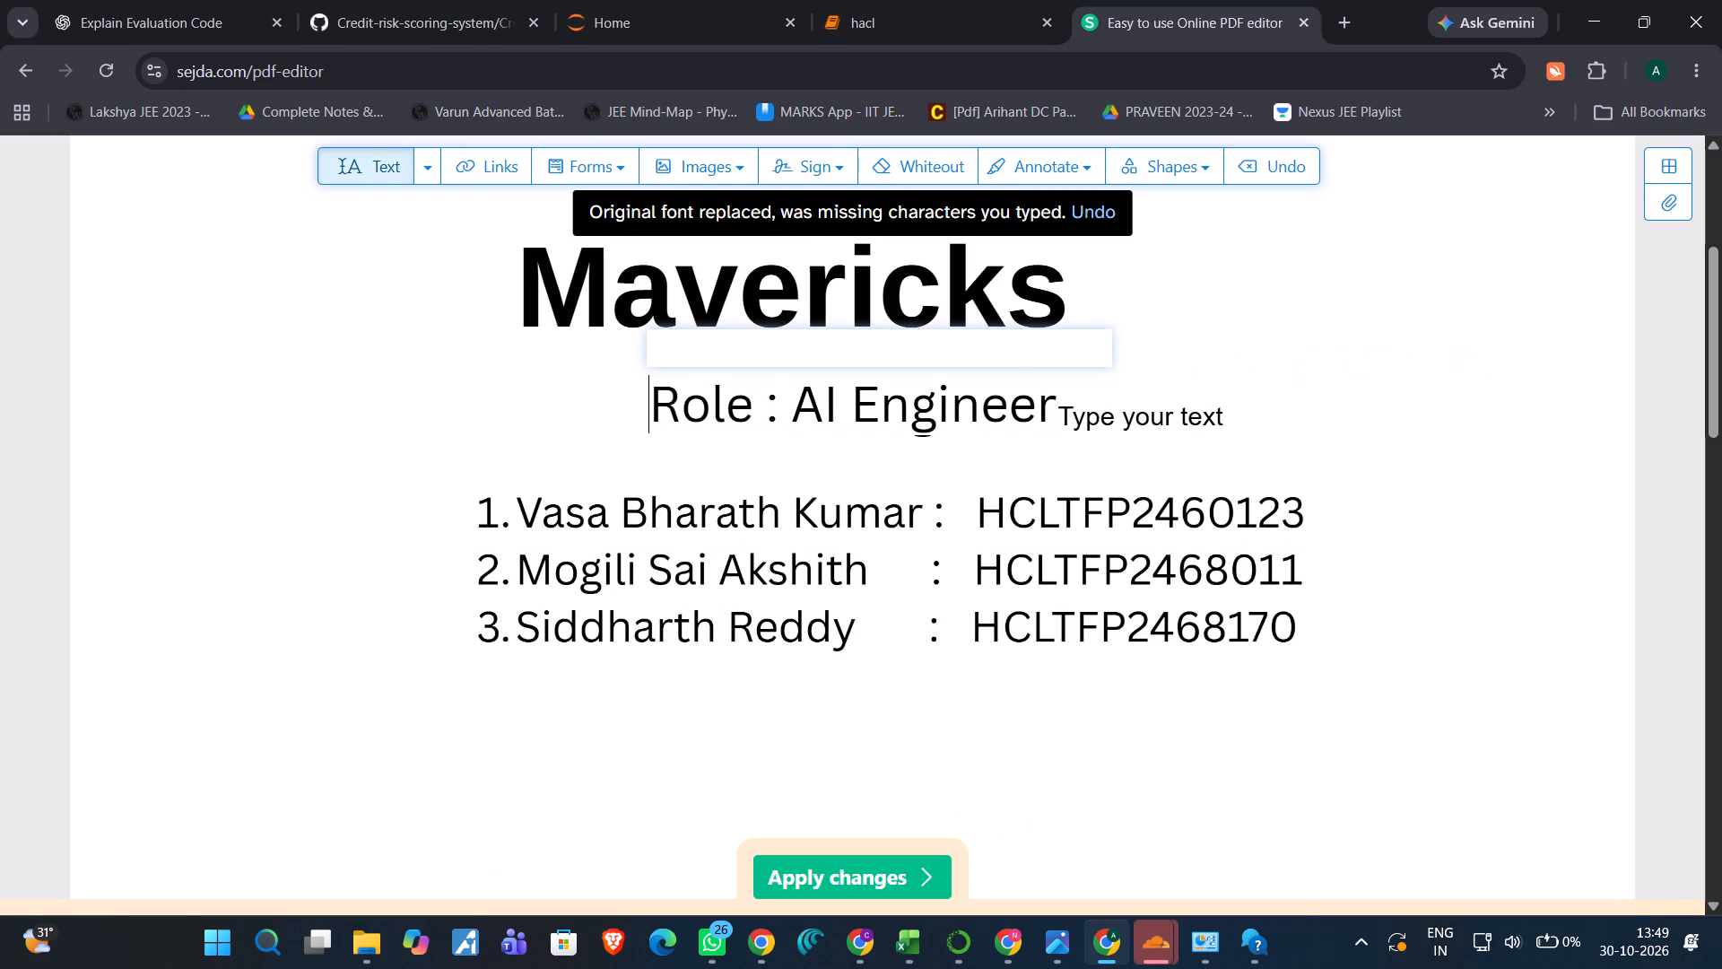
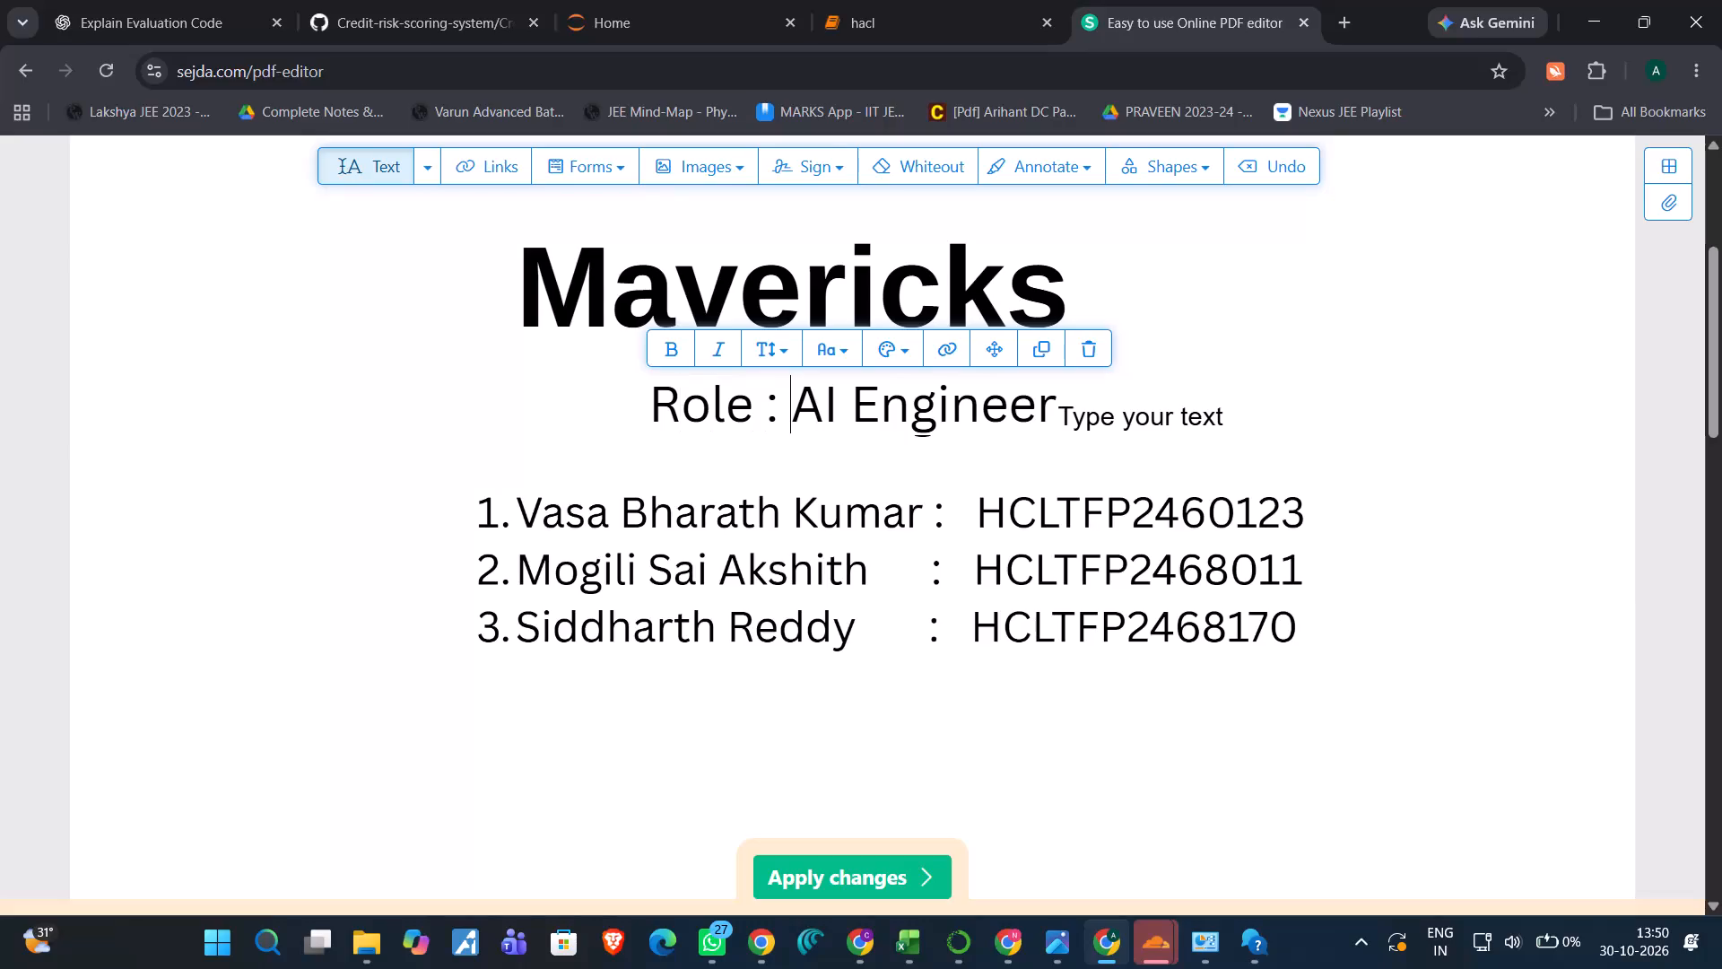
Replace "Engineer" in the role line with "Data", dismissing the font replacement so the original font stays.
key("Right")
key("Right")
key("Right")
key("Right")
key("Right")
key("Right")
key("Right")
key("Right")
key("Right")
key("Right")
key("Right")
key("BackSpace")
key("BackSpace")
key("BackSpace")
key("BackSpace")
key("BackSpace")
key("BackSpace")
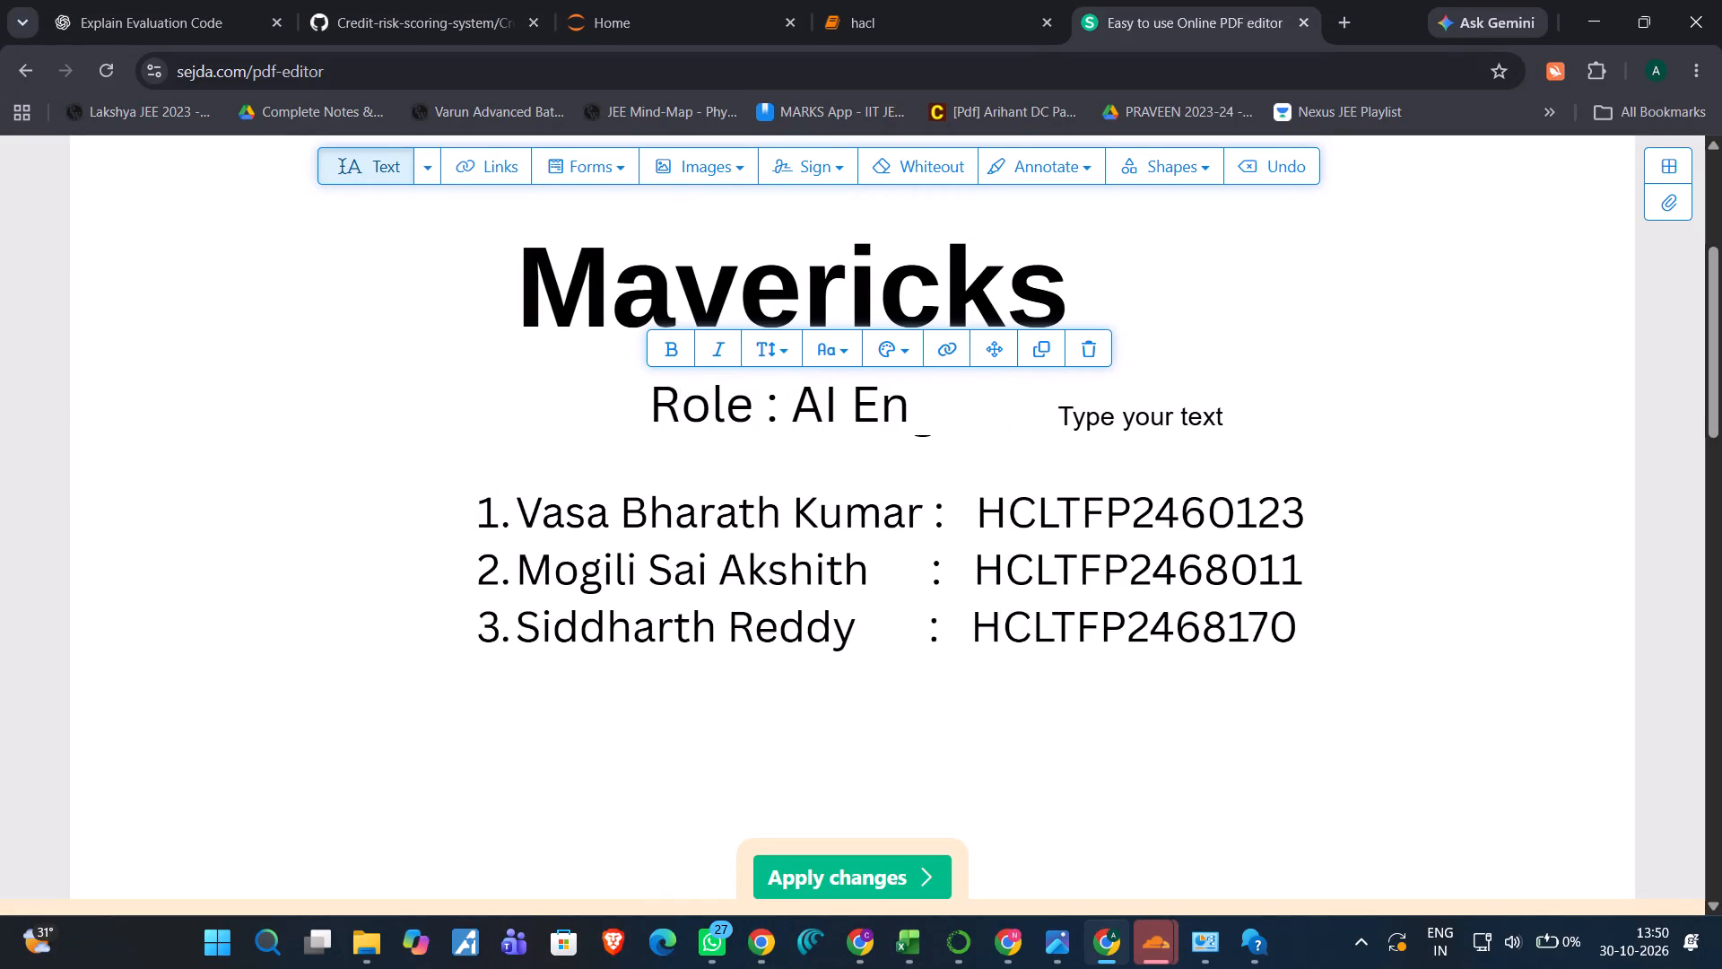
key("BackSpace")
key("BackSpace")
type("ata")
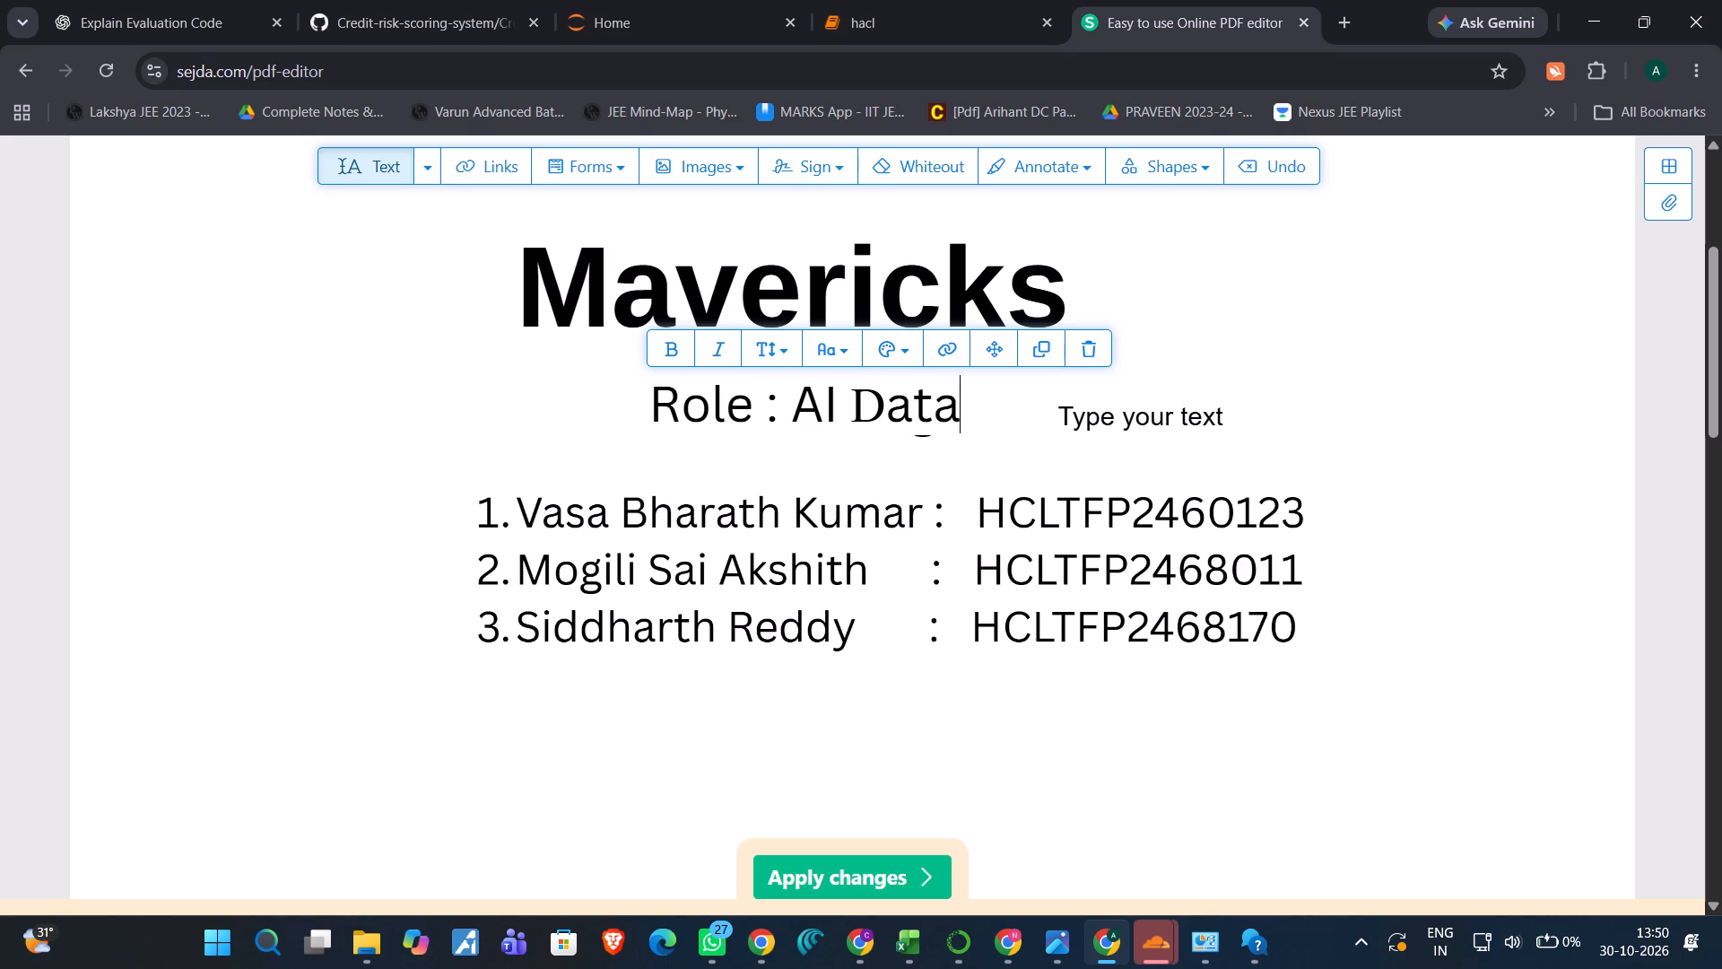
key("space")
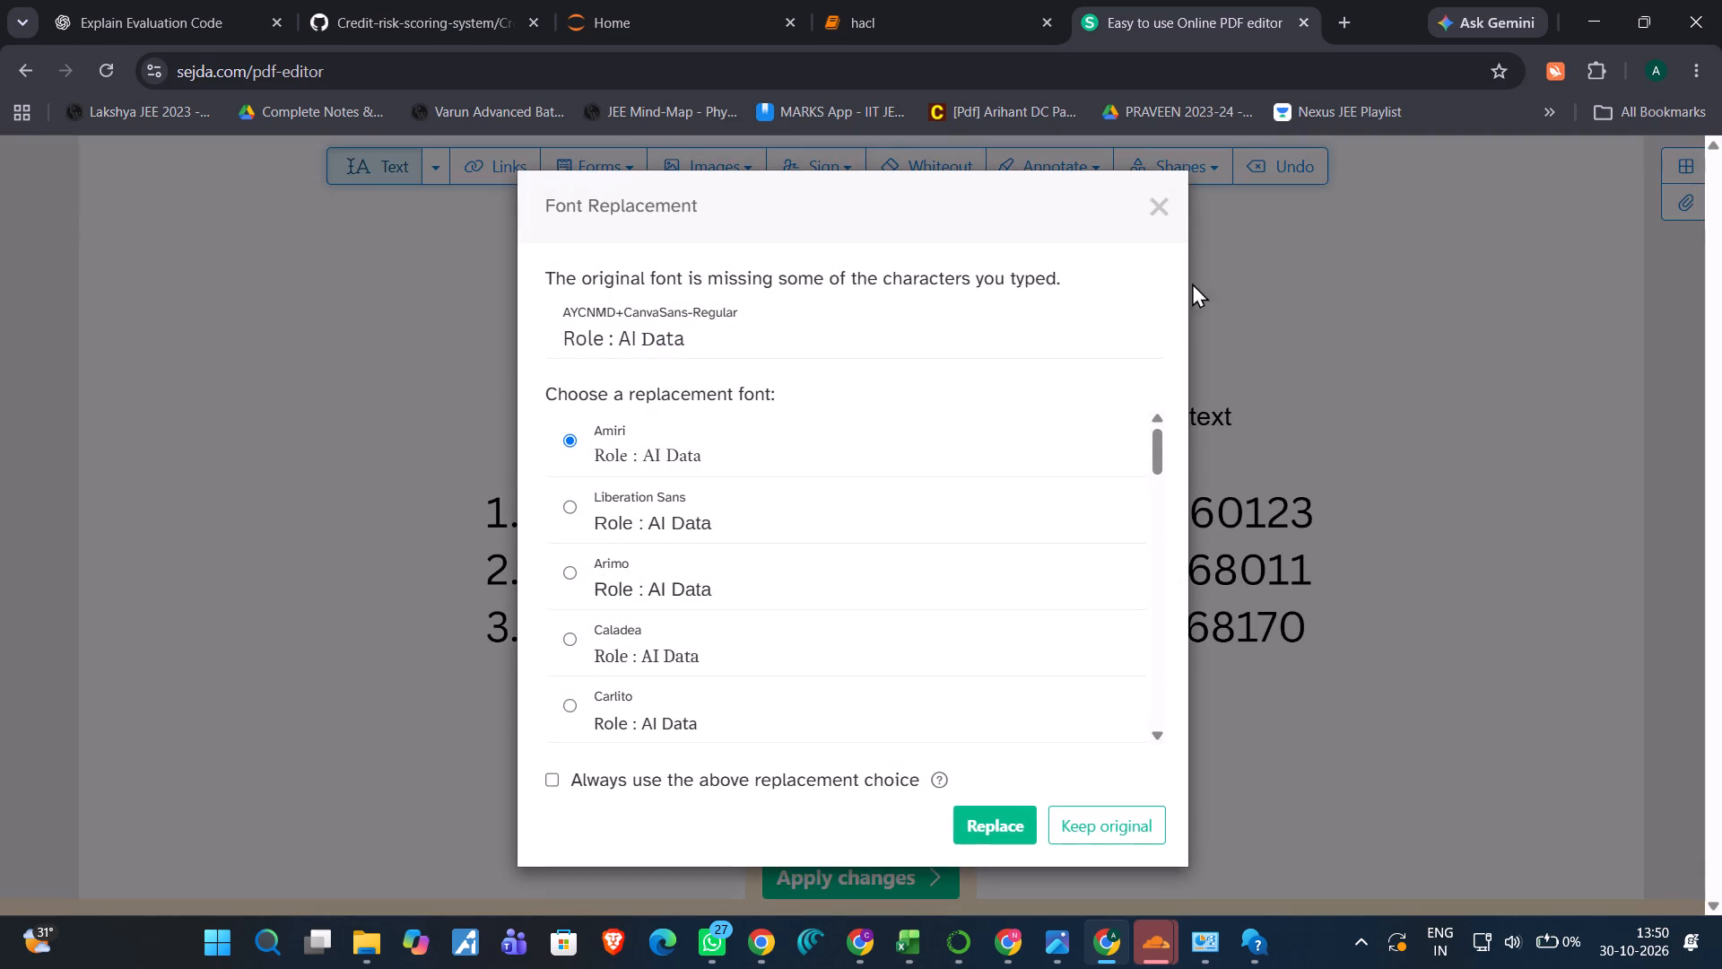
left_click(1159, 202)
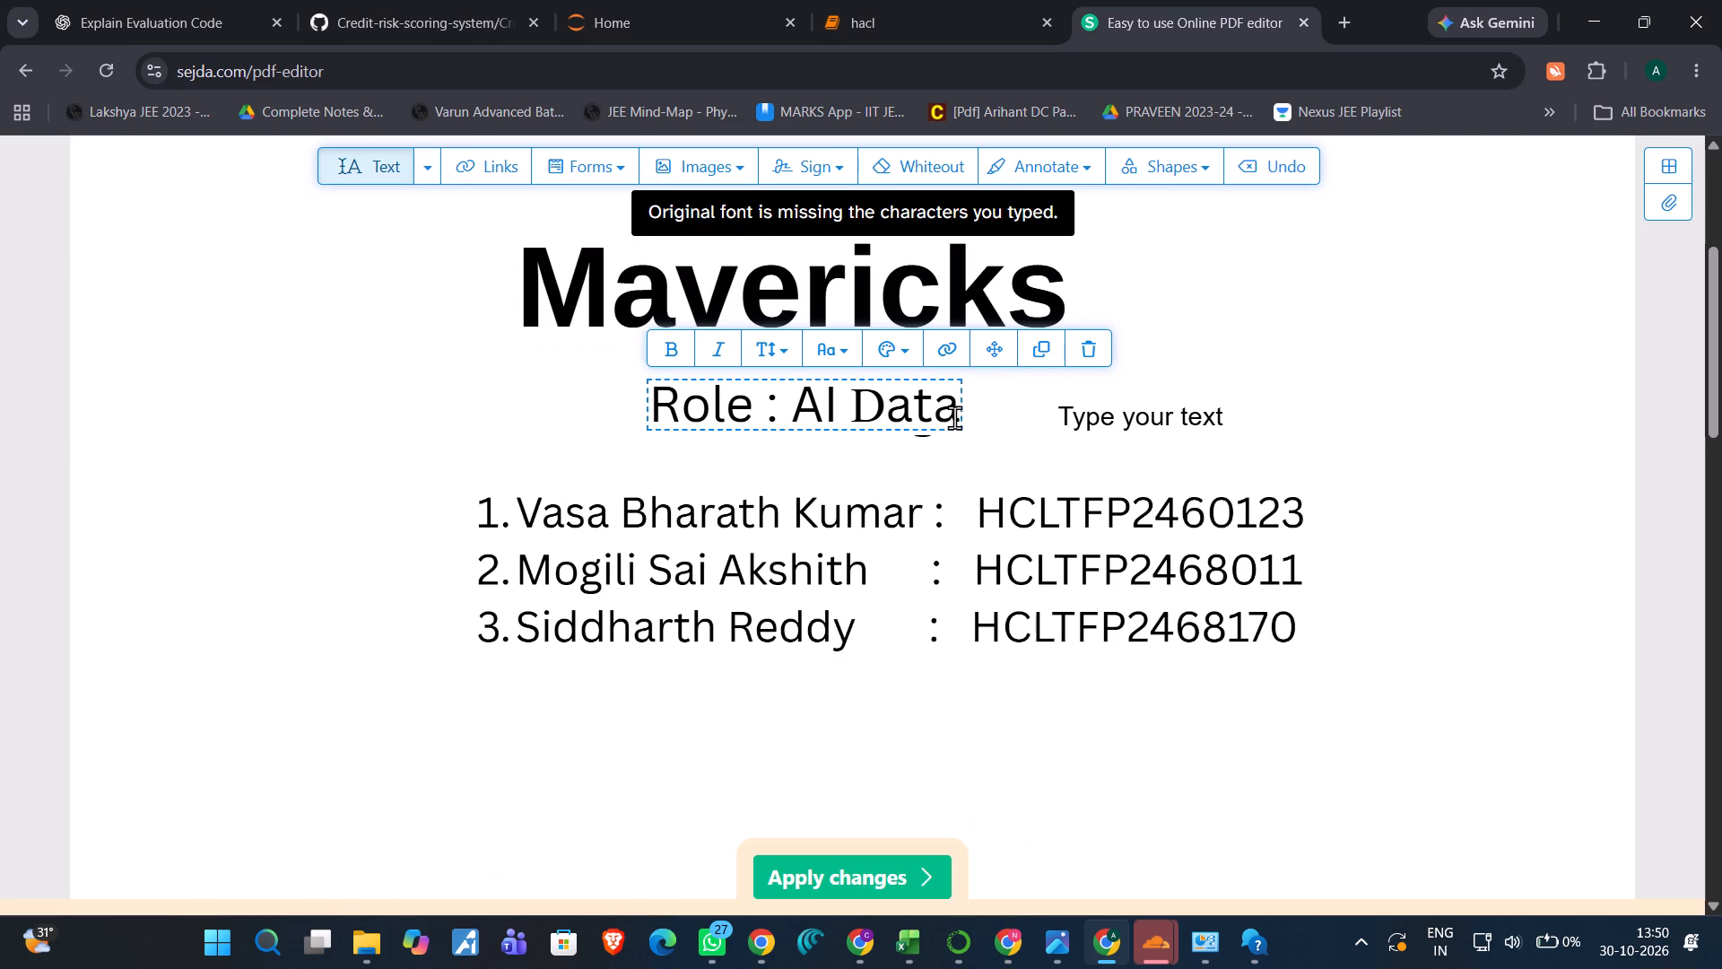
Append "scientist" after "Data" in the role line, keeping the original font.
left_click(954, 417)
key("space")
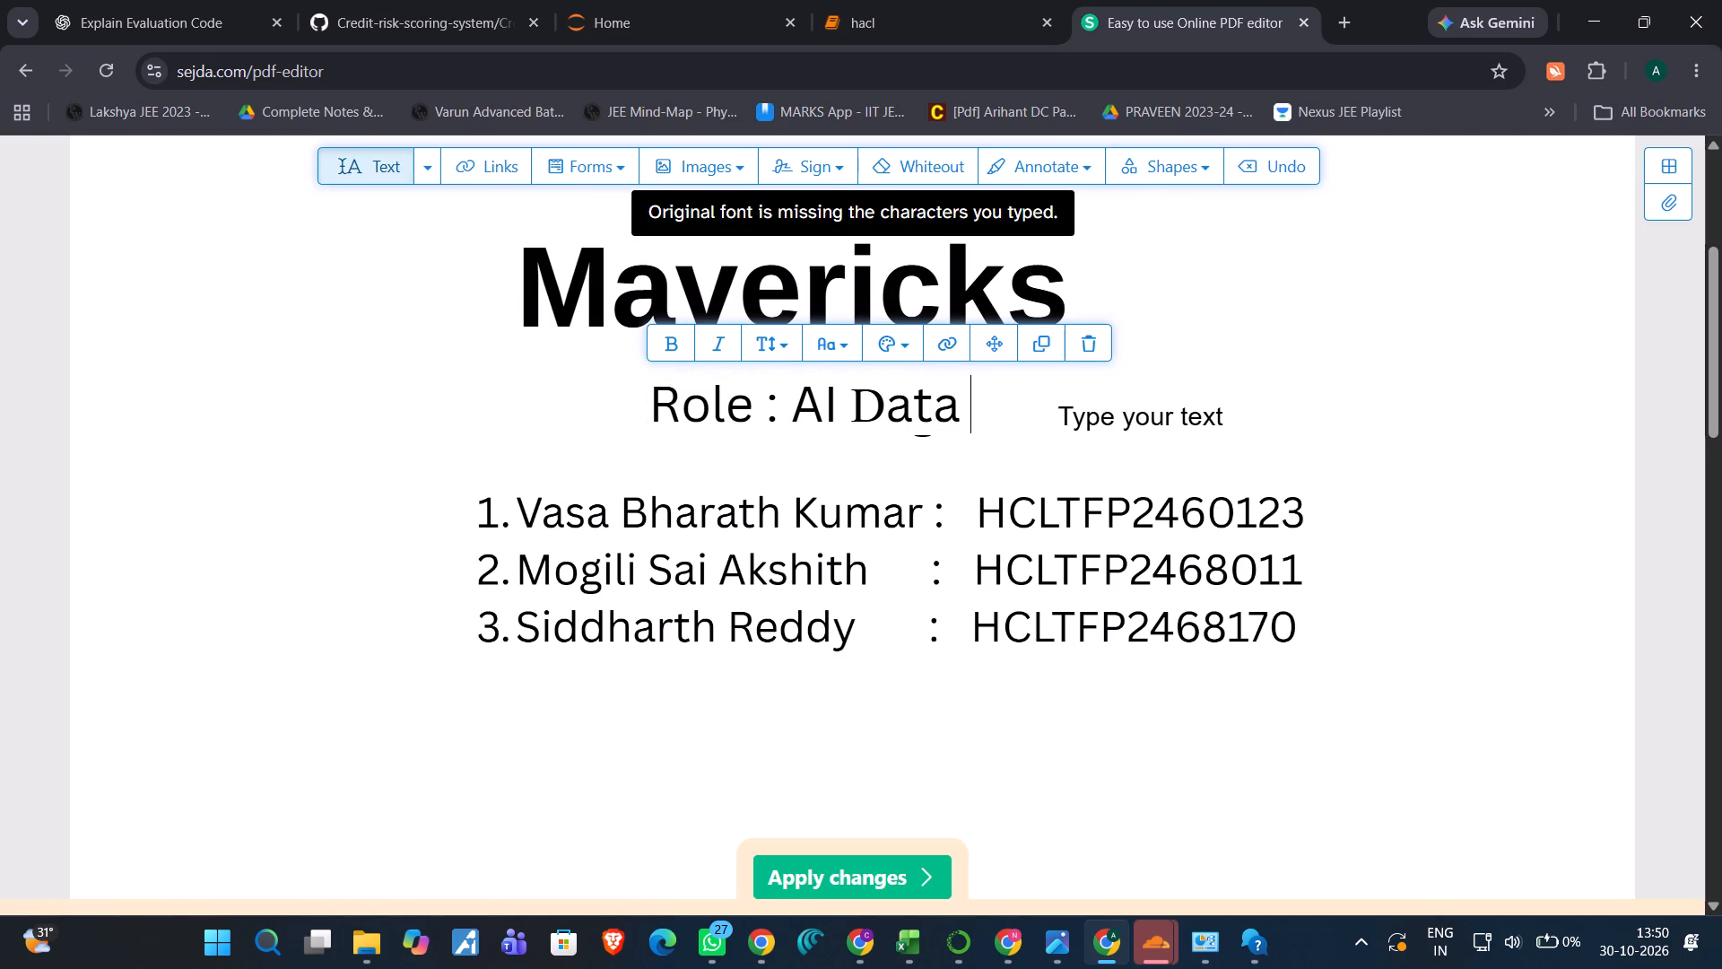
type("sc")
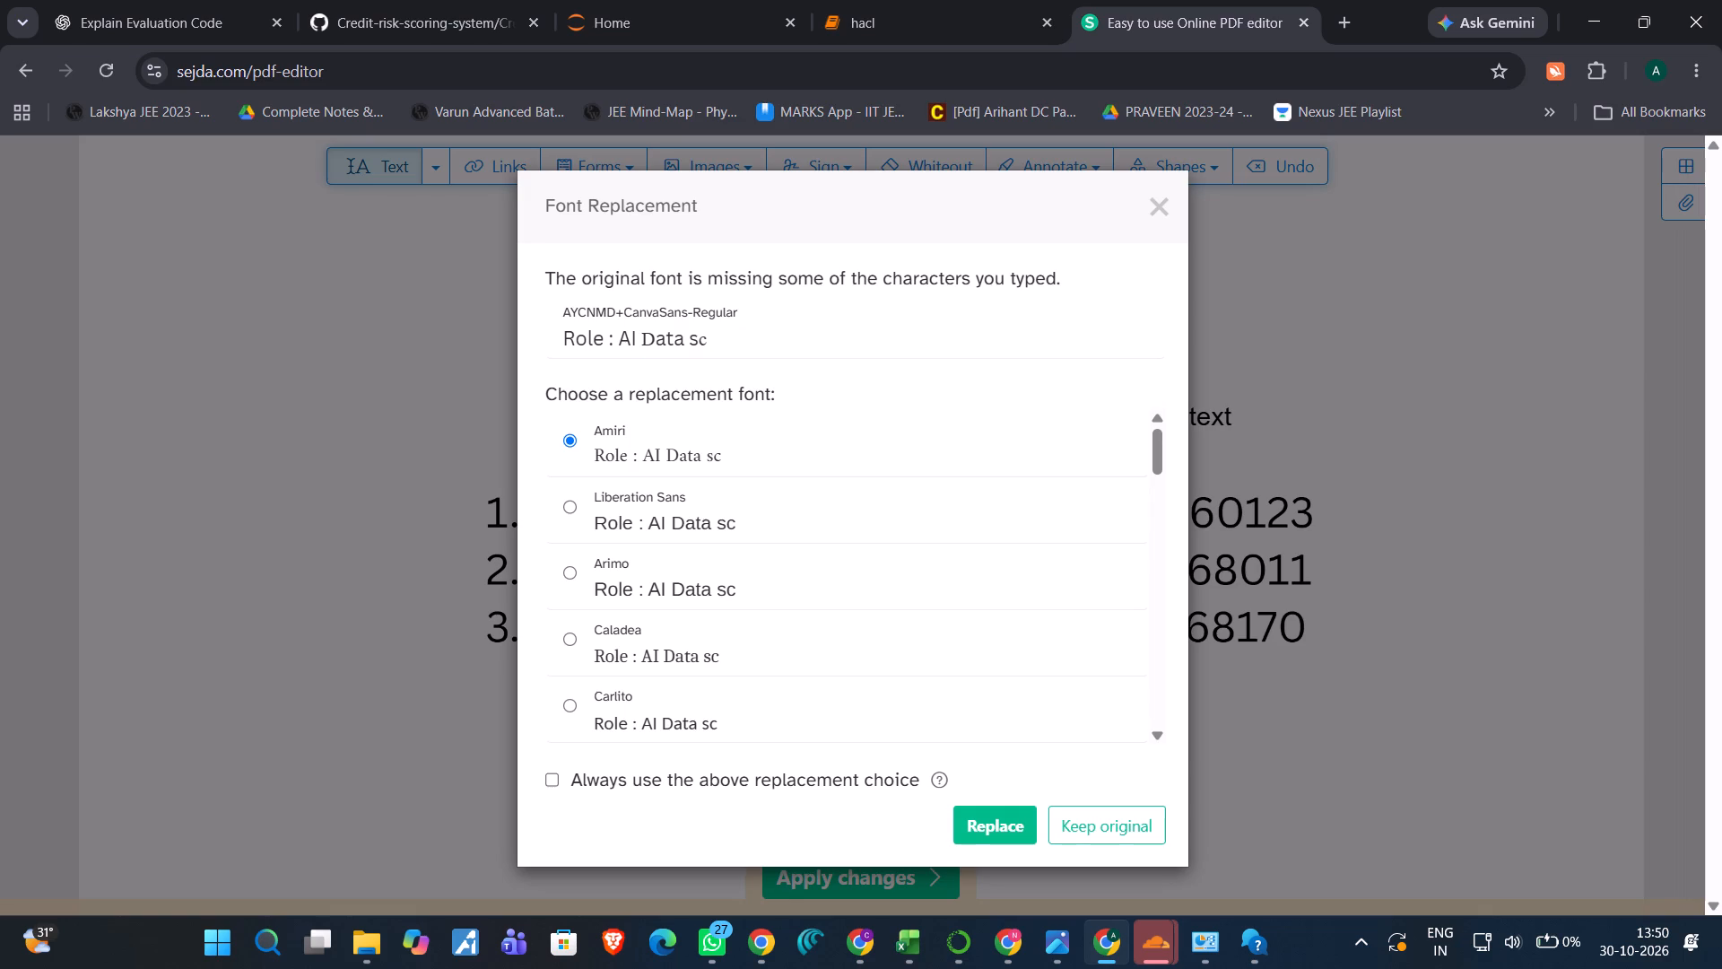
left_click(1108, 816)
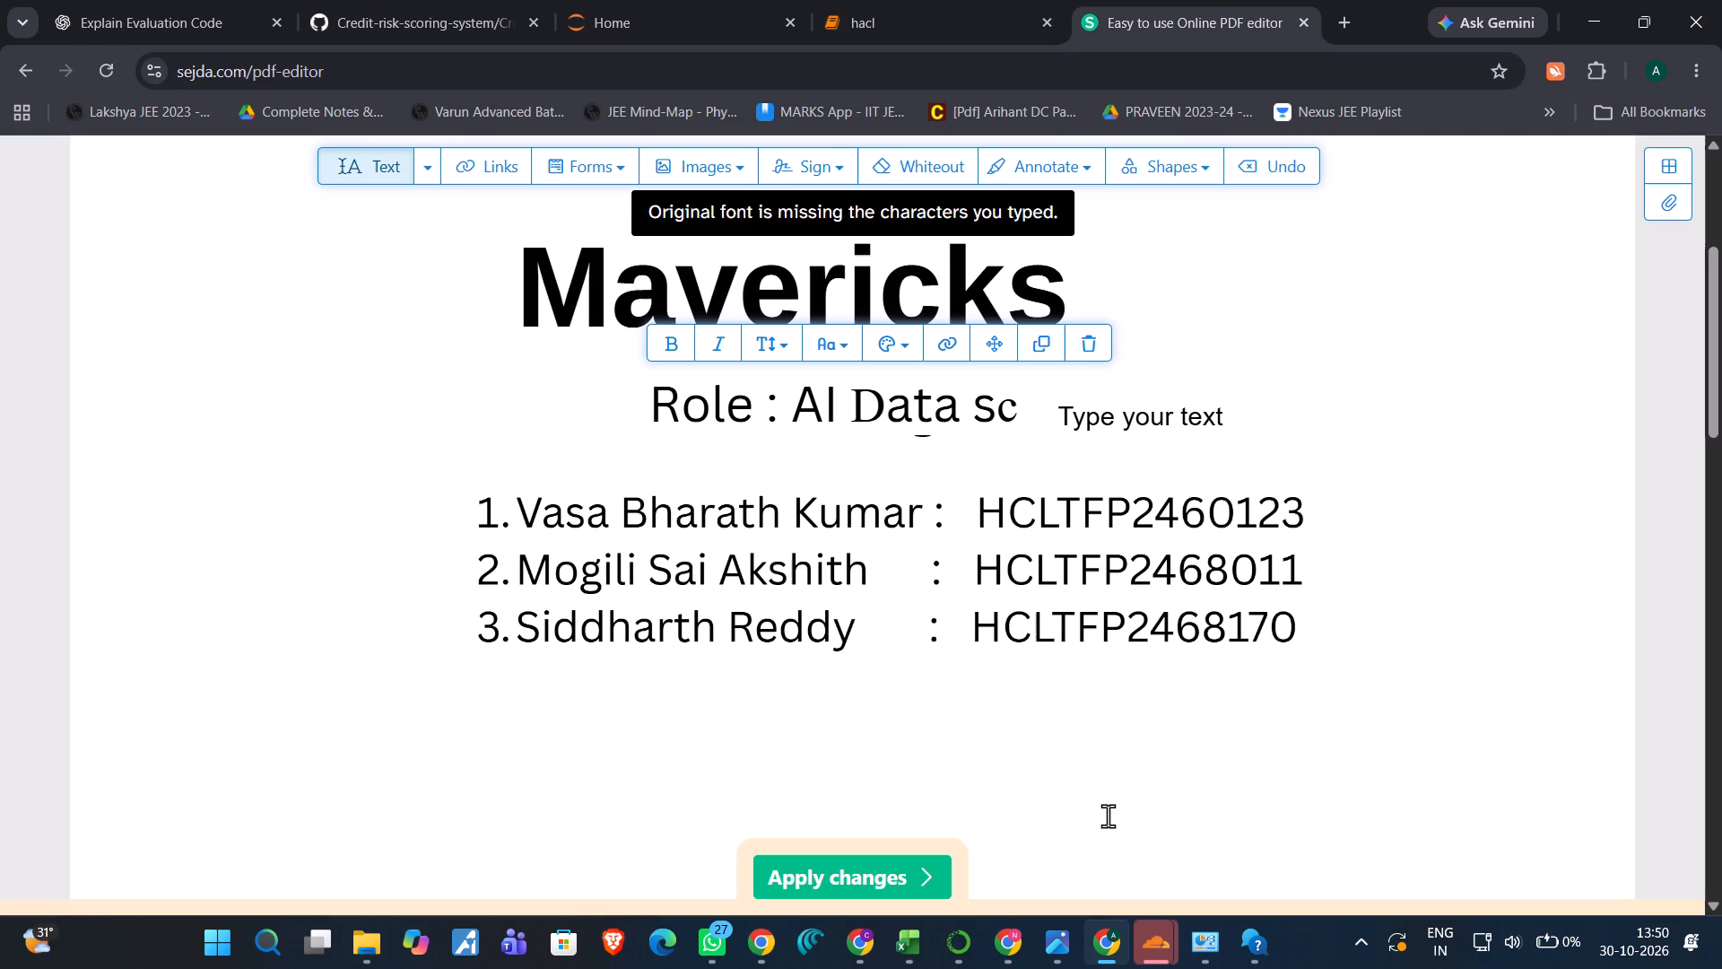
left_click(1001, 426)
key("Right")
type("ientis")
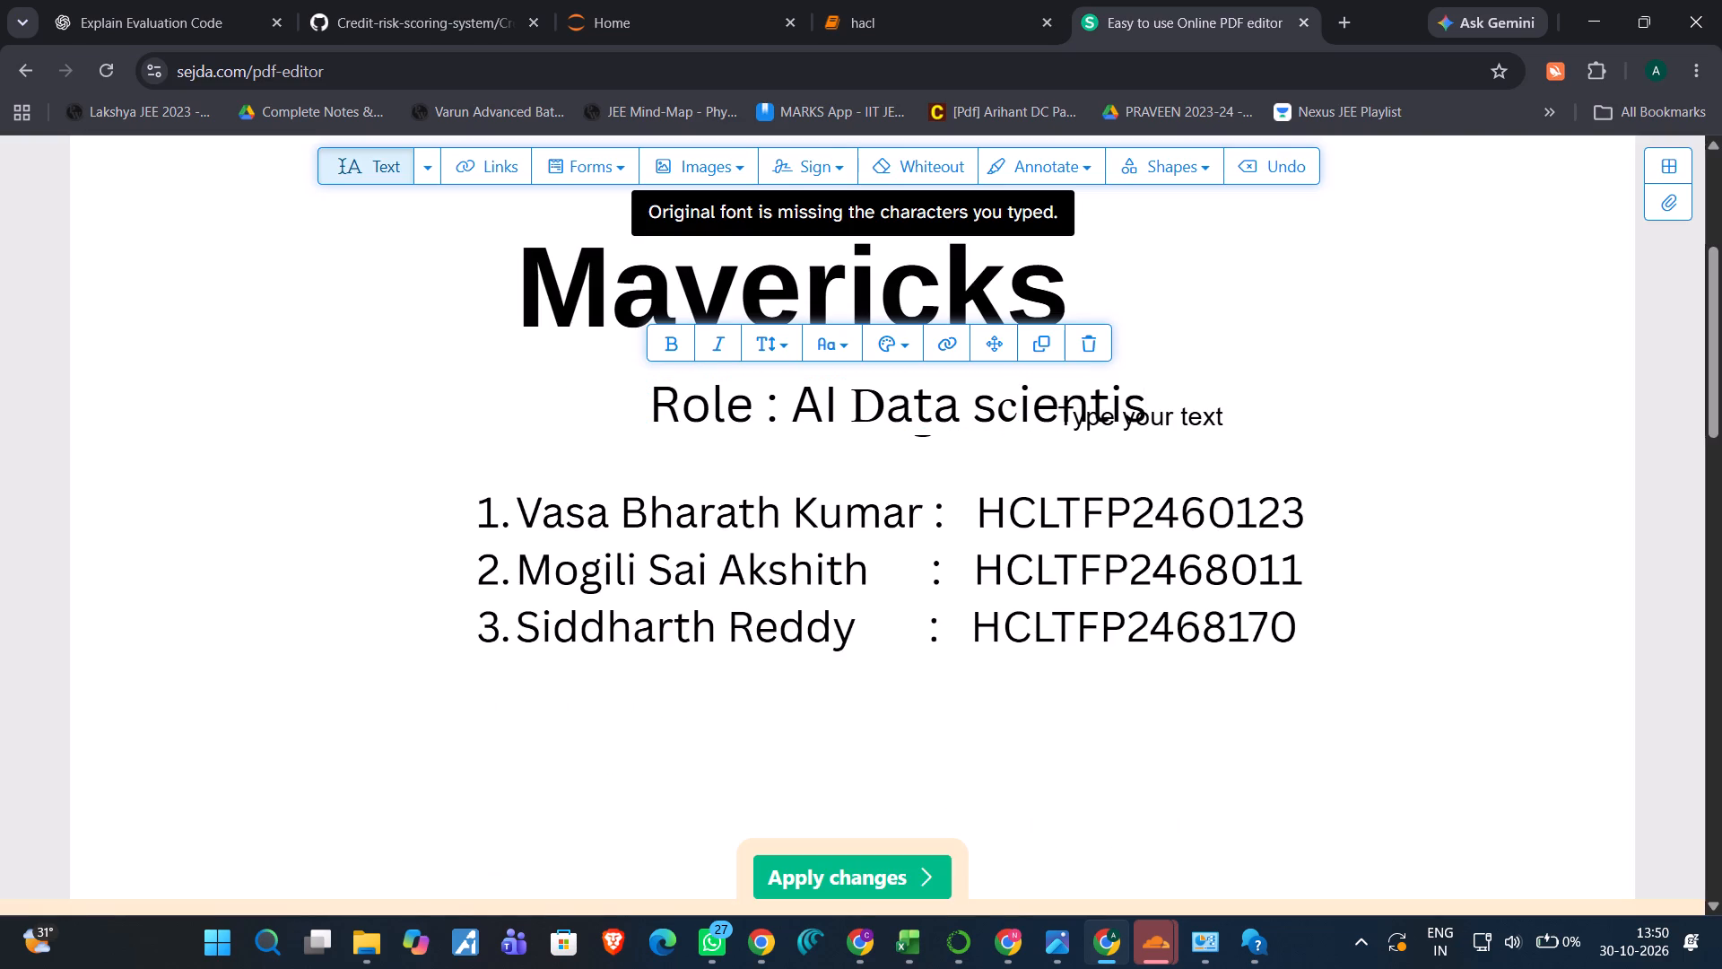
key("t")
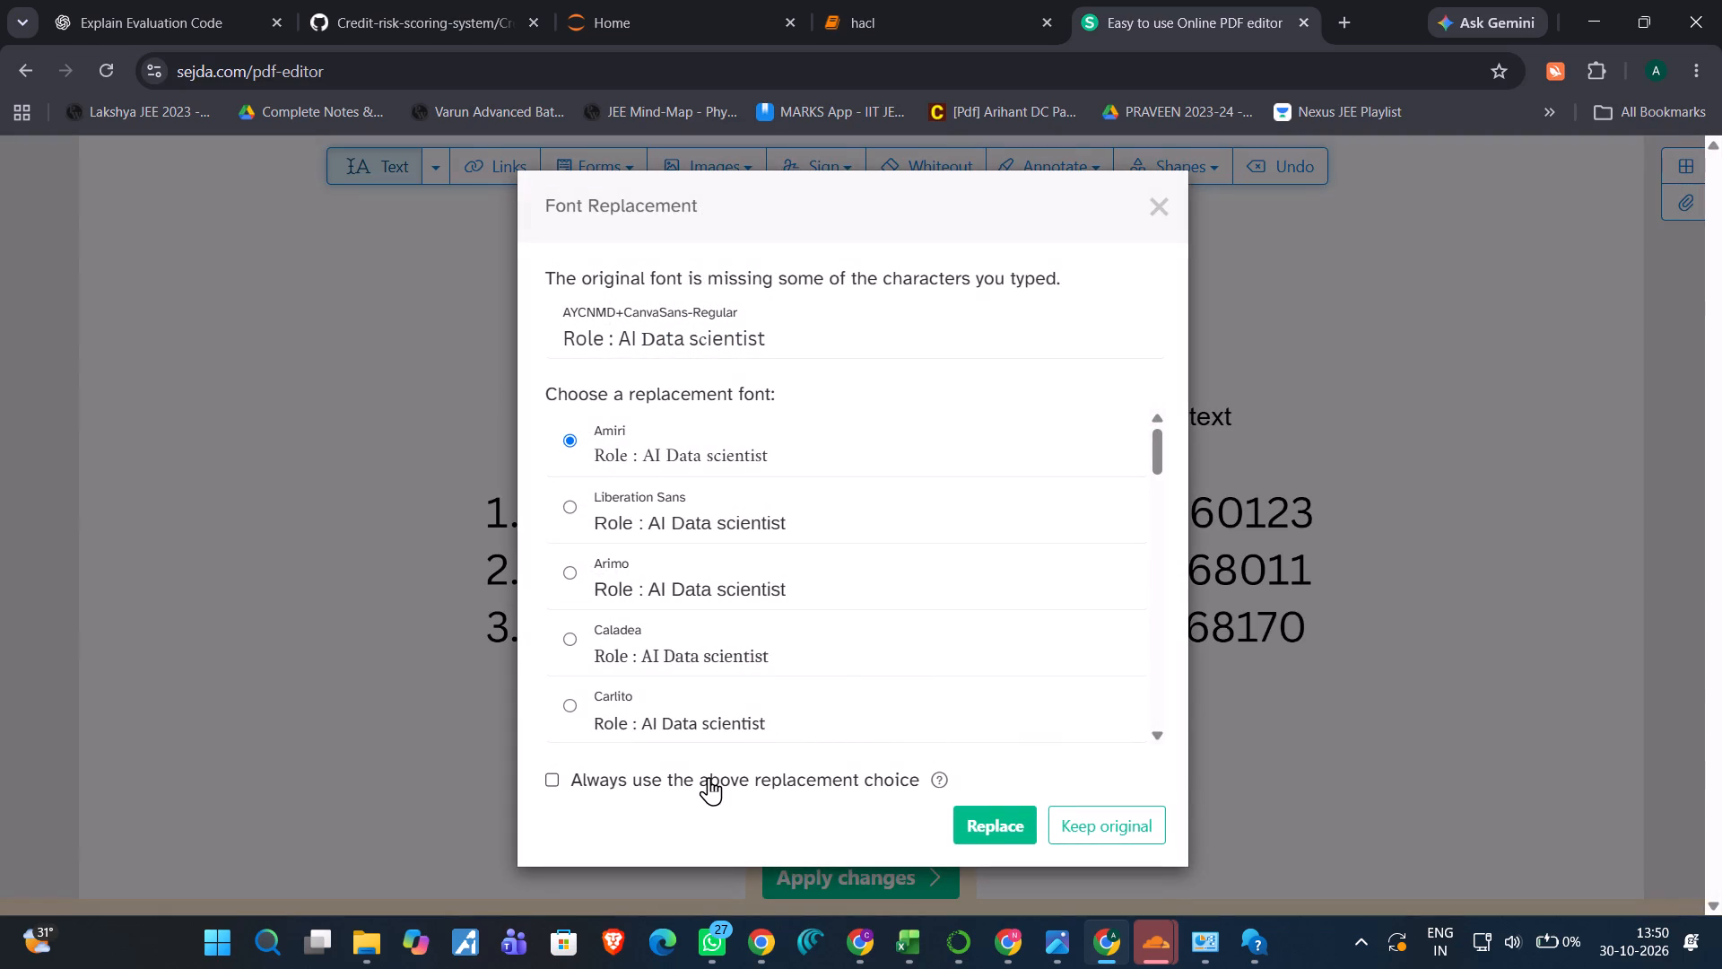
Keep the original font for the role line and make that replacement choice apply always.
left_click(709, 777)
left_click(1075, 819)
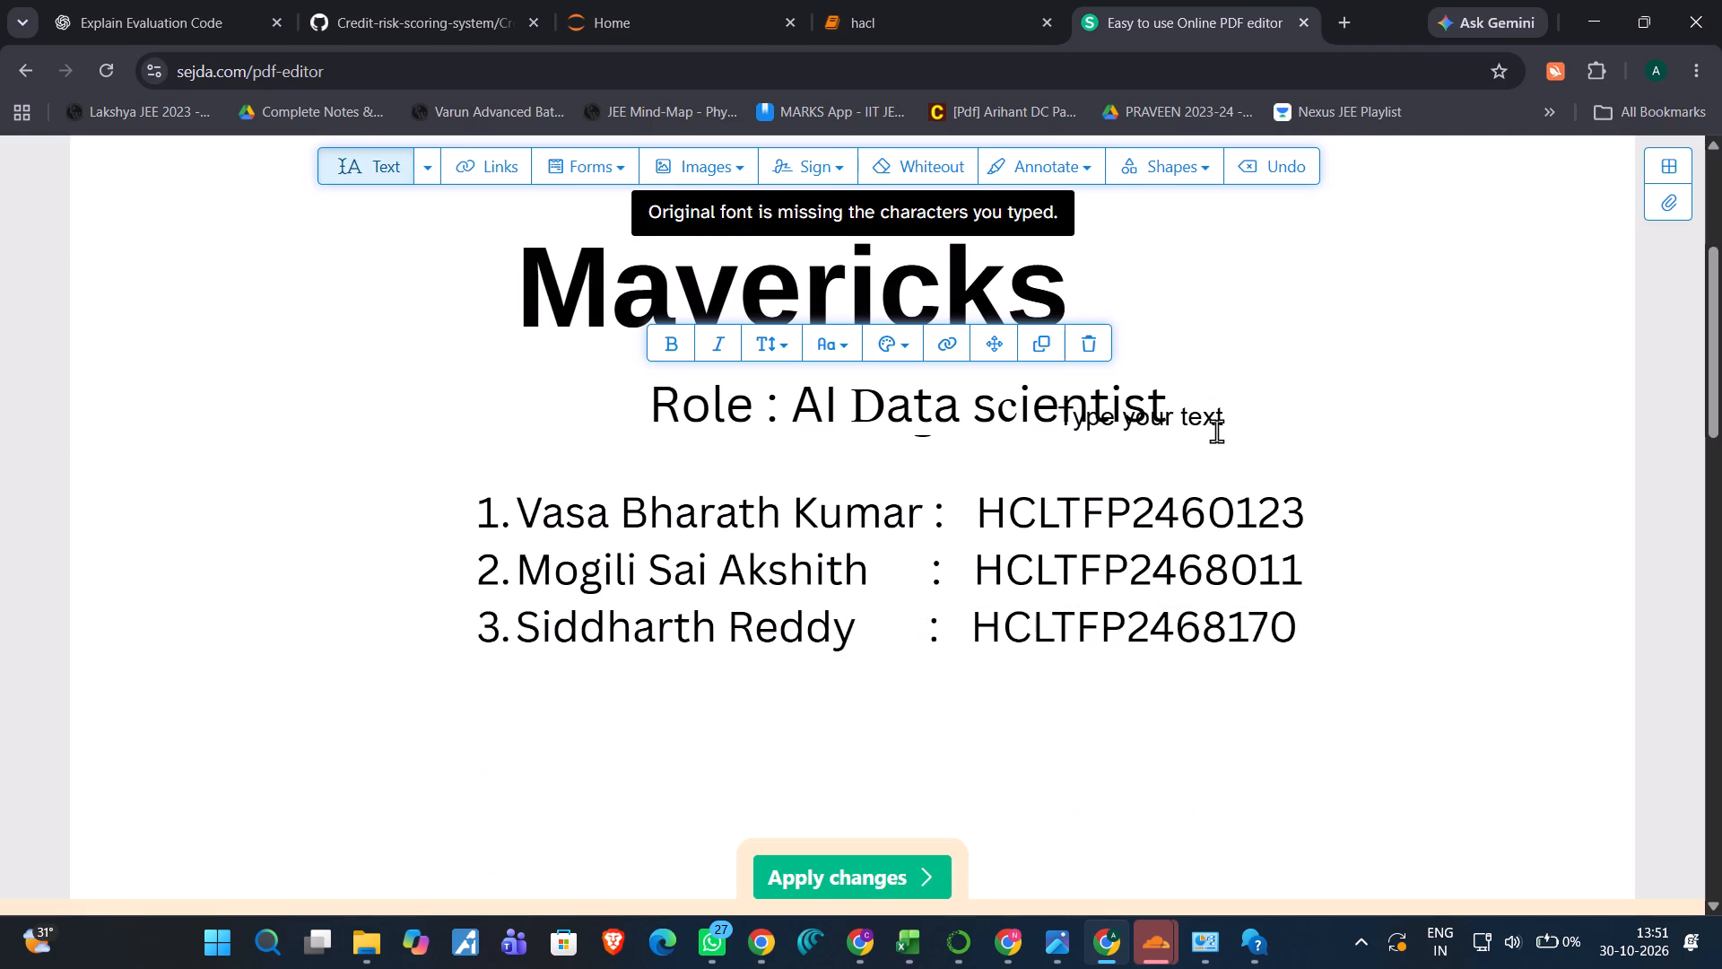
Remove the stray "Type your text" placeholder box beside the role line.
left_click(1216, 411)
key("BackSpace")
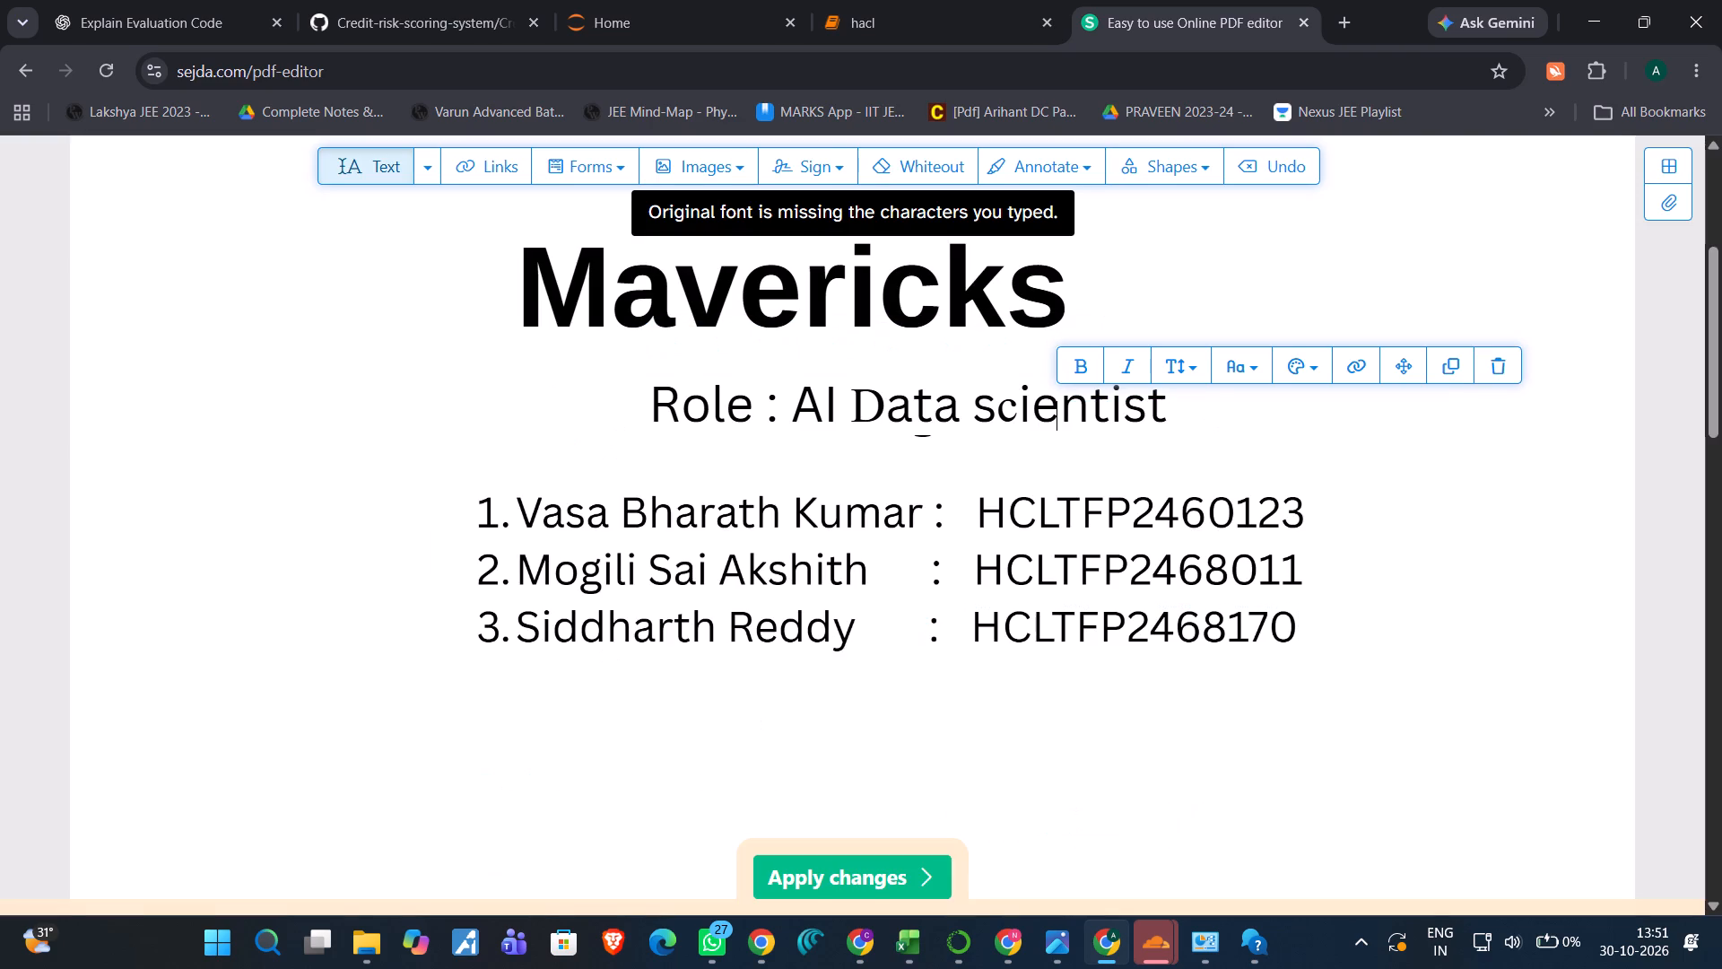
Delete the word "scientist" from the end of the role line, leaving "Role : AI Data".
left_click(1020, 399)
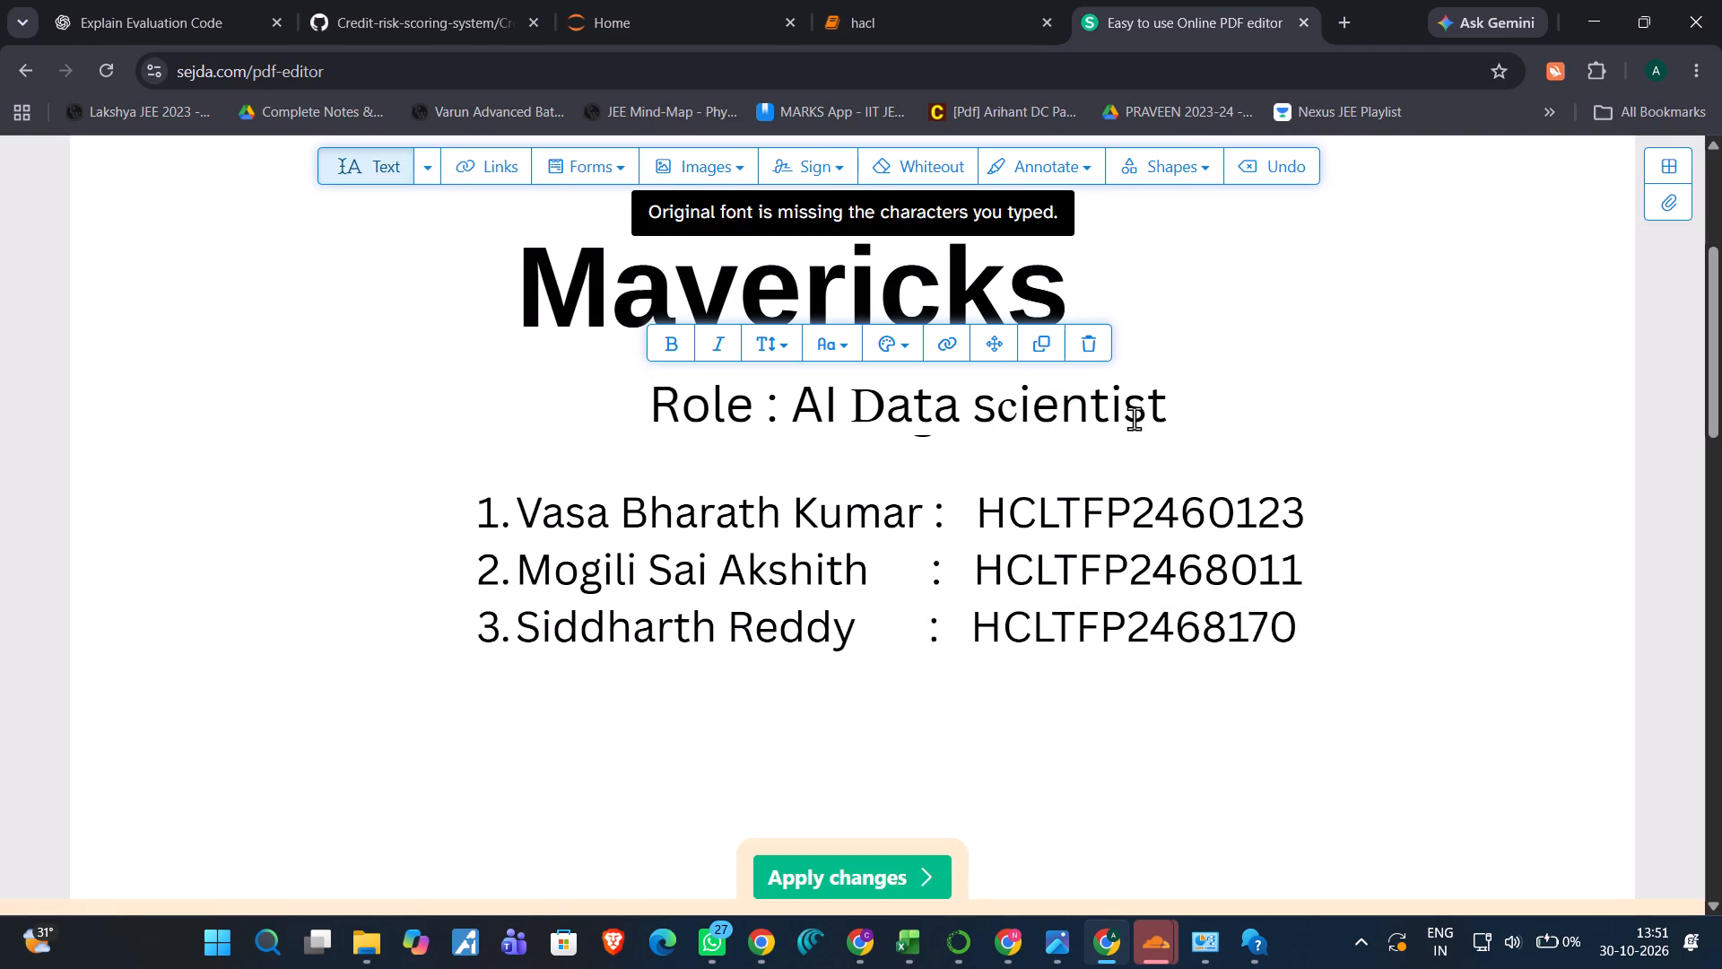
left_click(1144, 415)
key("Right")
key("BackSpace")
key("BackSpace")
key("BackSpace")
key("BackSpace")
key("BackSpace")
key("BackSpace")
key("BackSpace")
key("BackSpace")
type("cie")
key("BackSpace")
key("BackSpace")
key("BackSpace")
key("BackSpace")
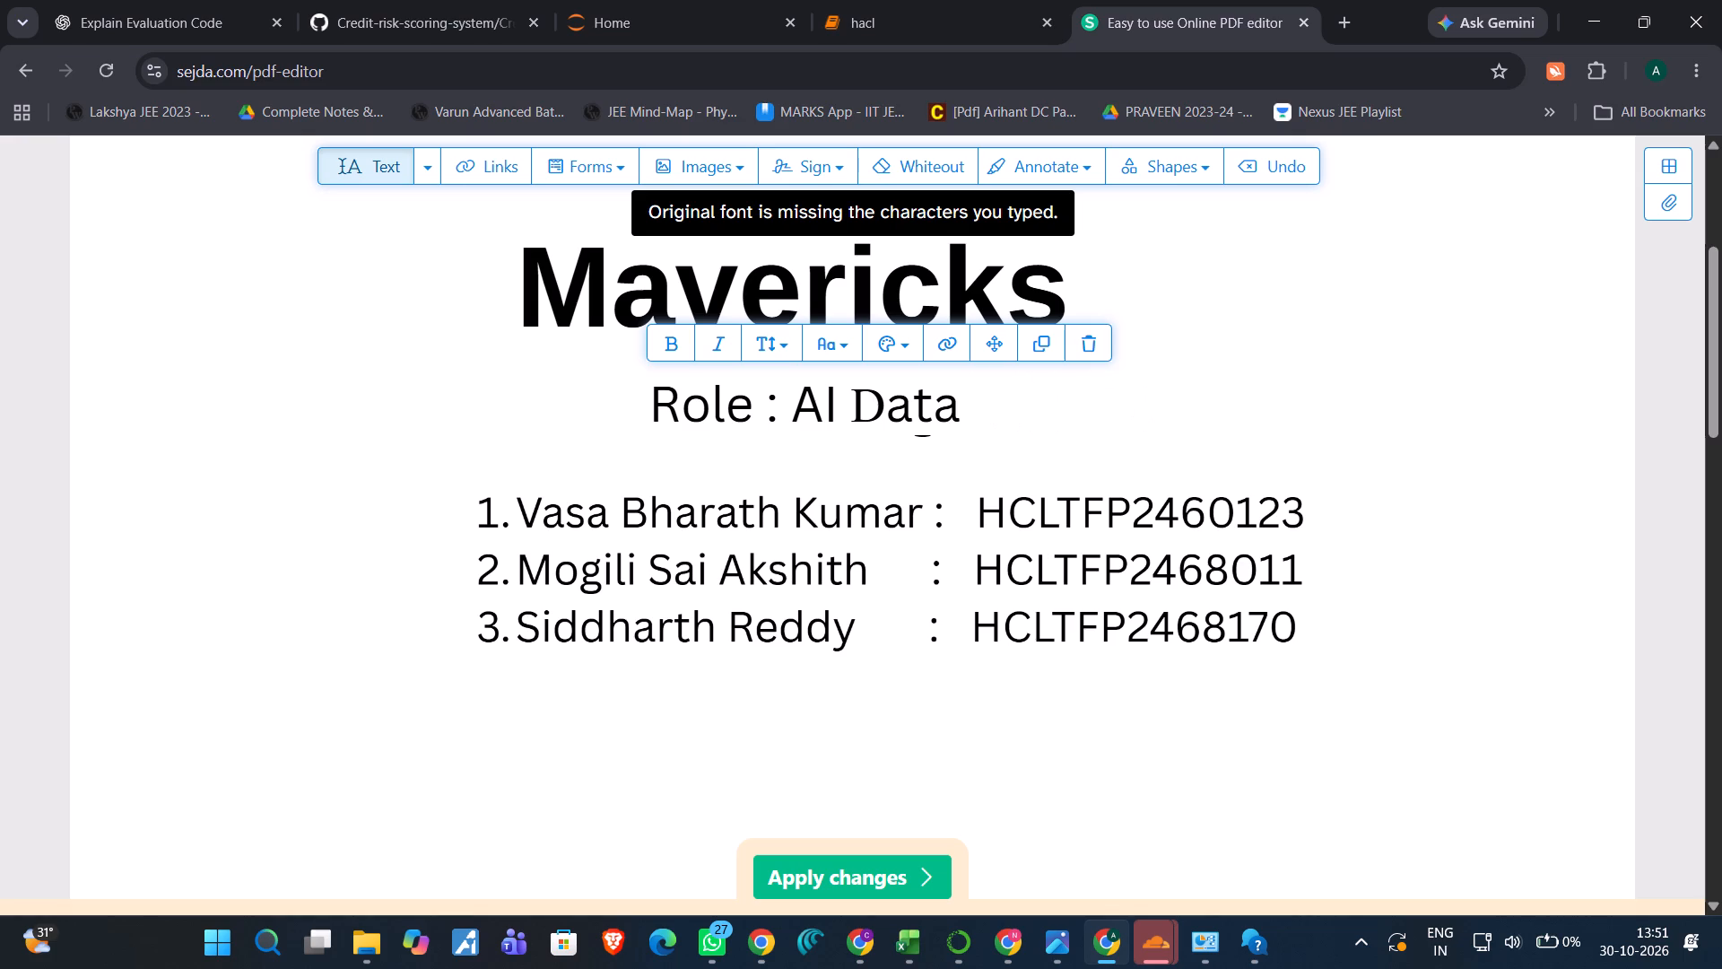
Set the role line's font to Amiri.
left_click(835, 346)
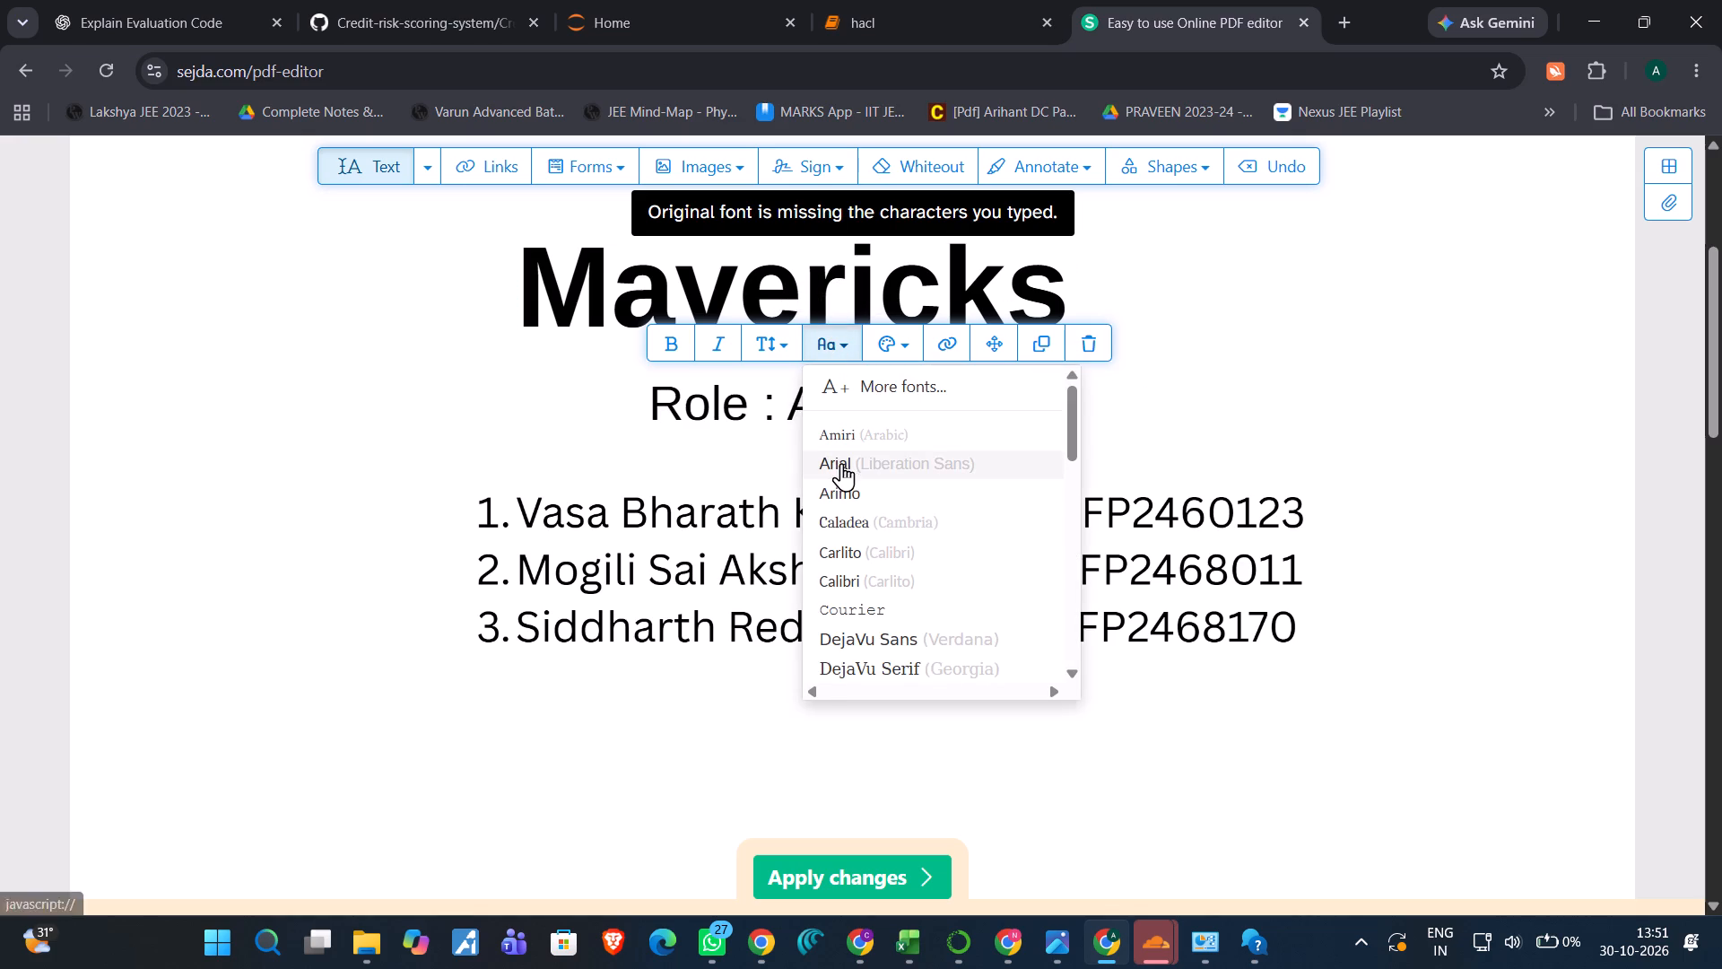
left_click(846, 439)
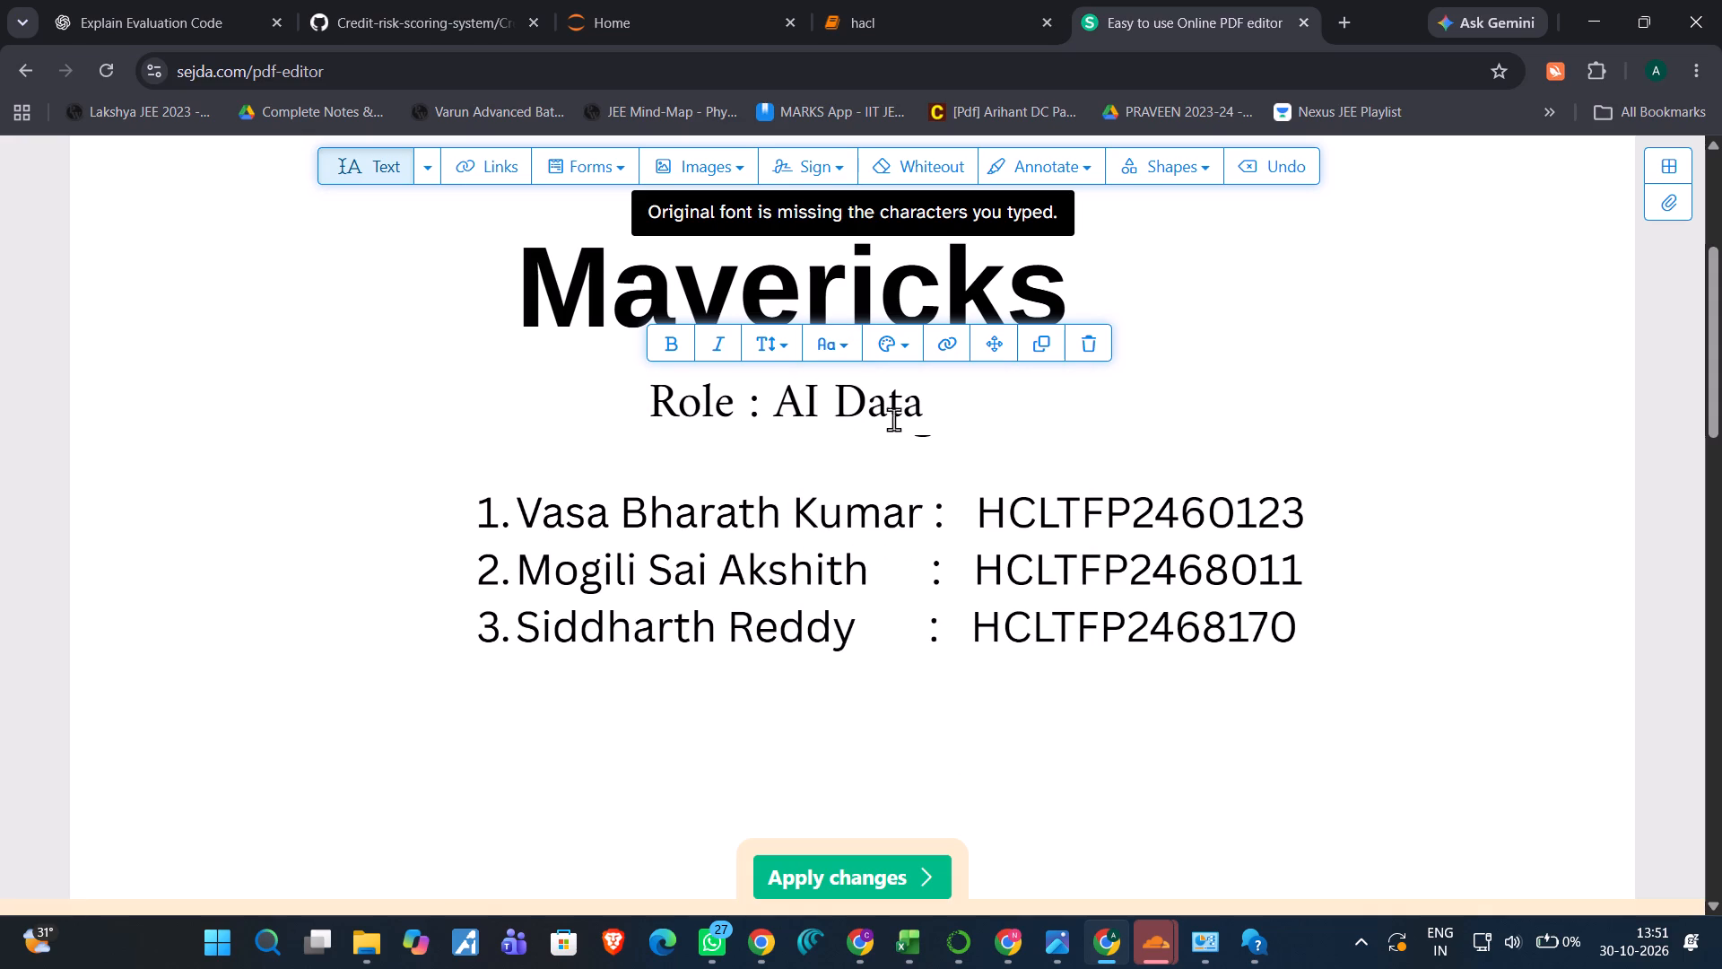
Complete the role line as "Role : AI Data Scientist", with a capital S and a single space before the last word.
left_click(925, 408)
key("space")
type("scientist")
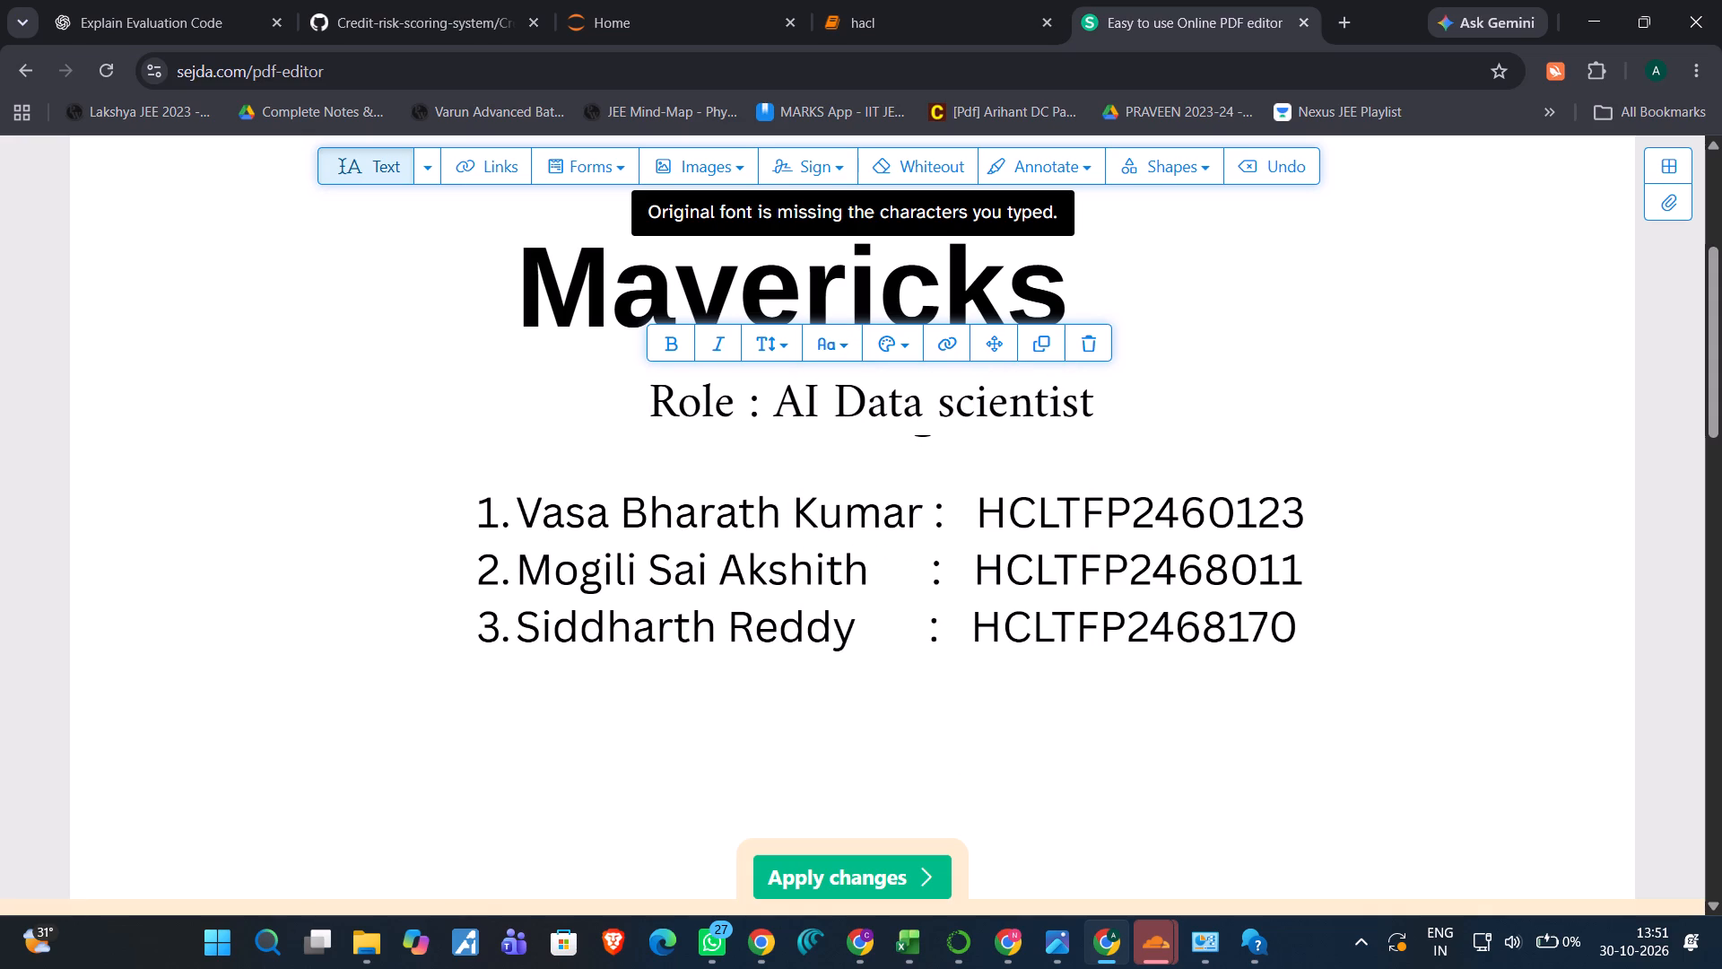
left_click(945, 399)
key("Right")
key("BackSpace")
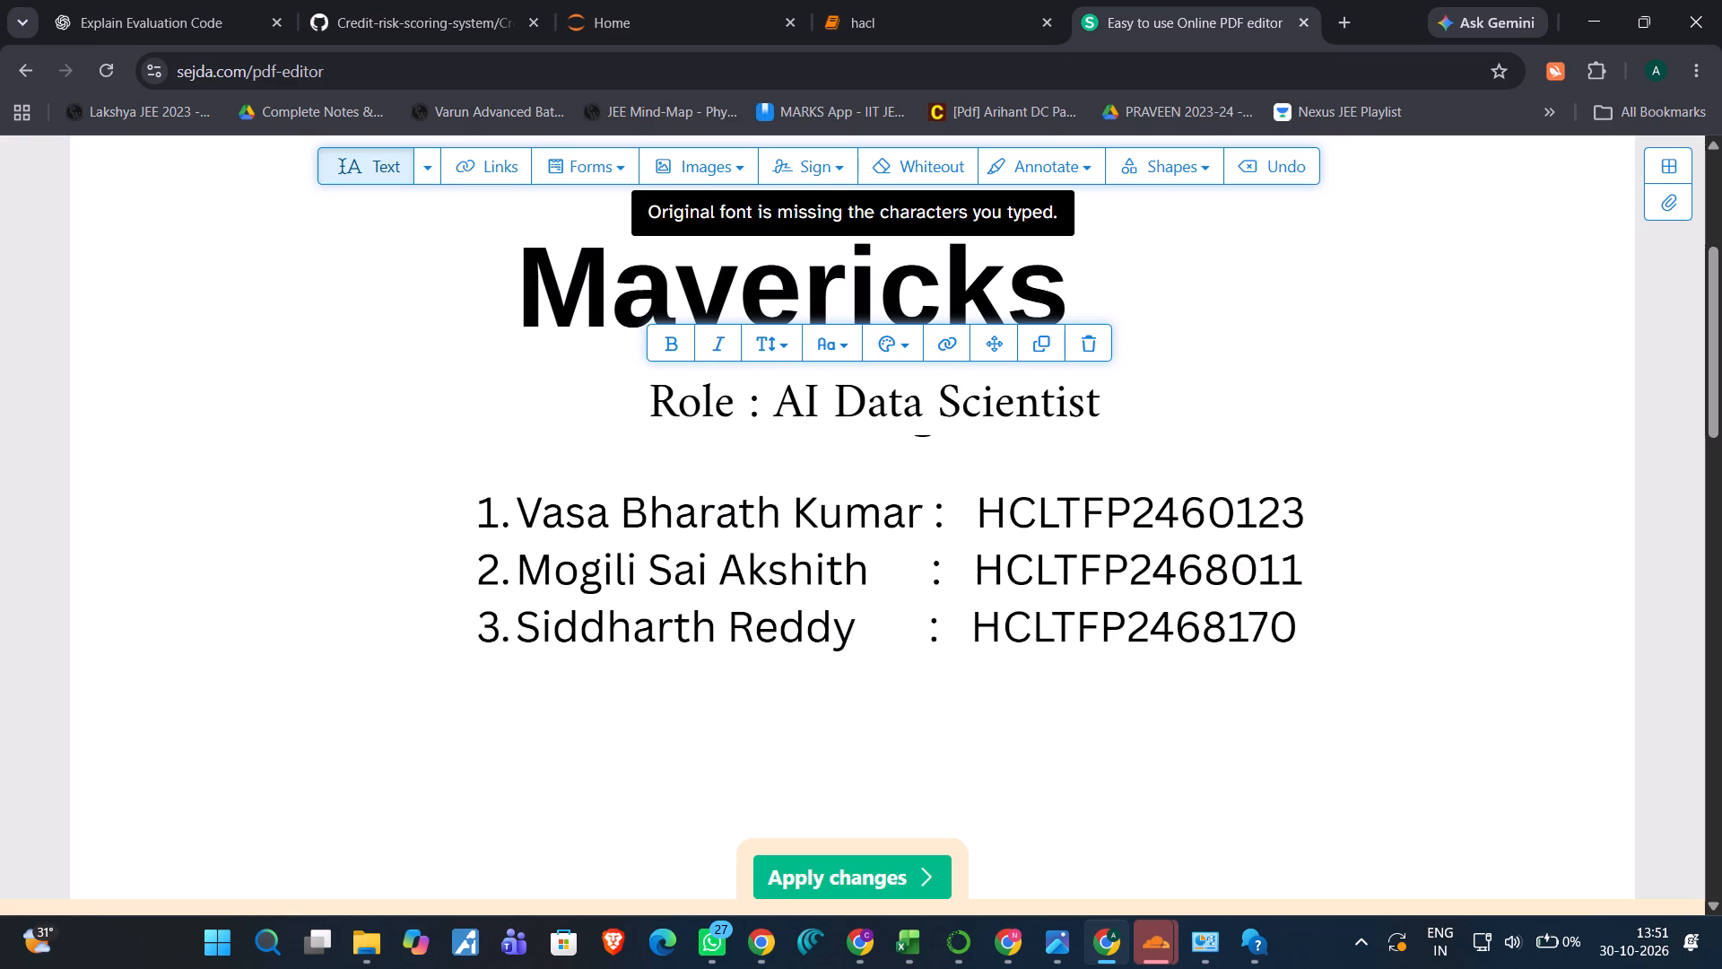
left_click(940, 408)
key("BackSpace")
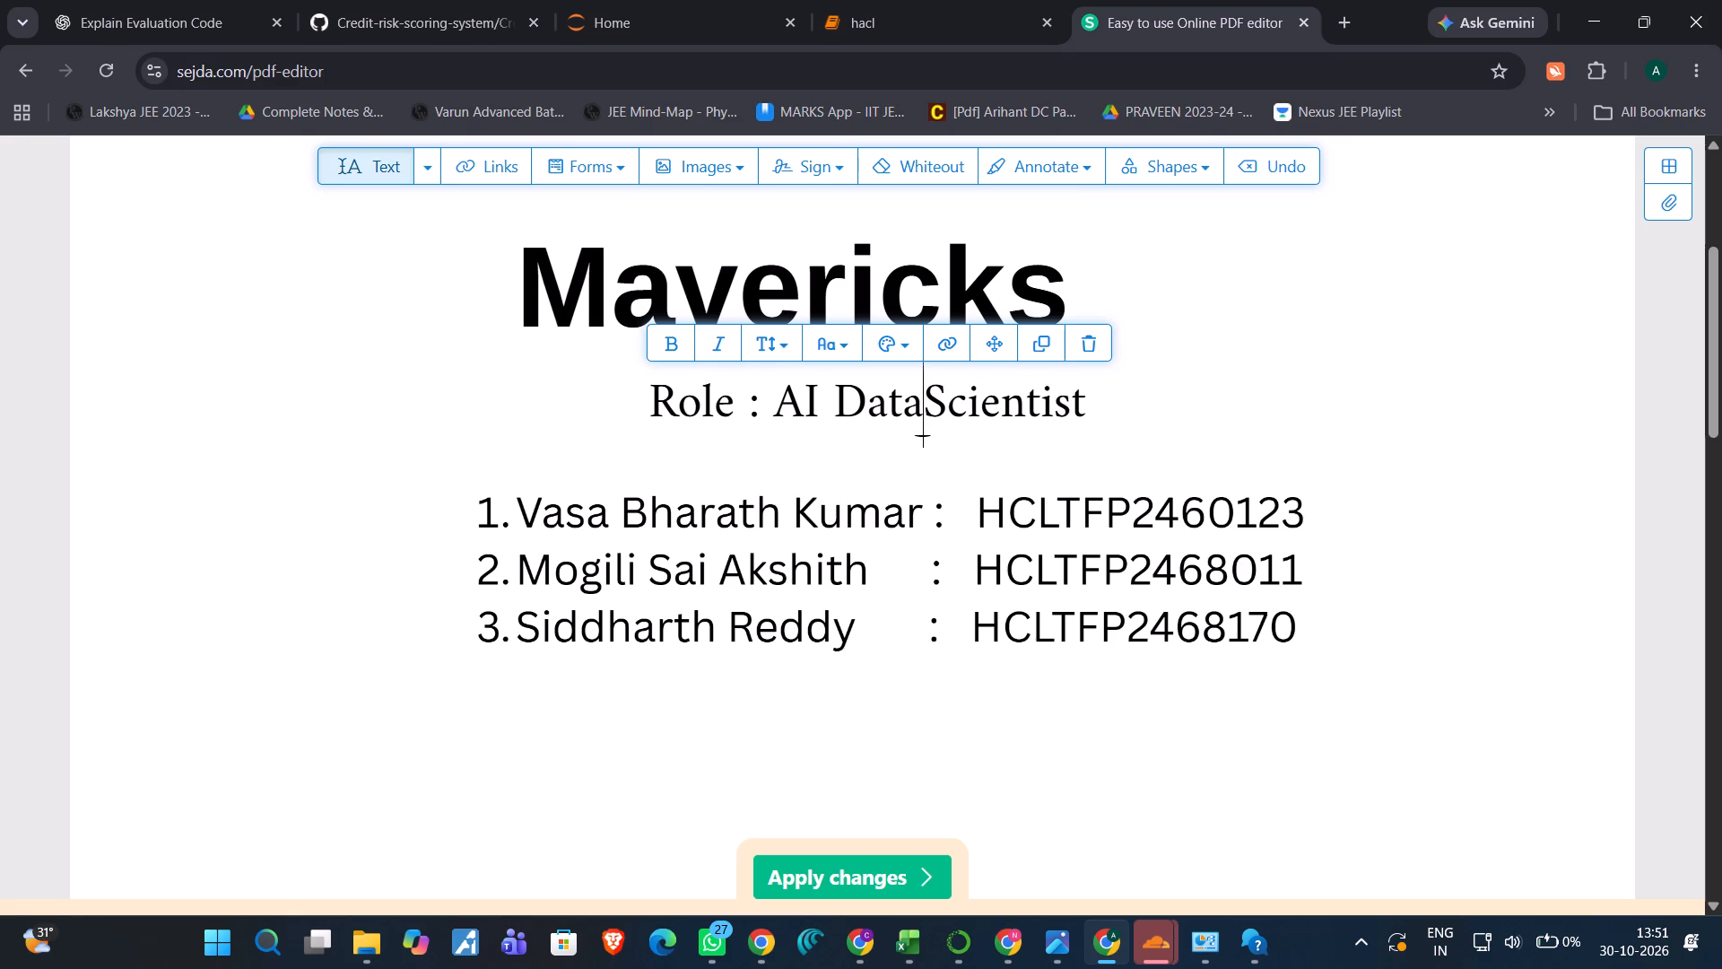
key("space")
Replace all but the last word of the first listed team member's name with the new member's names.
left_click(766, 523)
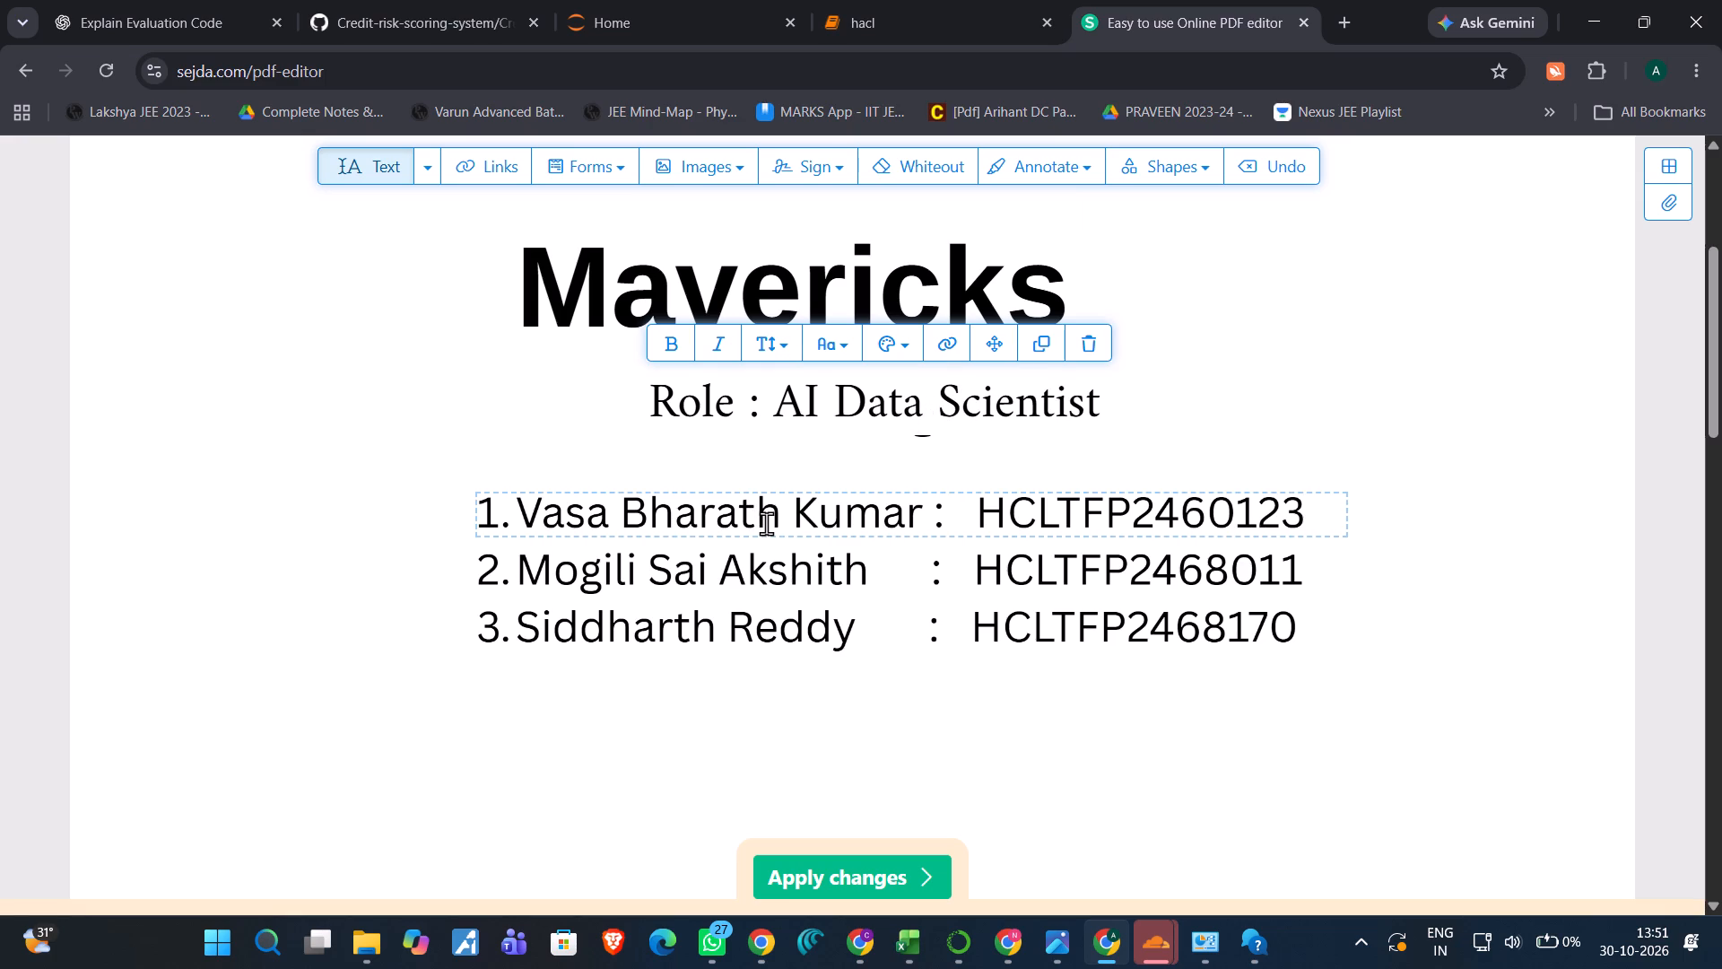
key("Right")
key("Right")
key("Right")
key("Right")
key("Right")
key("Right")
key("Right")
key("Right")
key("Right")
key("Right")
key("Right")
key("Right")
key("Right")
key("Right")
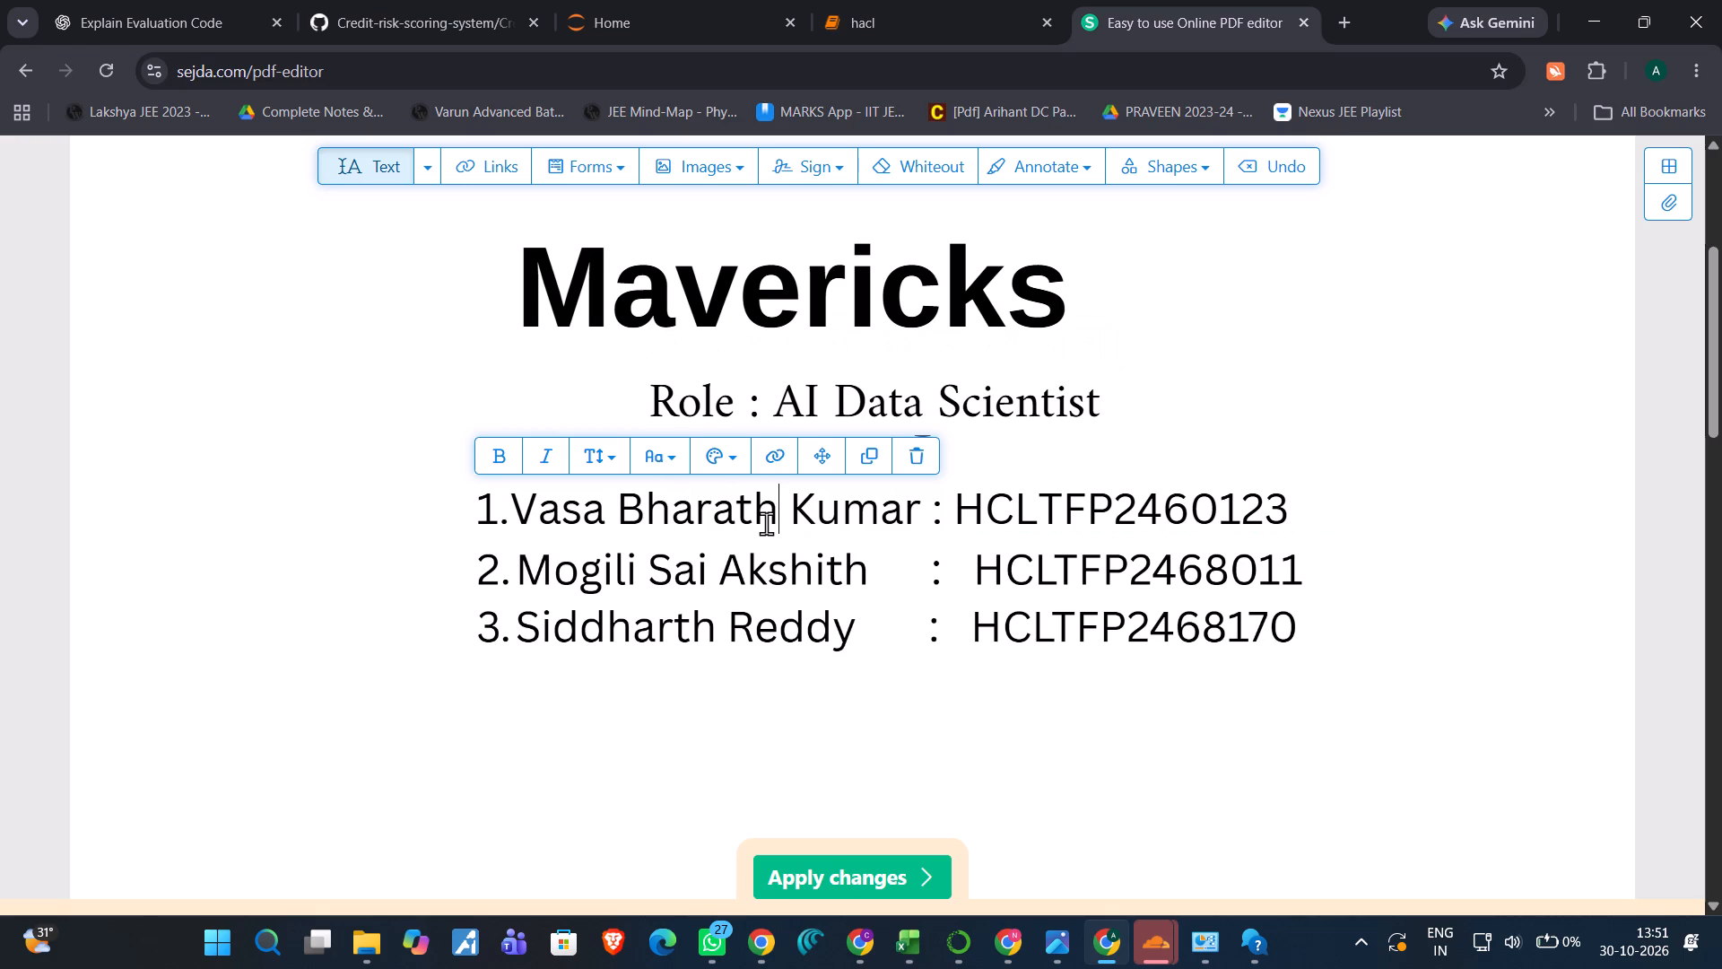
key("BackSpace")
key("BackSpace")
key("BackSpace")
key("BackSpace")
key("BackSpace")
key("BackSpace")
key("BackSpace")
key("BackSpace")
key("BackSpace")
key("BackSpace")
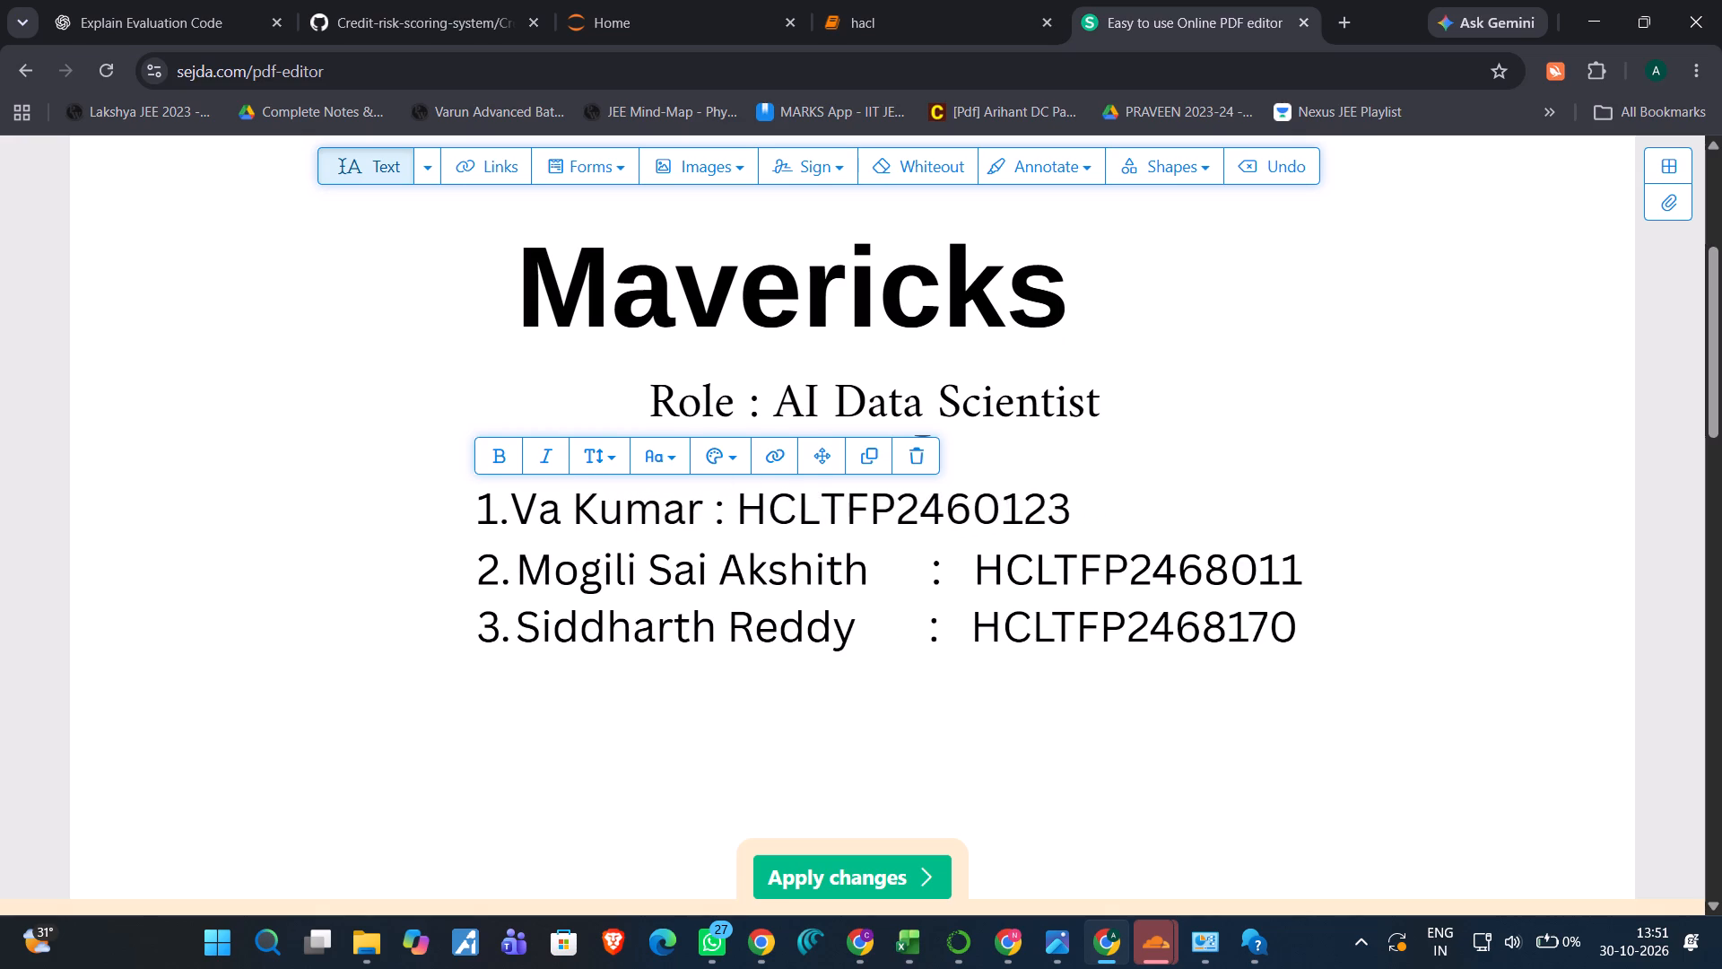
key("BackSpace")
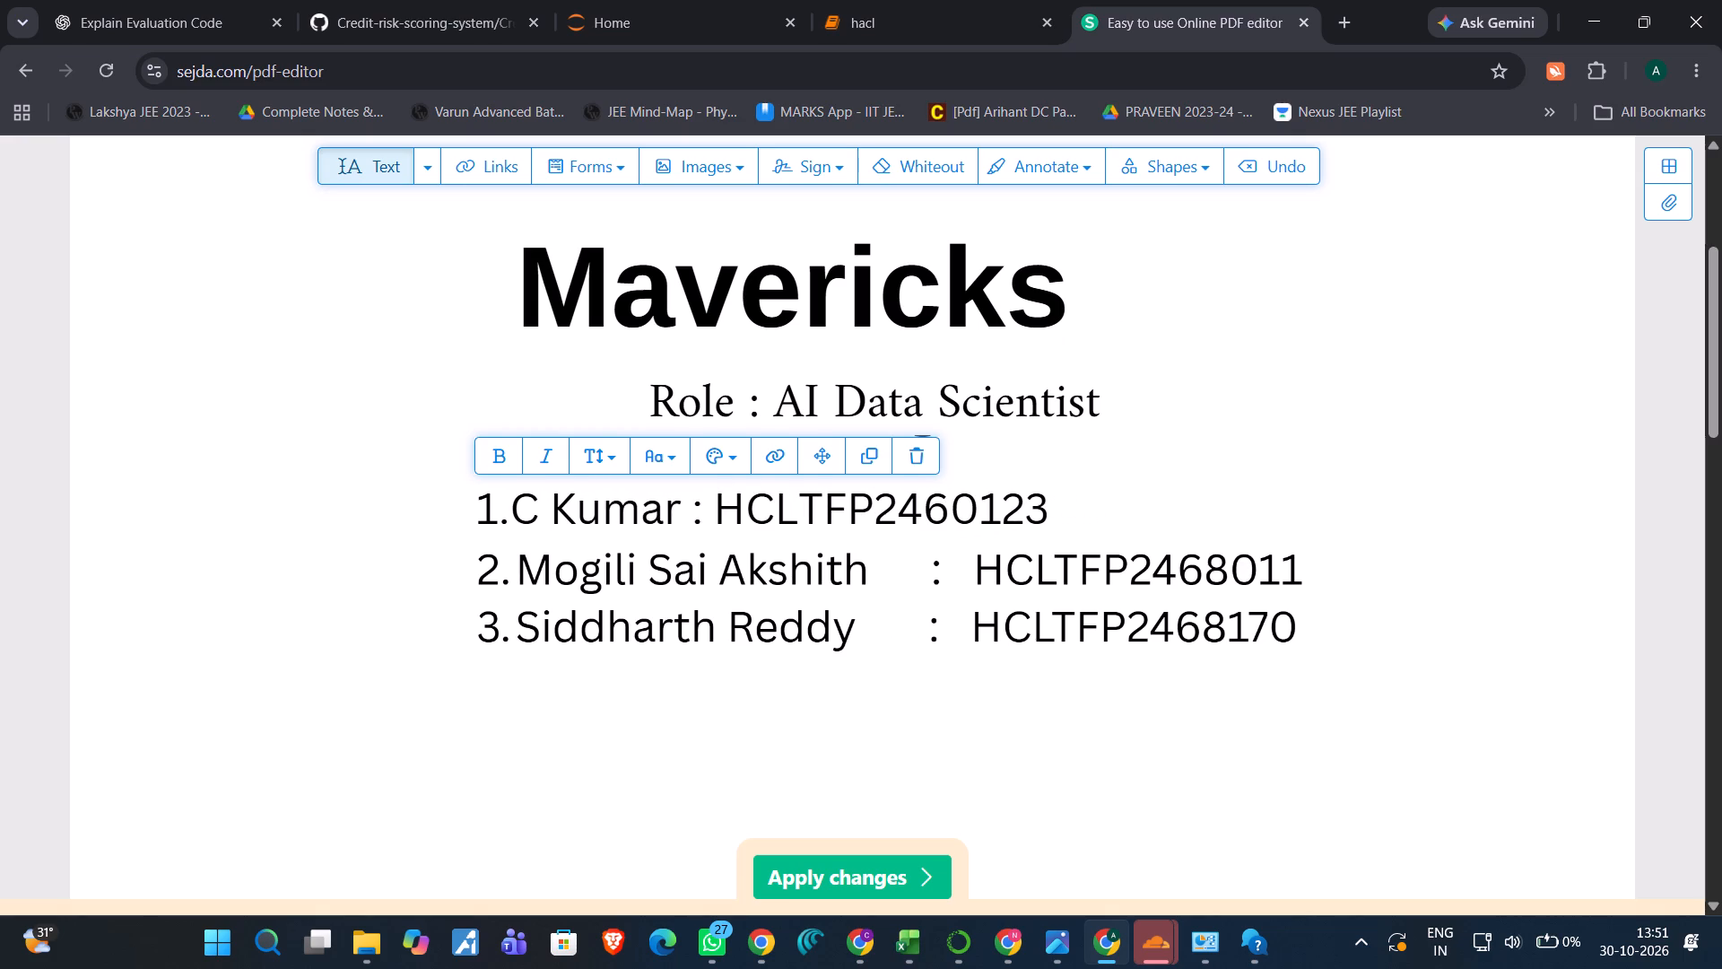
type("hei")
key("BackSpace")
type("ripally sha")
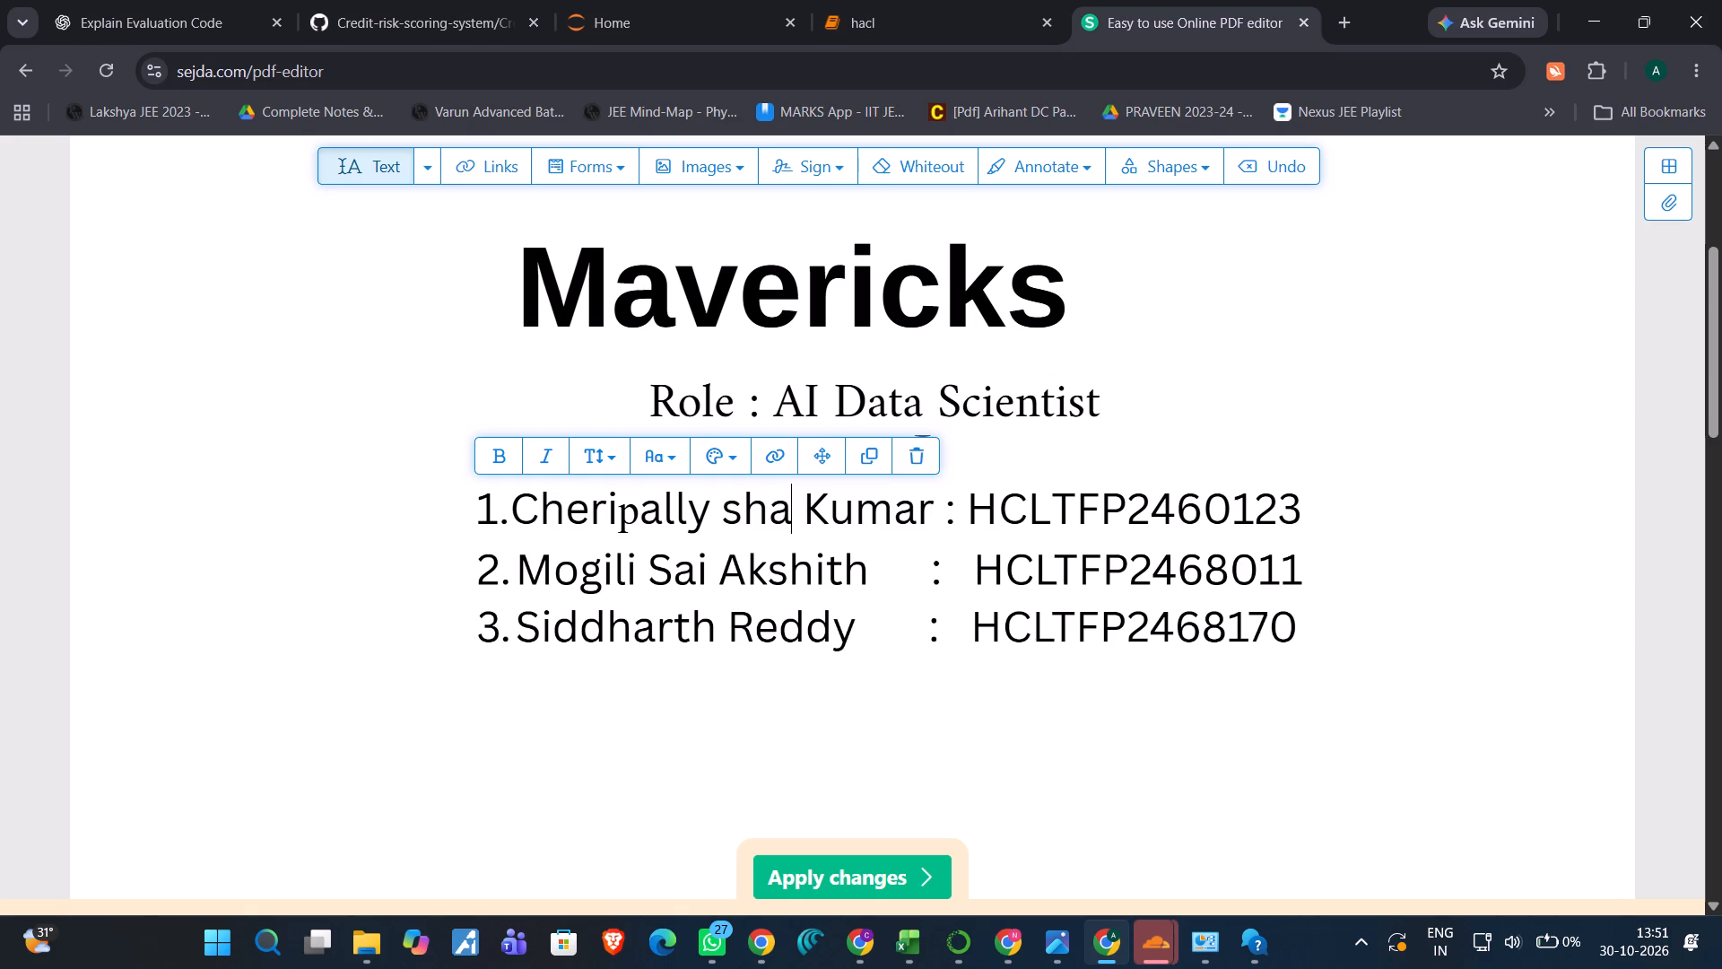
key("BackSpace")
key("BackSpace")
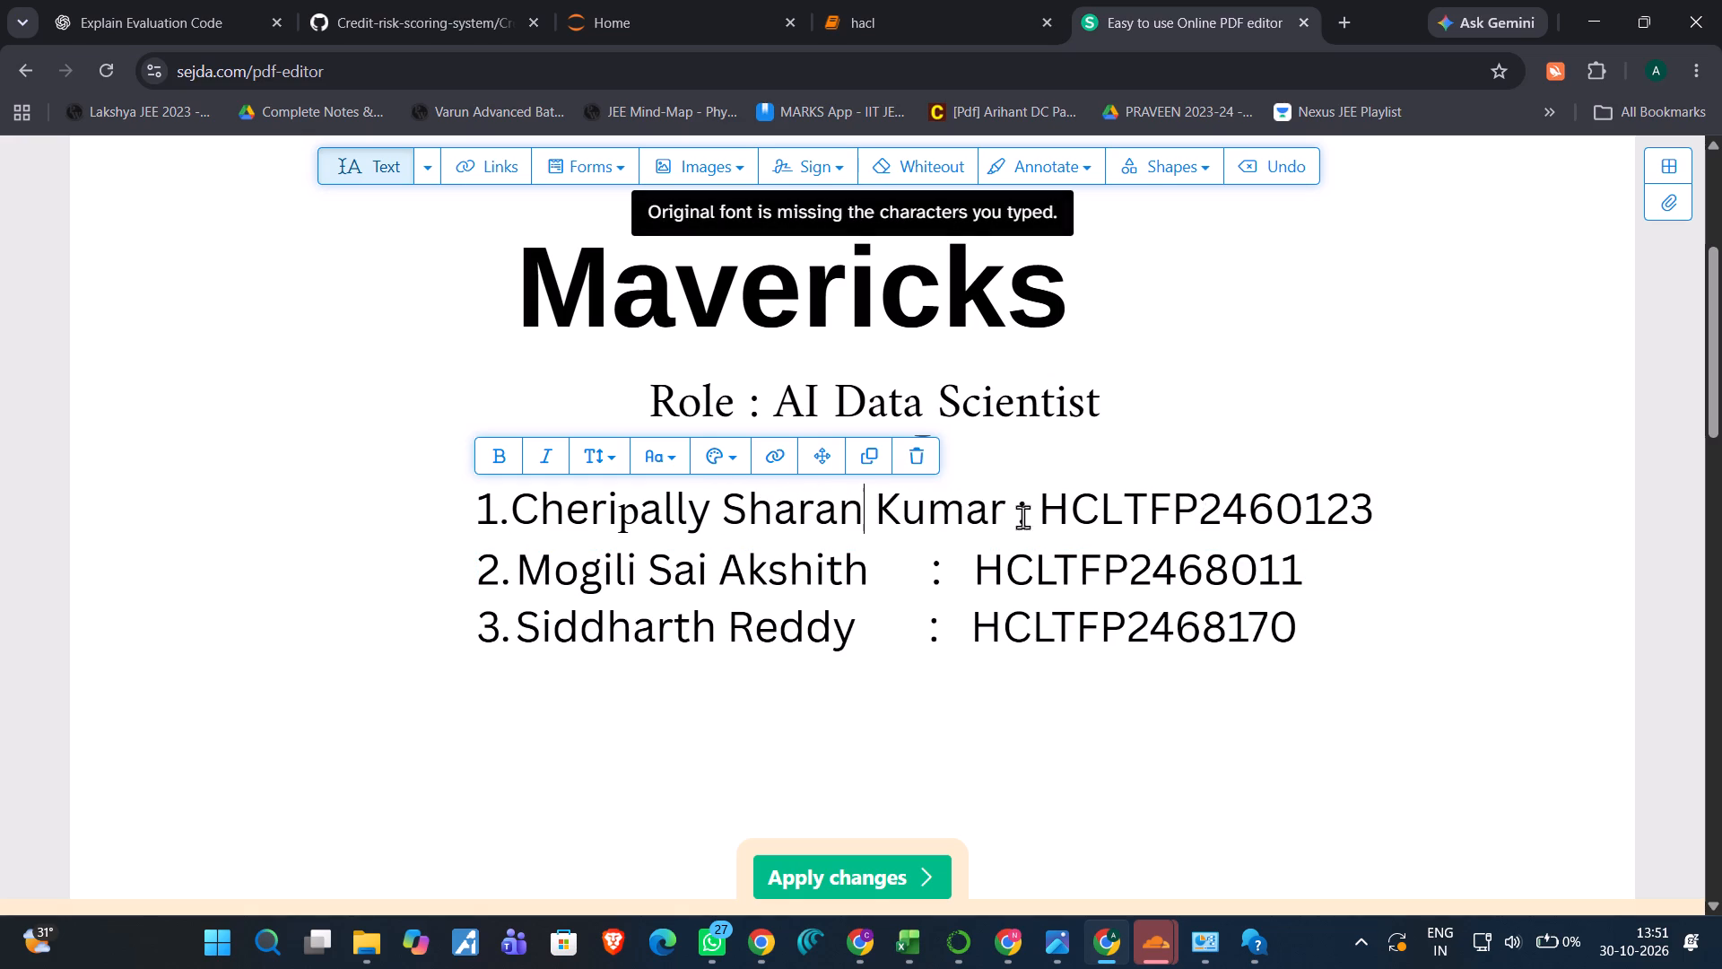
Delete the last six digits of the first team member's HCLTFP ID.
left_click(1098, 517)
key("Right")
key("Right")
key("Right")
key("Right")
key("Right")
key("Right")
key("Right")
key("Right")
key("Right")
key("Right")
key("Right")
key("BackSpace")
key("BackSpace")
key("BackSpace")
key("BackSpace")
key("BackSpace")
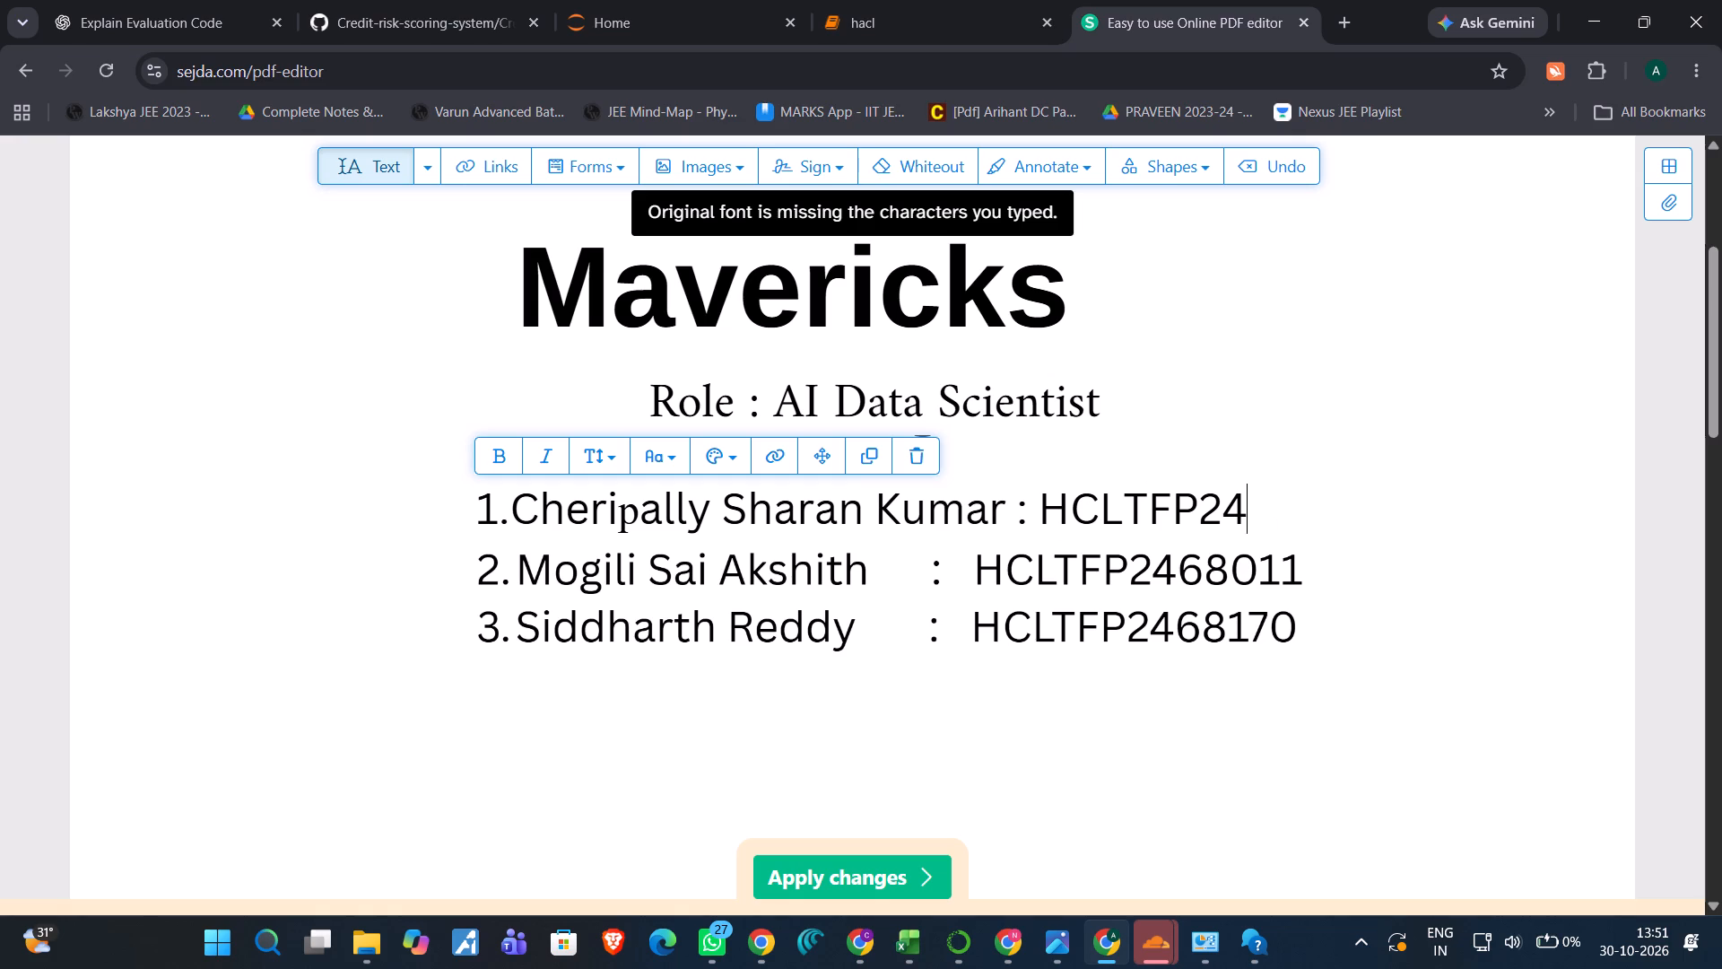
key("BackSpace")
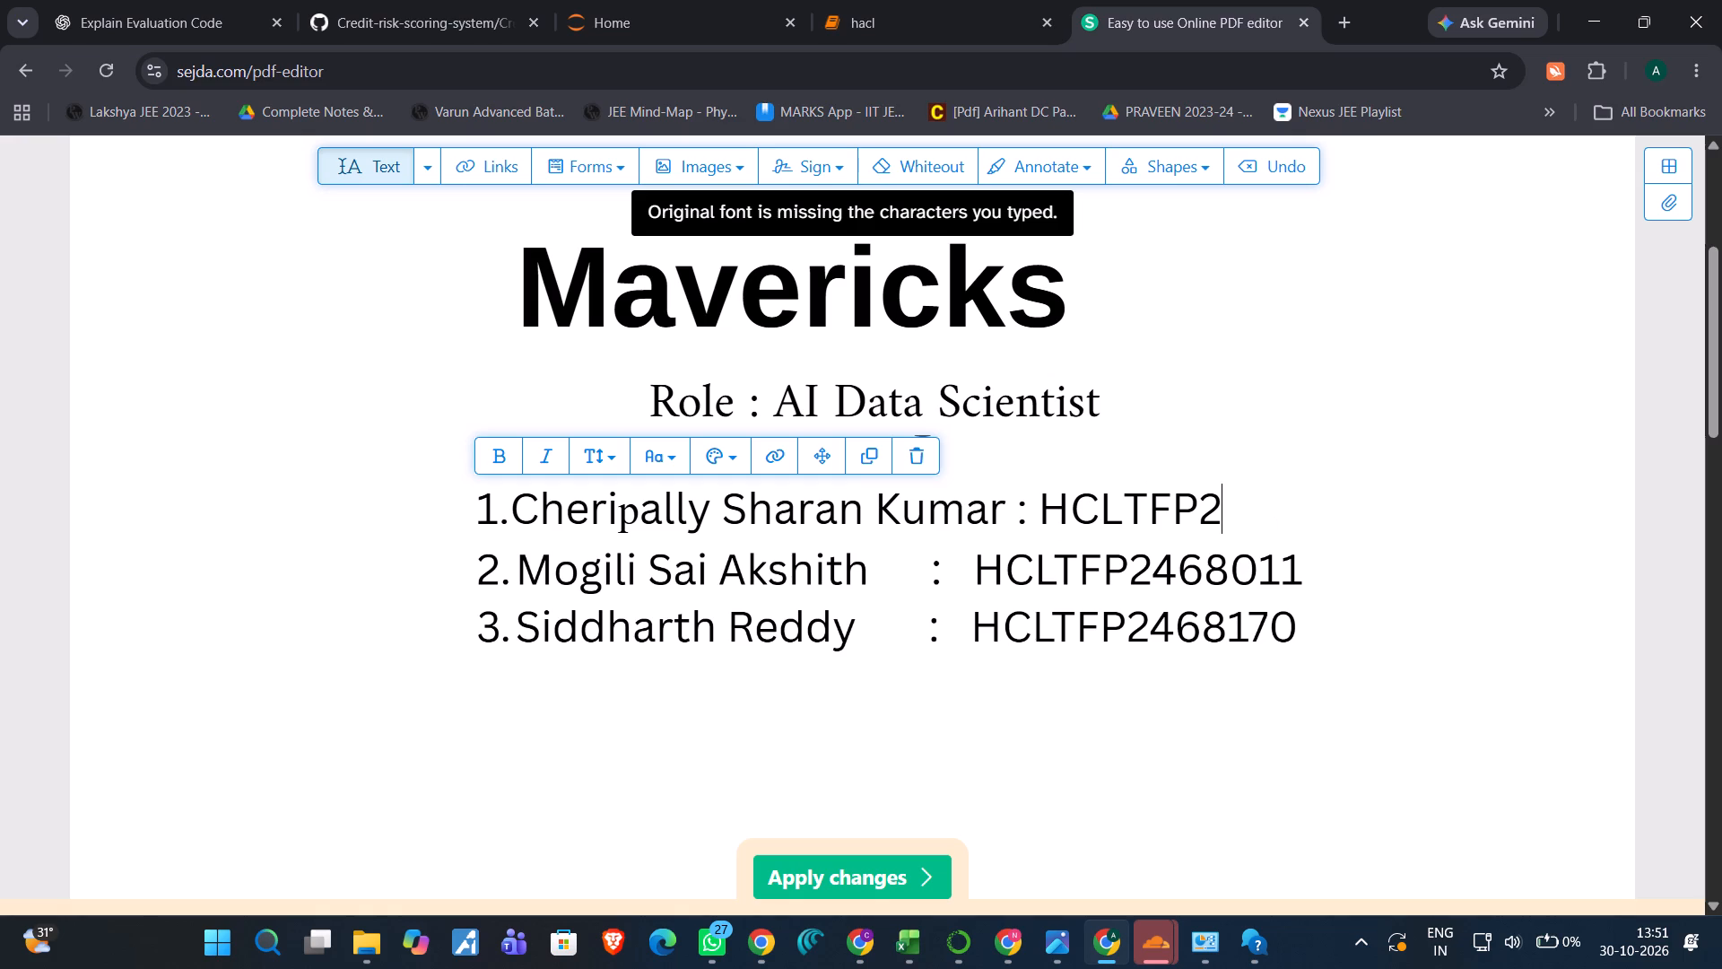
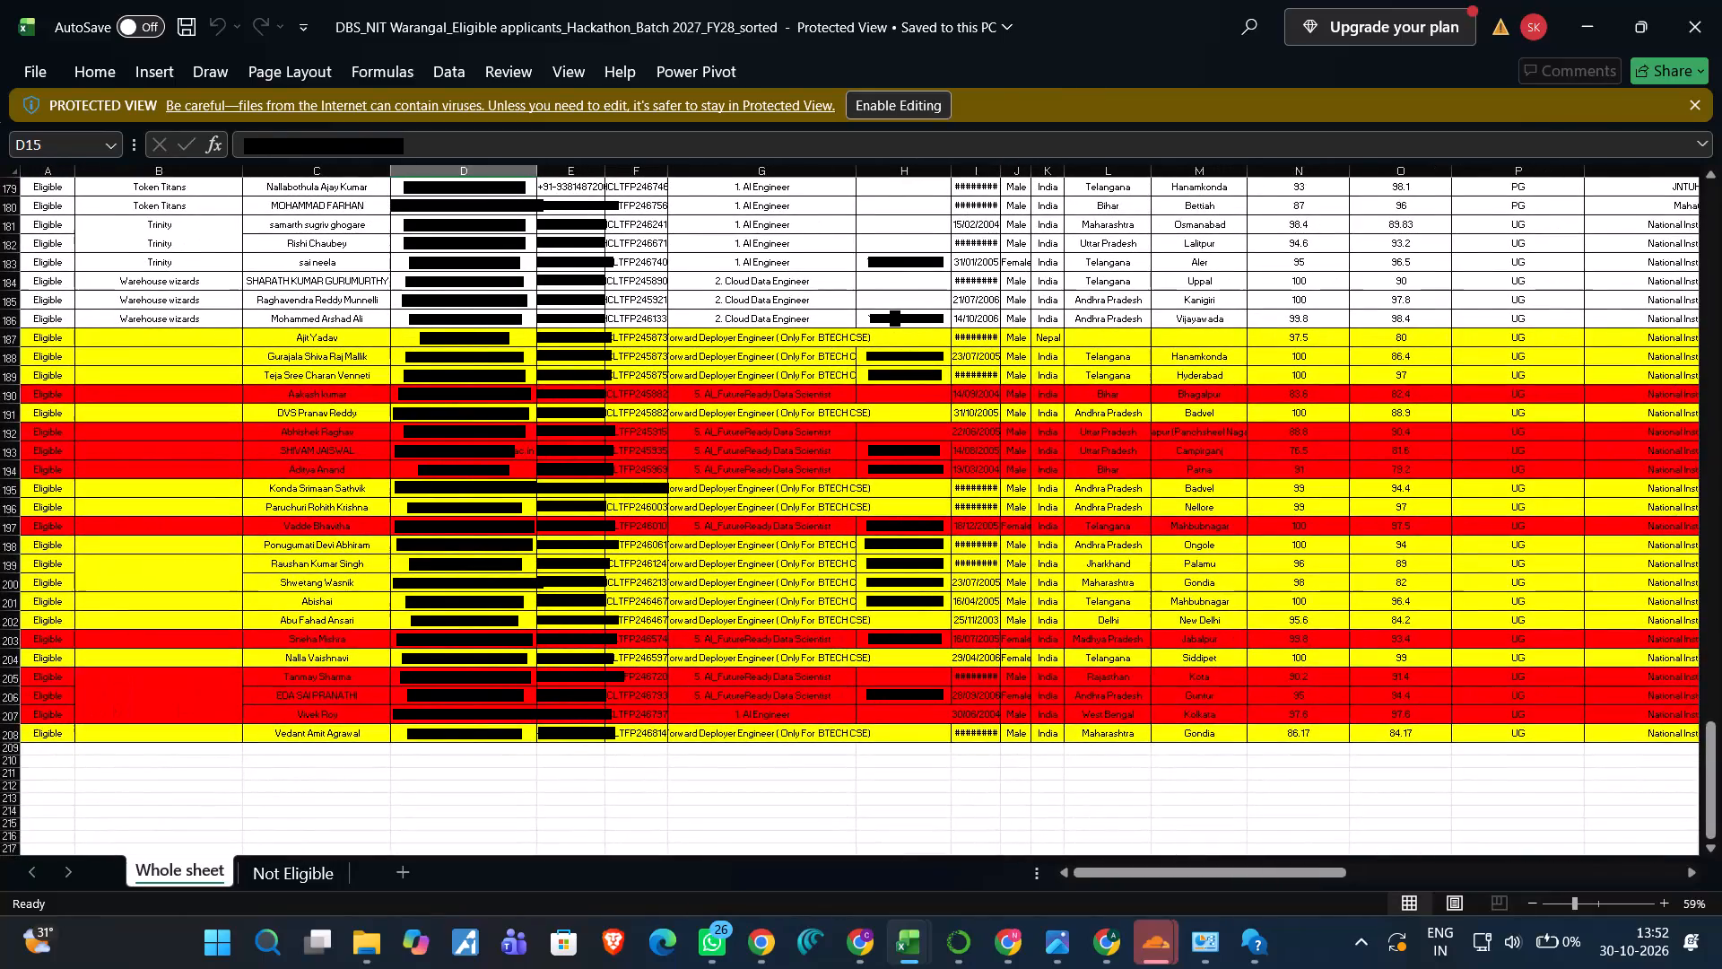
Find the Mavericks rows in the applicants sheet and copy the HCLTFP ID of the team's third listed member.
scroll(744, 346, "up", 2)
scroll(421, 600, "up", 1)
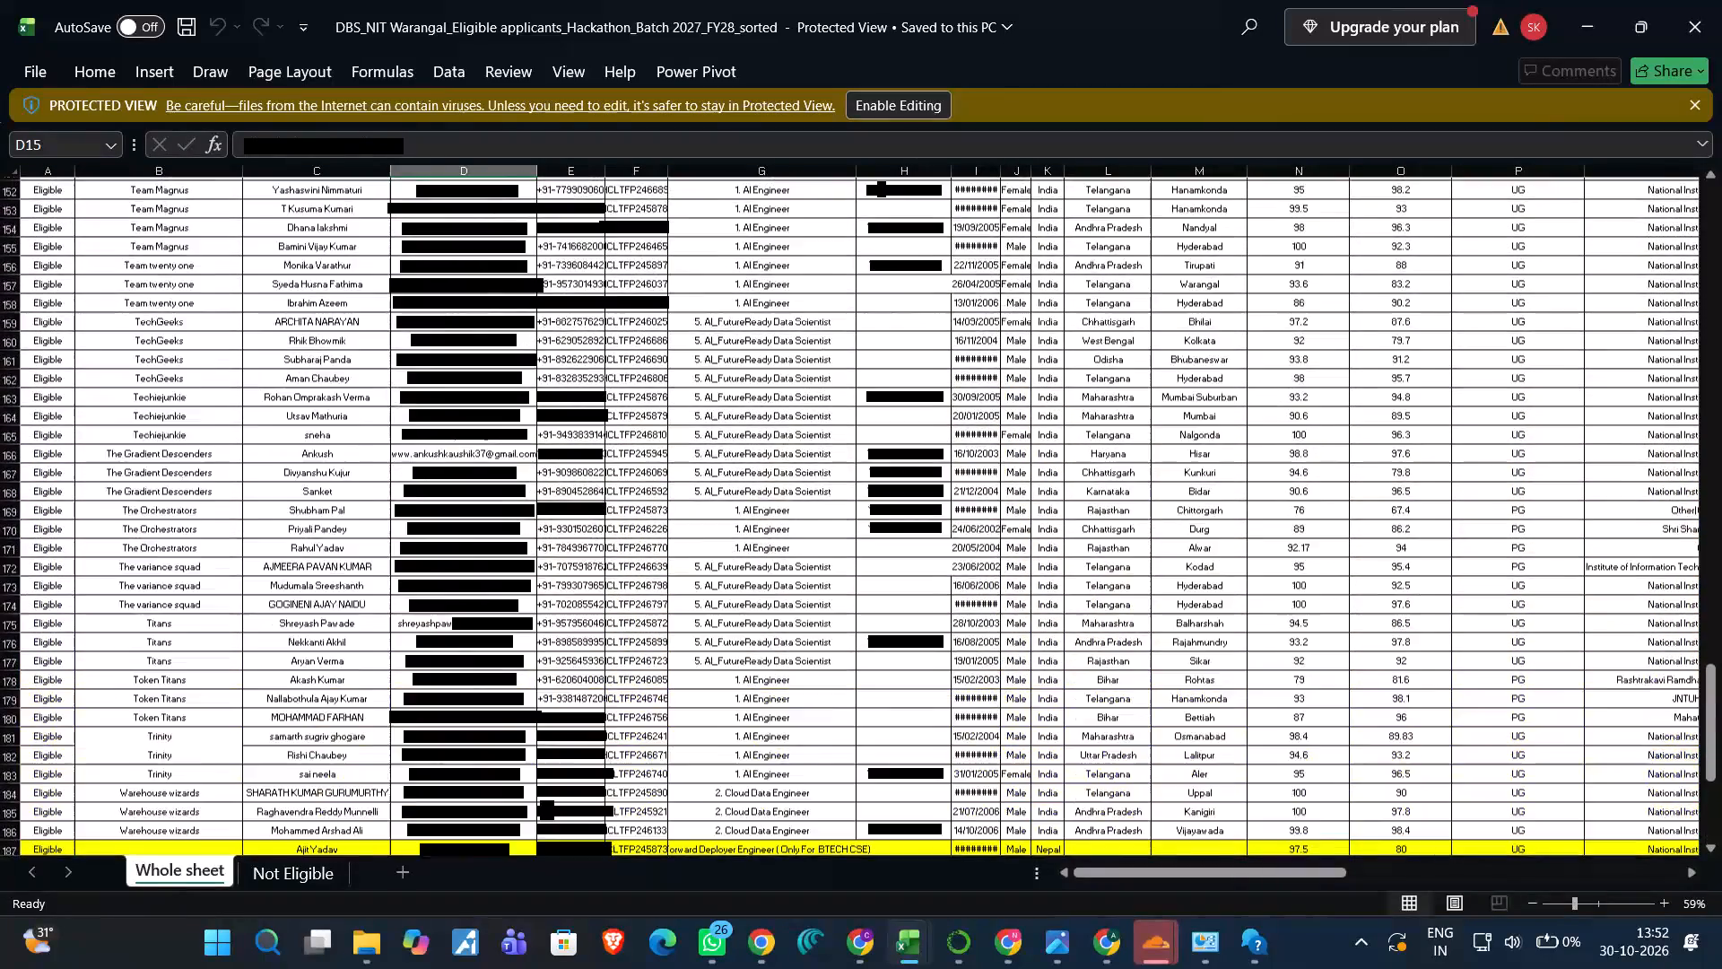
scroll(421, 600, "up", 1)
scroll(532, 527, "up", 3)
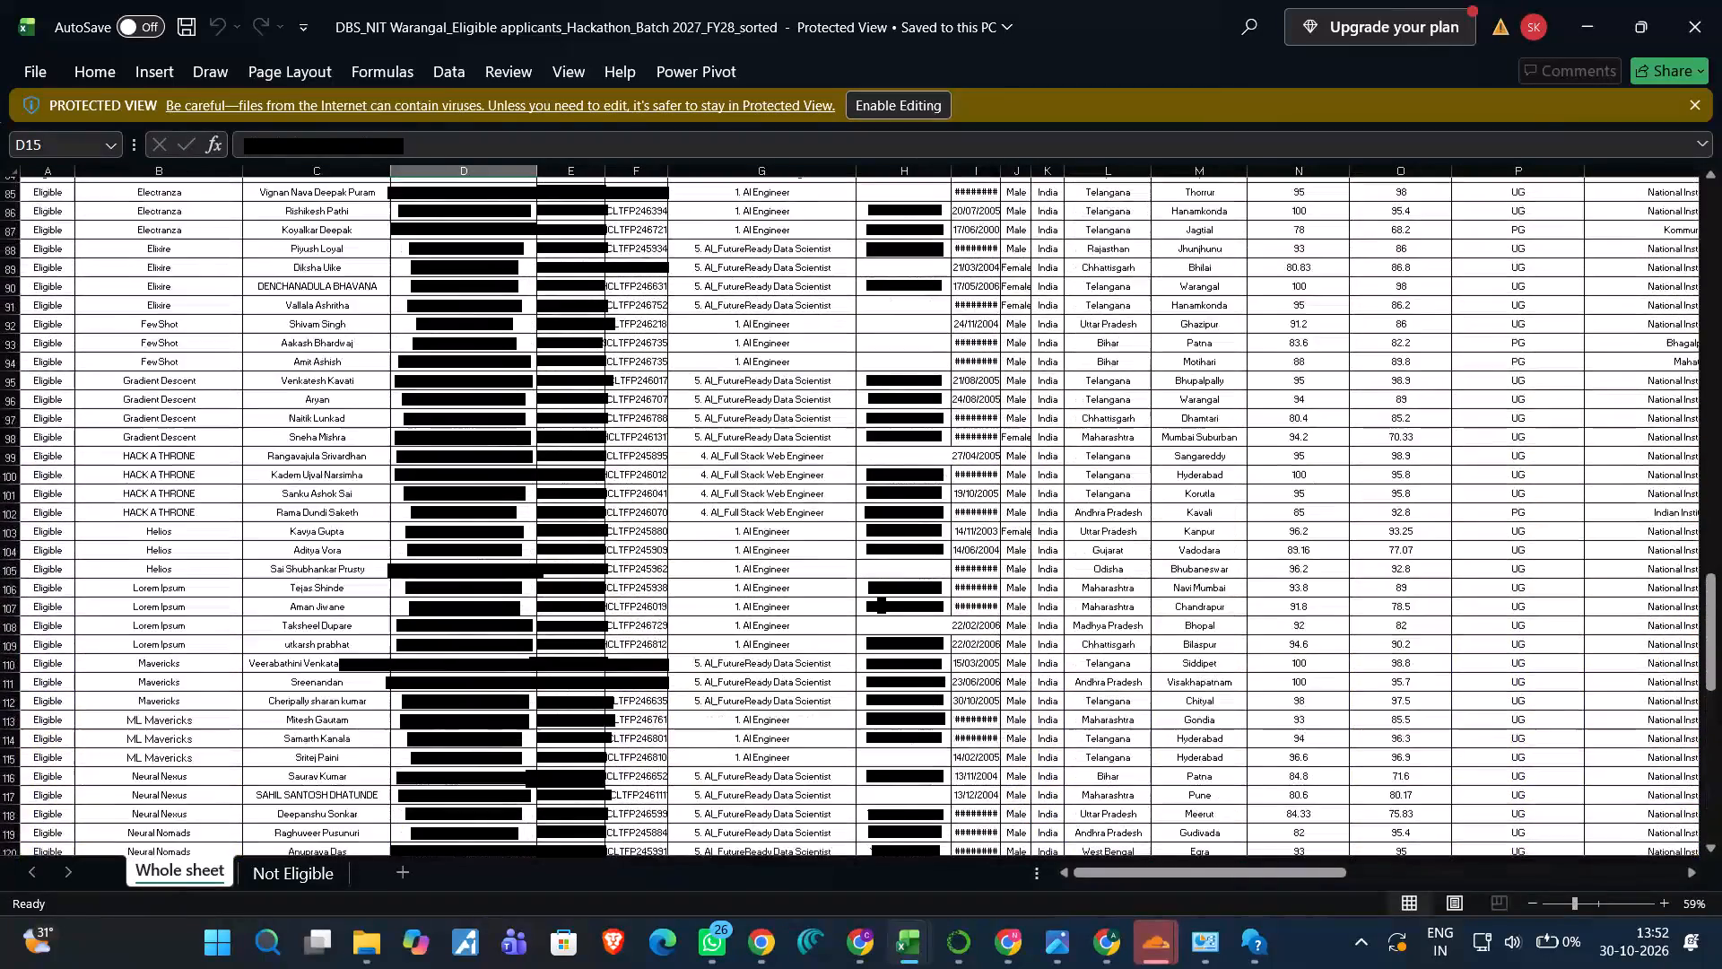
scroll(532, 527, "up", 2)
scroll(532, 527, "down", 2)
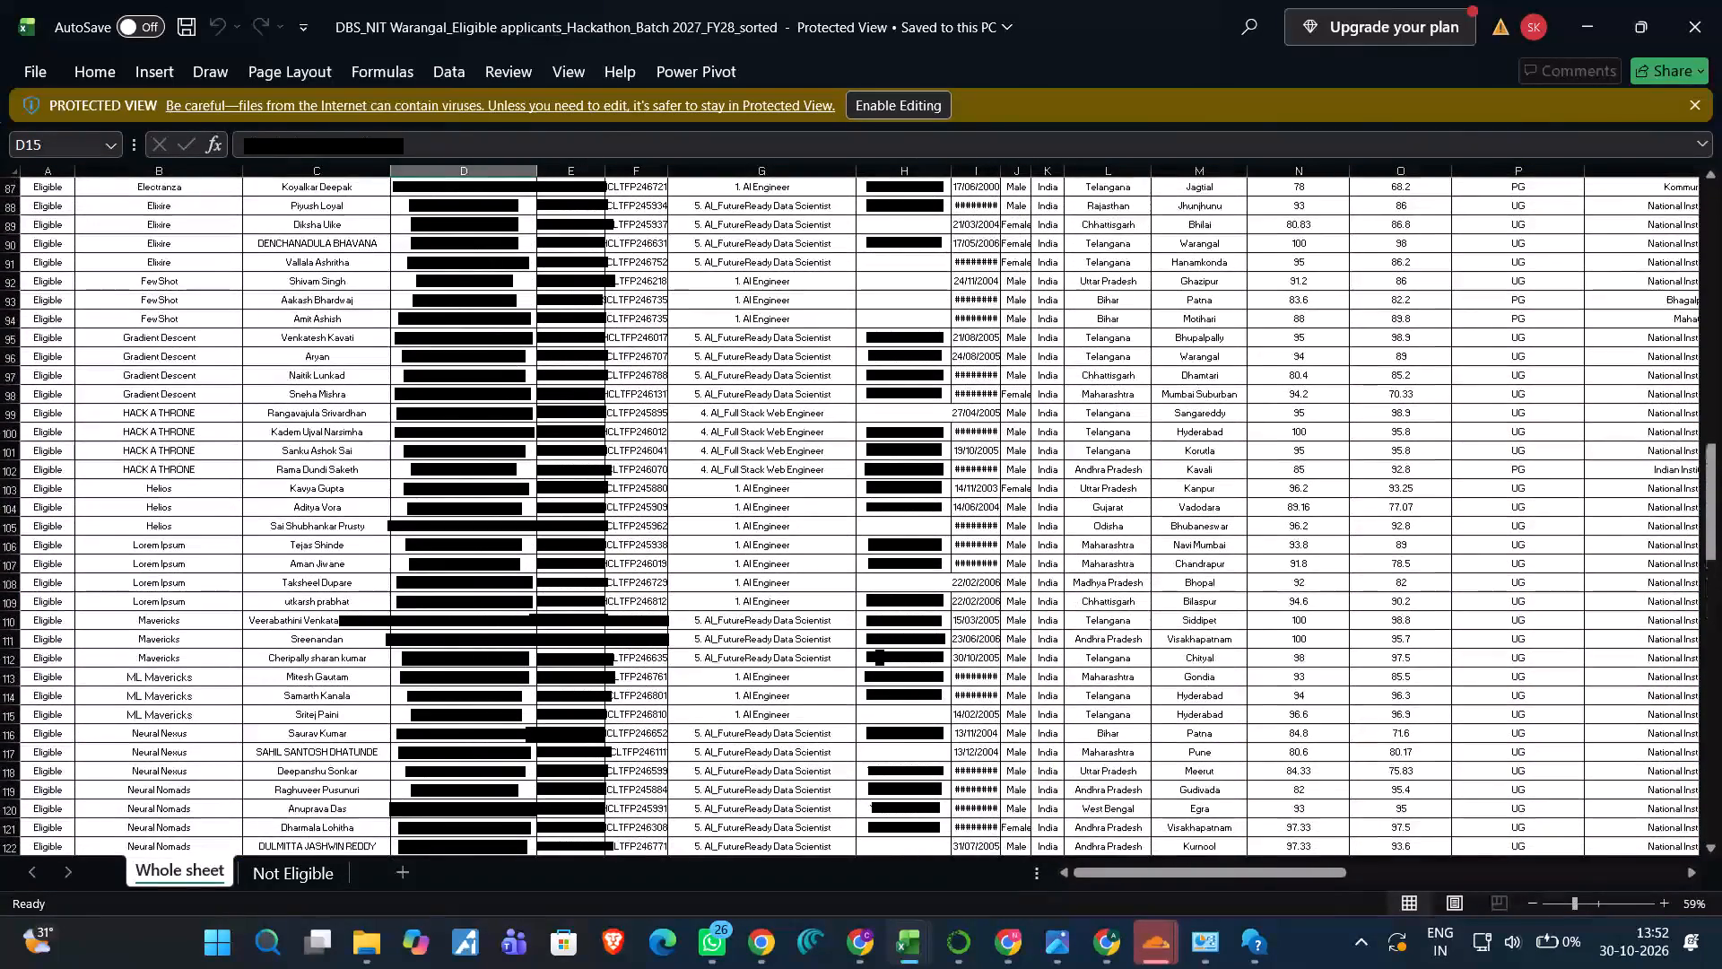
scroll(532, 527, "down", 2)
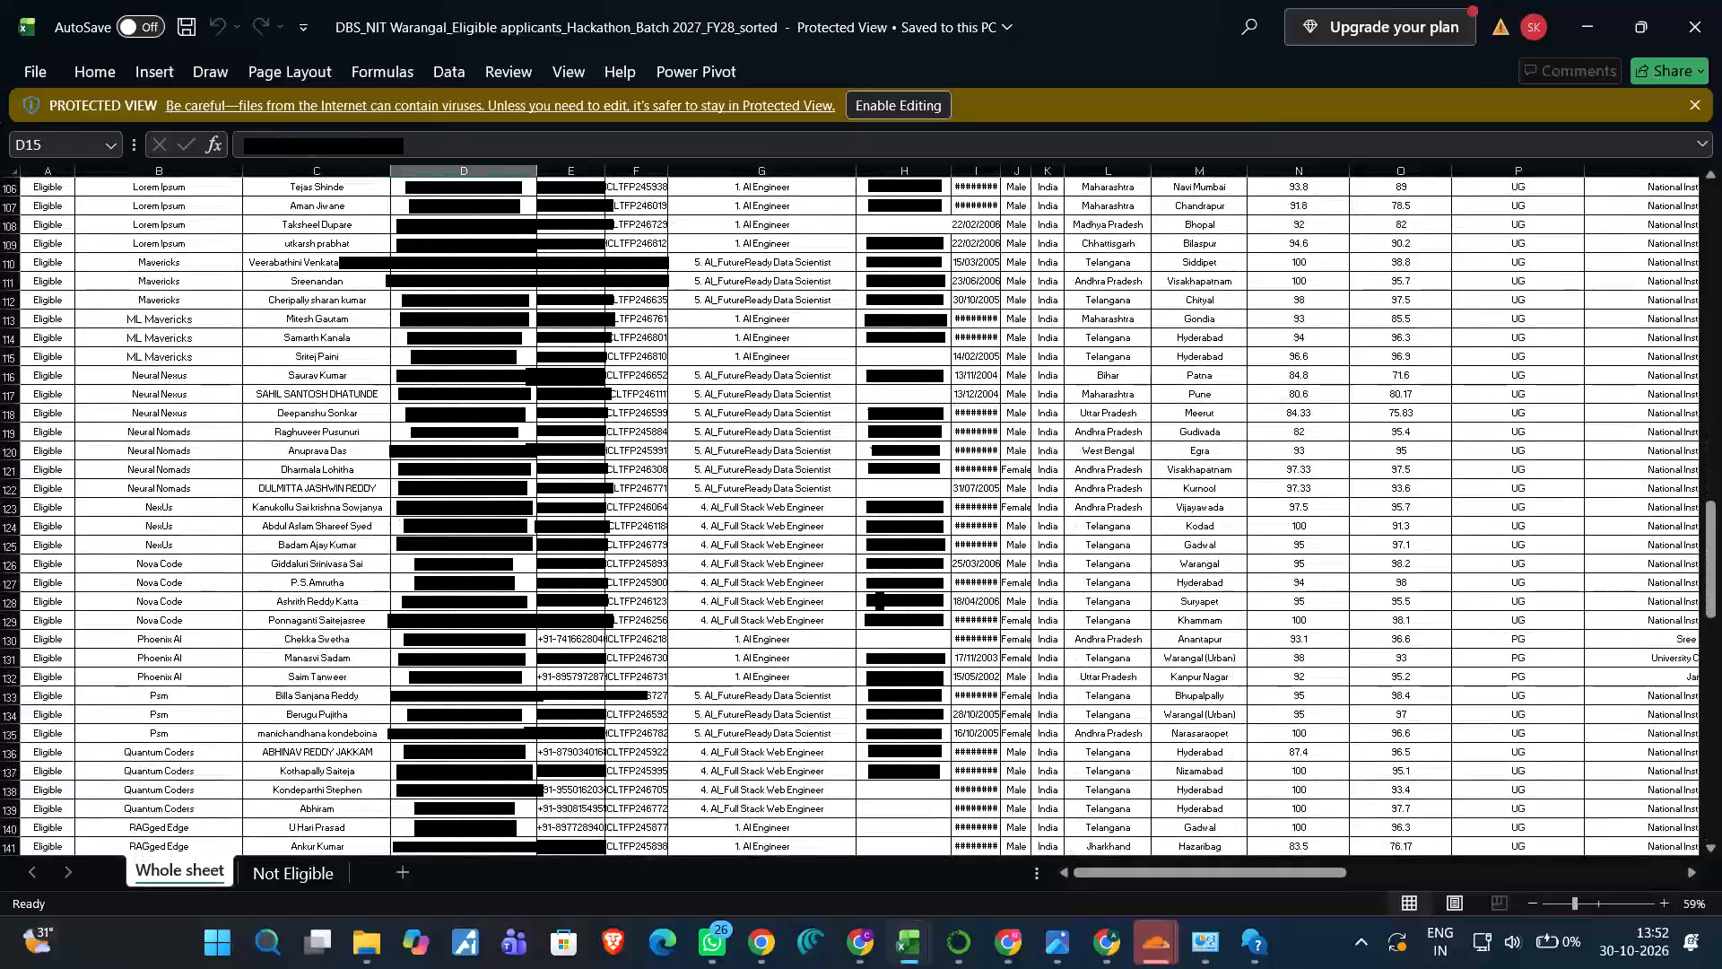
scroll(634, 349, "up", 1)
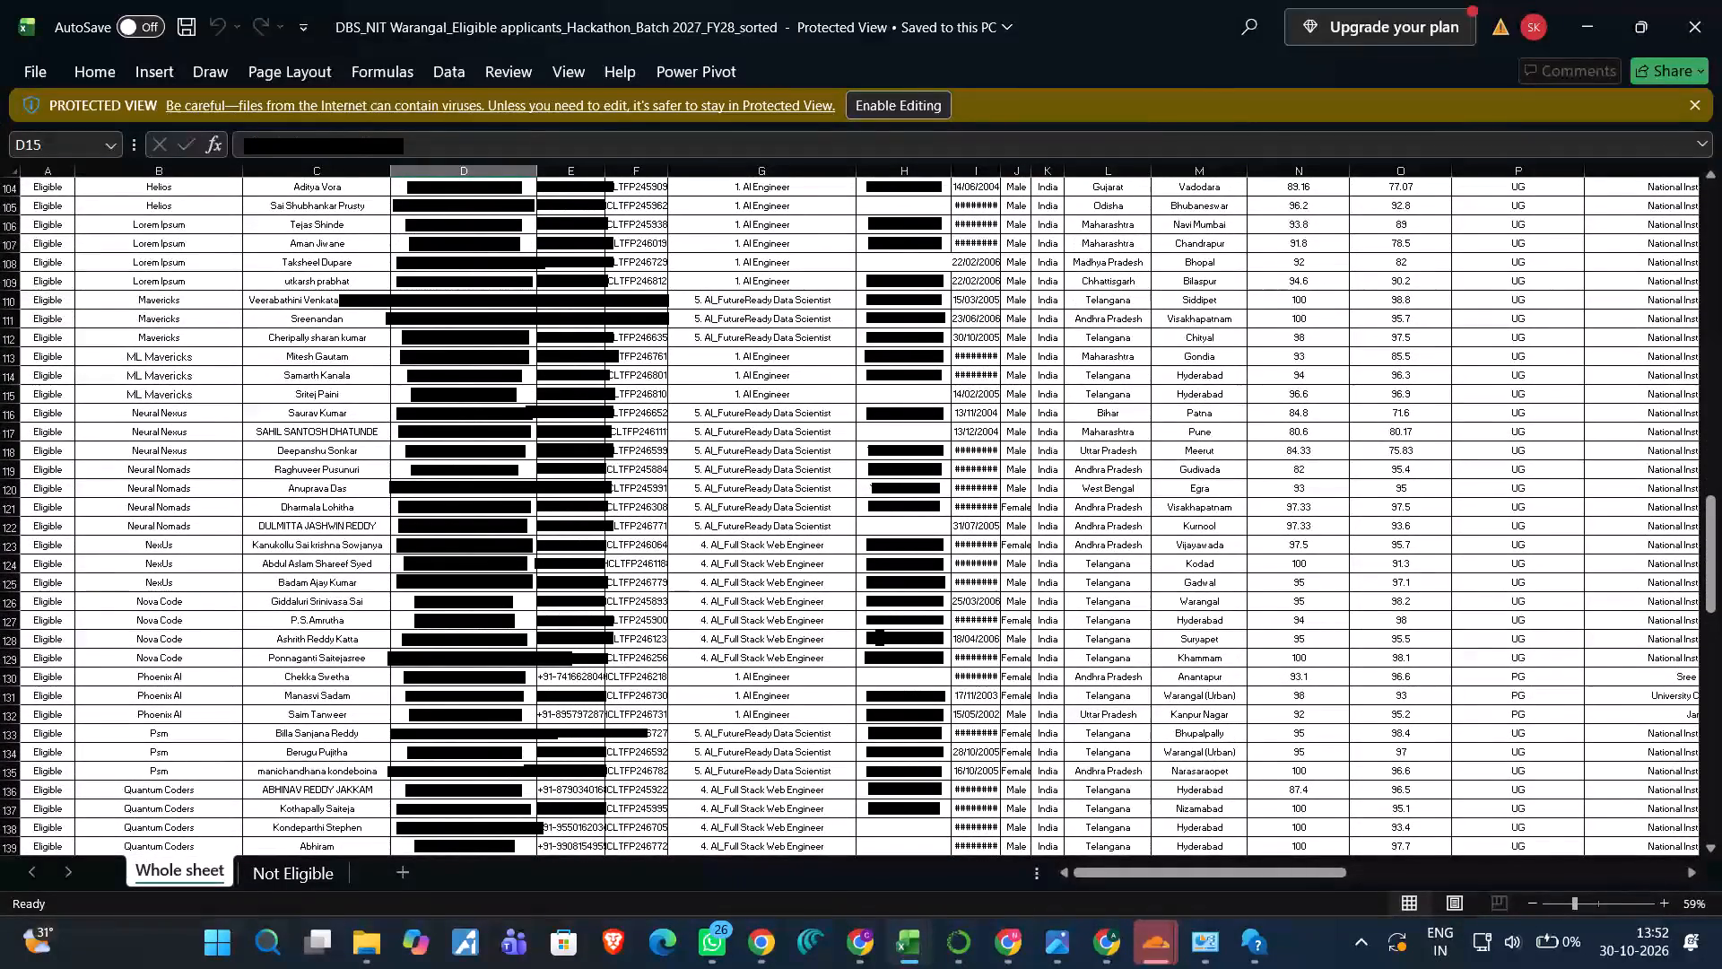
left_click(631, 344)
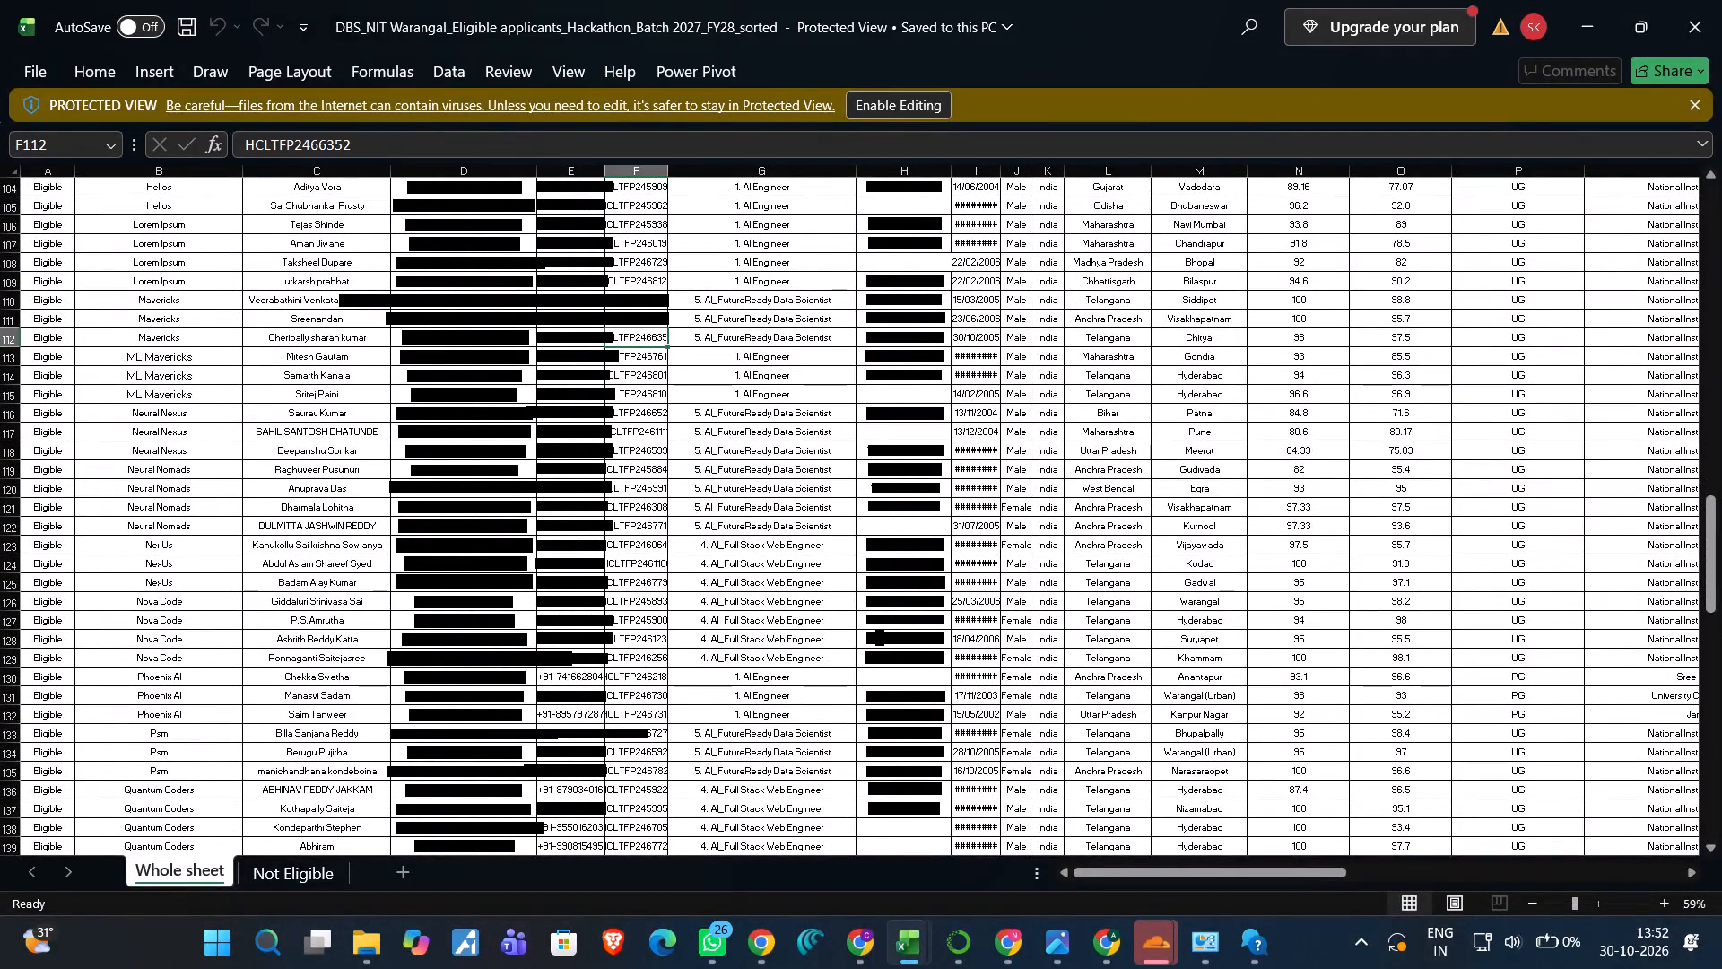
key("ctrl+c")
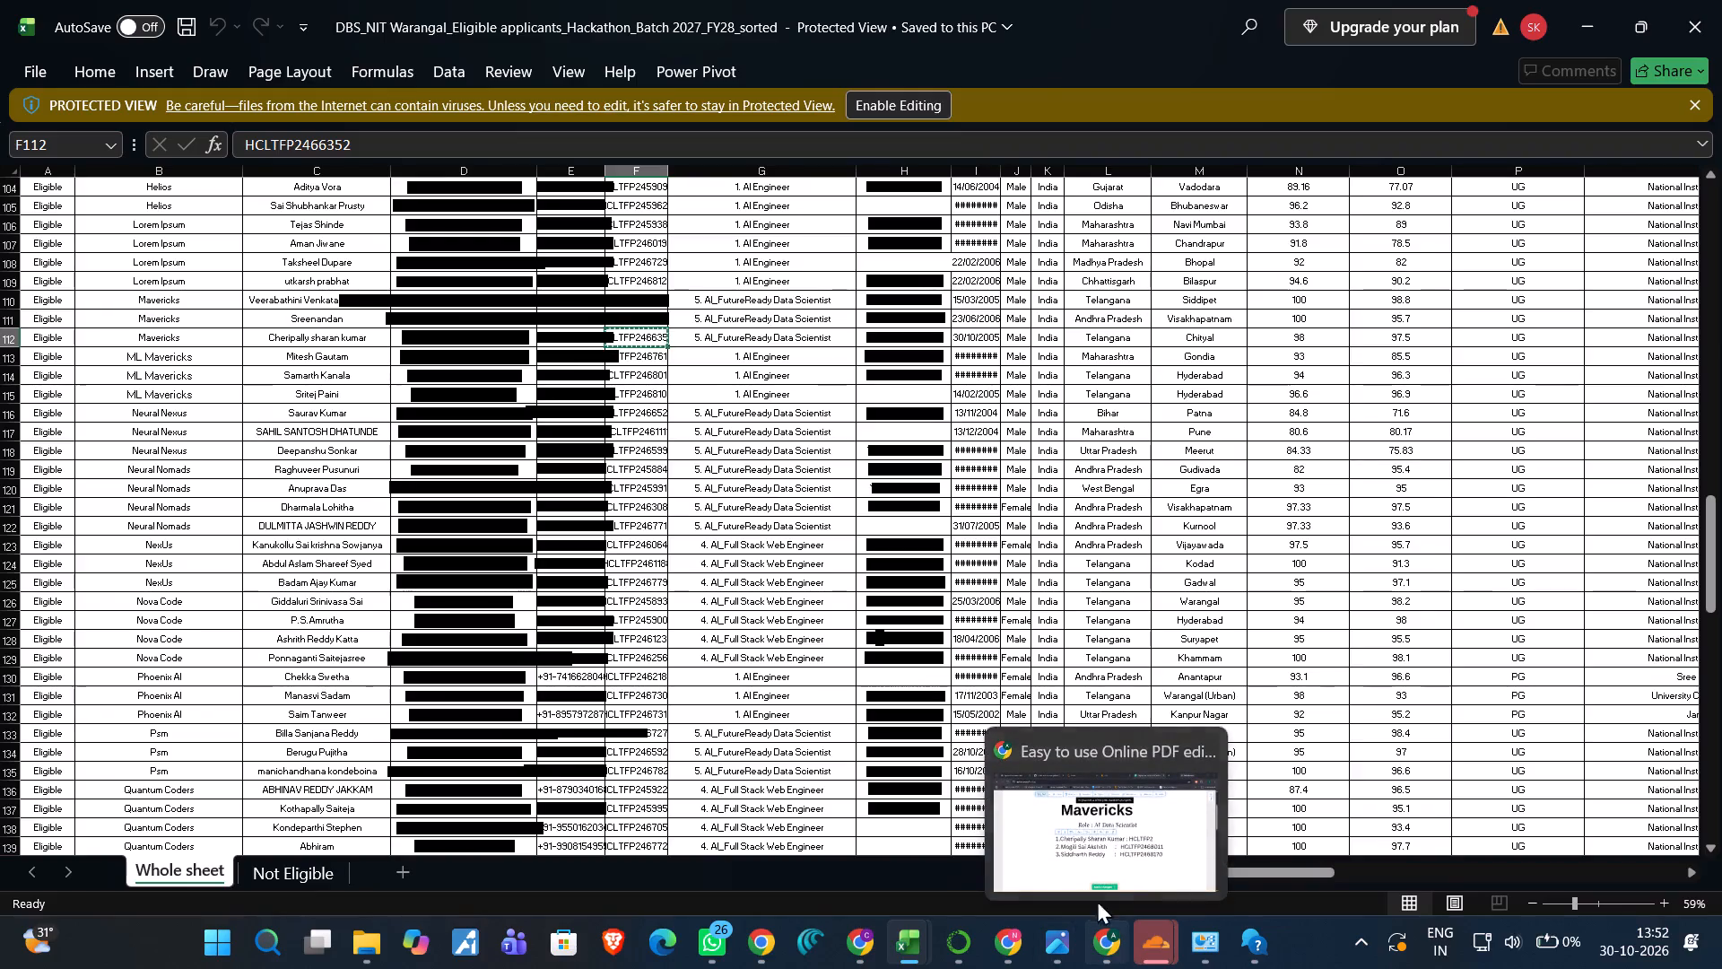
Switch to the Sejda PDF in Chrome and replace the partial HCLTFP ID on the first member's line with the copied ID.
left_click(1097, 866)
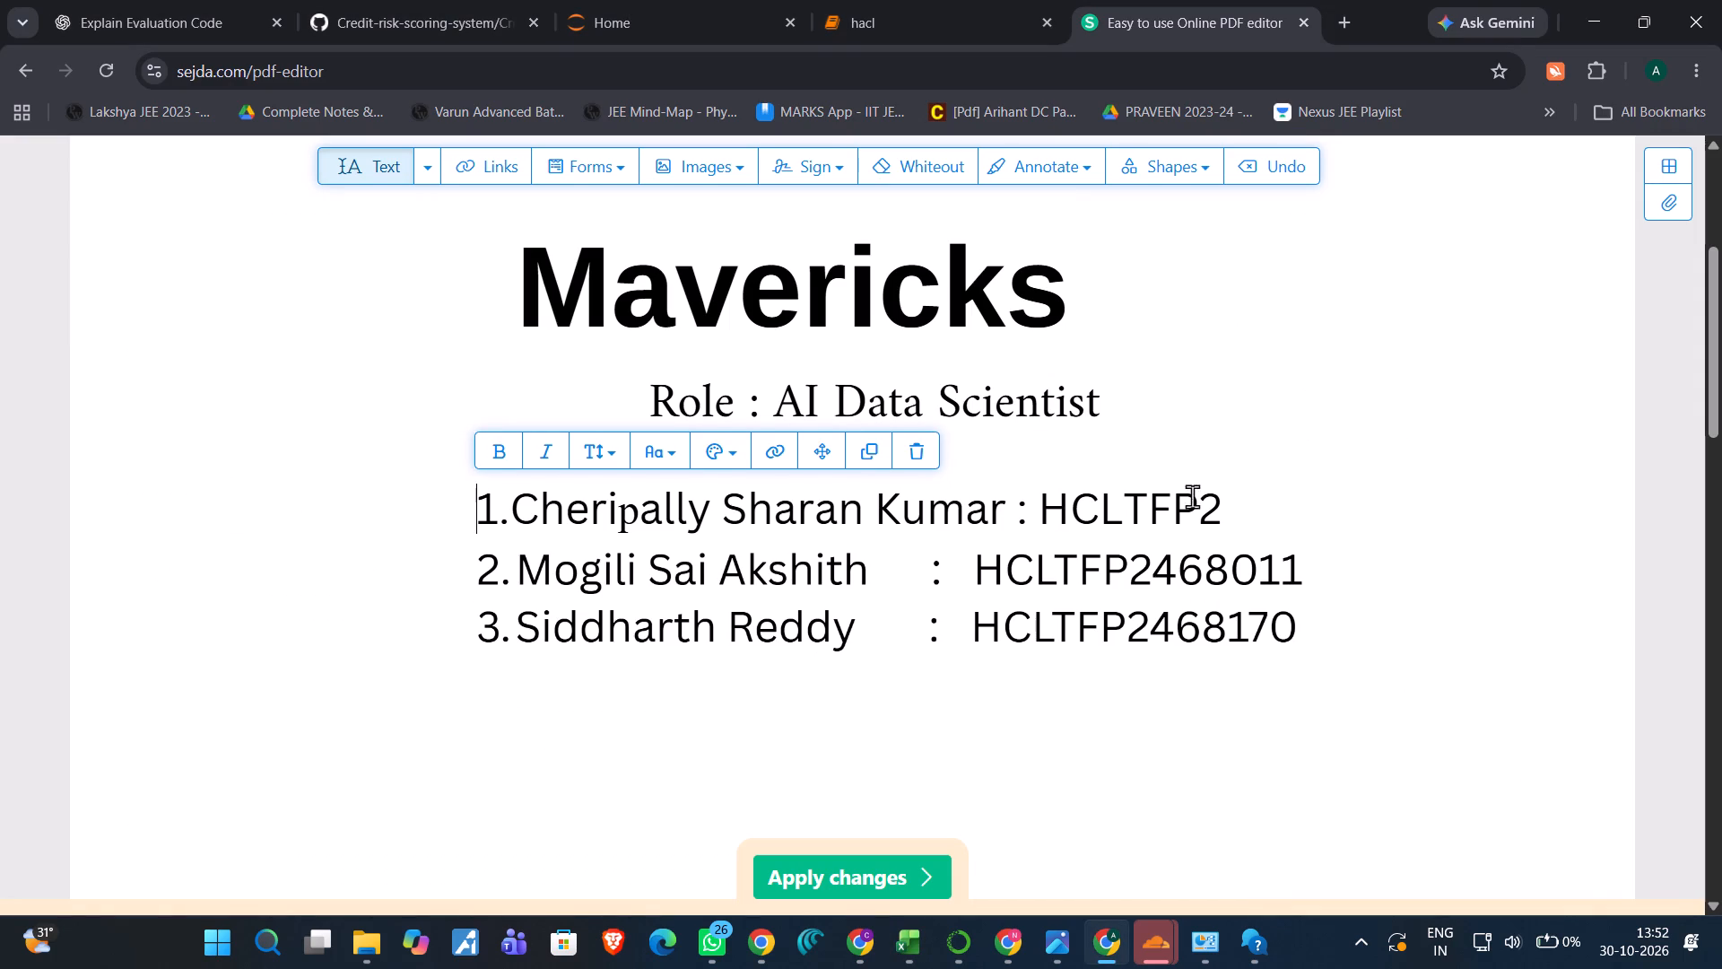
left_click(1165, 523)
key("Right")
key("Right")
key("BackSpace")
key("BackSpace")
key("BackSpace")
key("BackSpace")
key("BackSpace")
key("BackSpace")
key("BackSpace")
key("BackSpace")
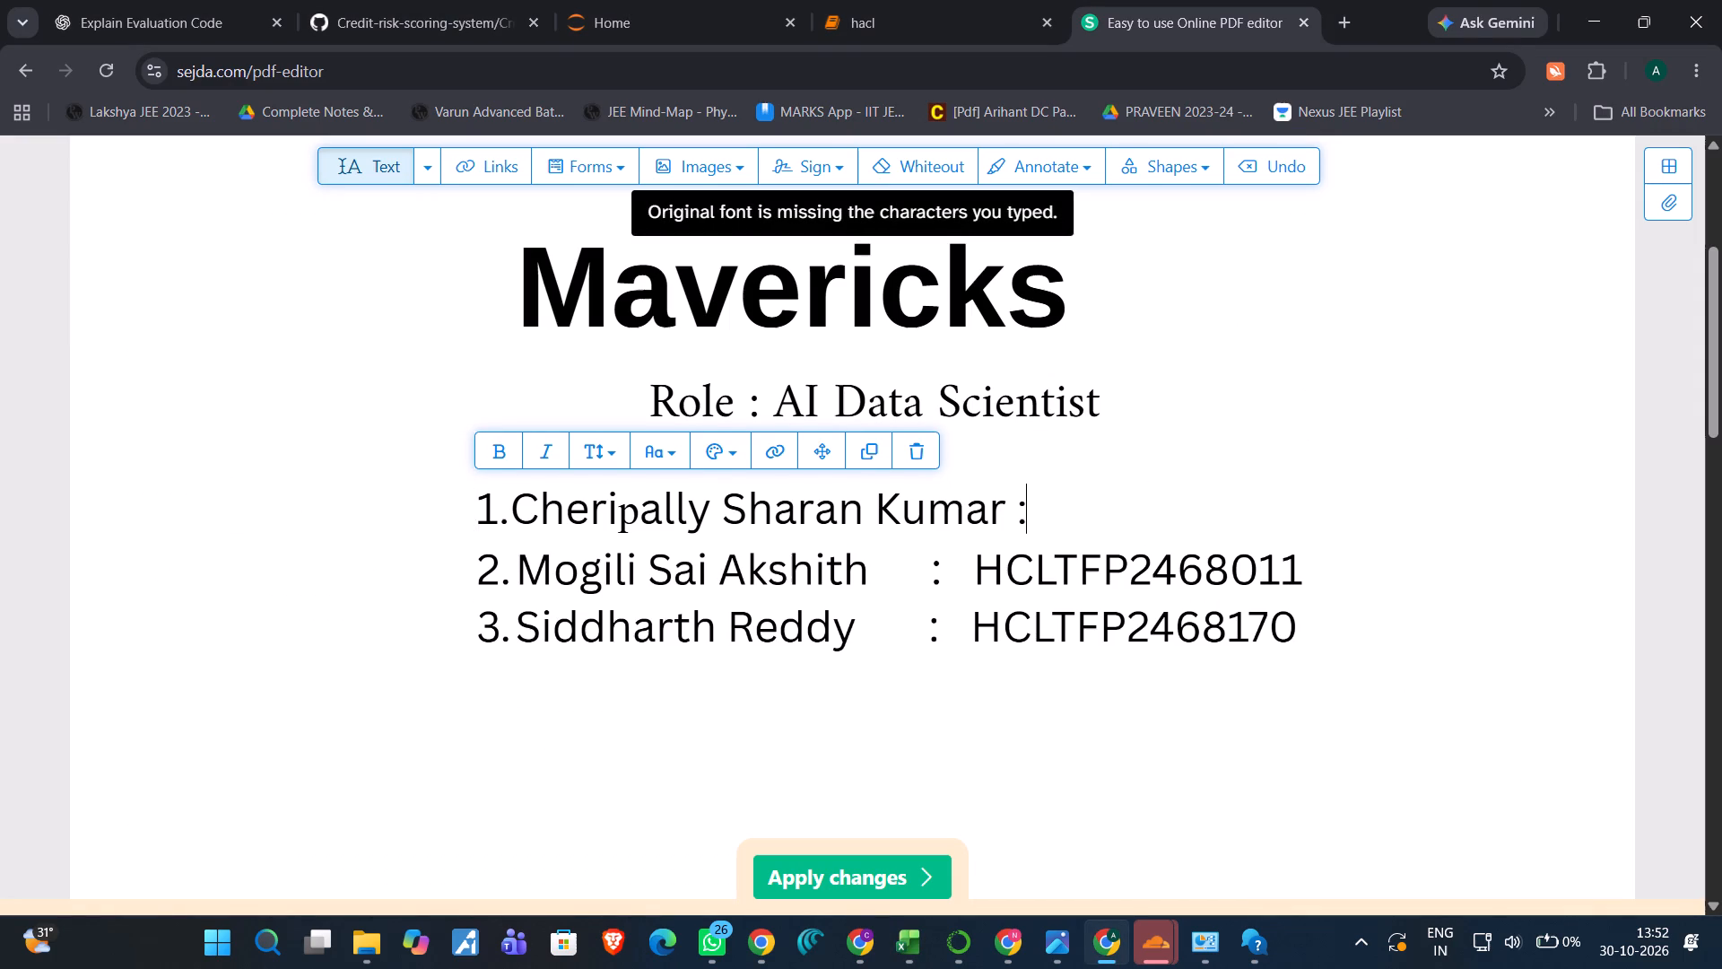
key("space")
key("ctrl+v")
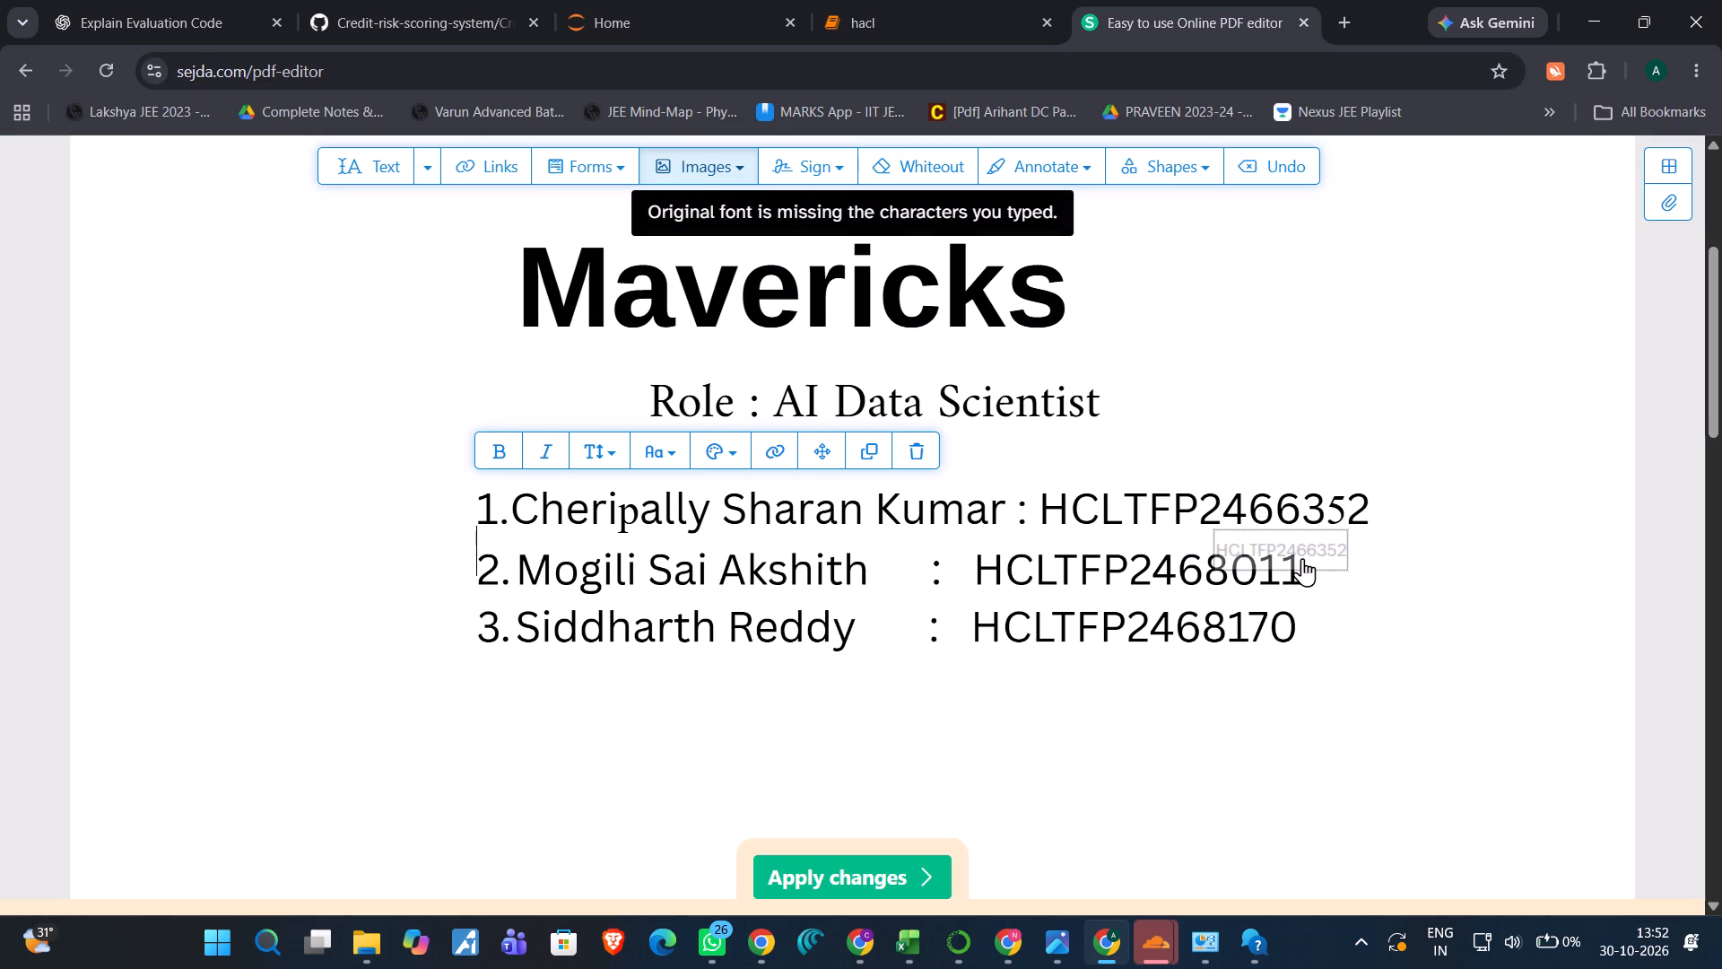
key("Escape")
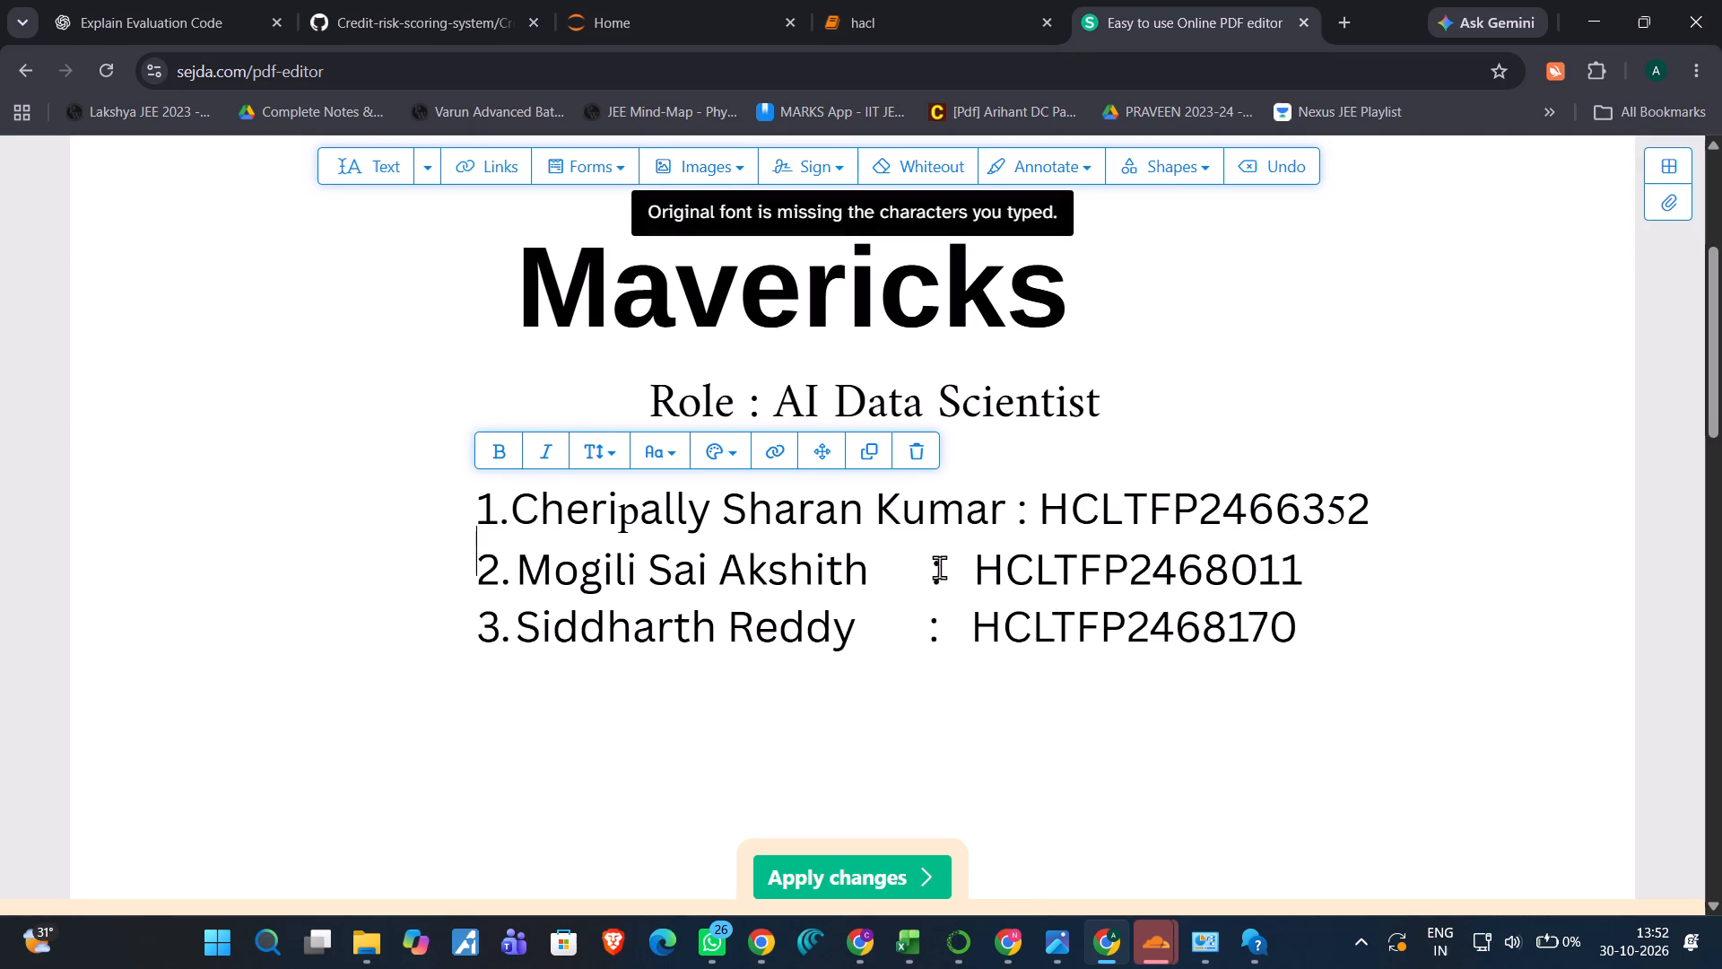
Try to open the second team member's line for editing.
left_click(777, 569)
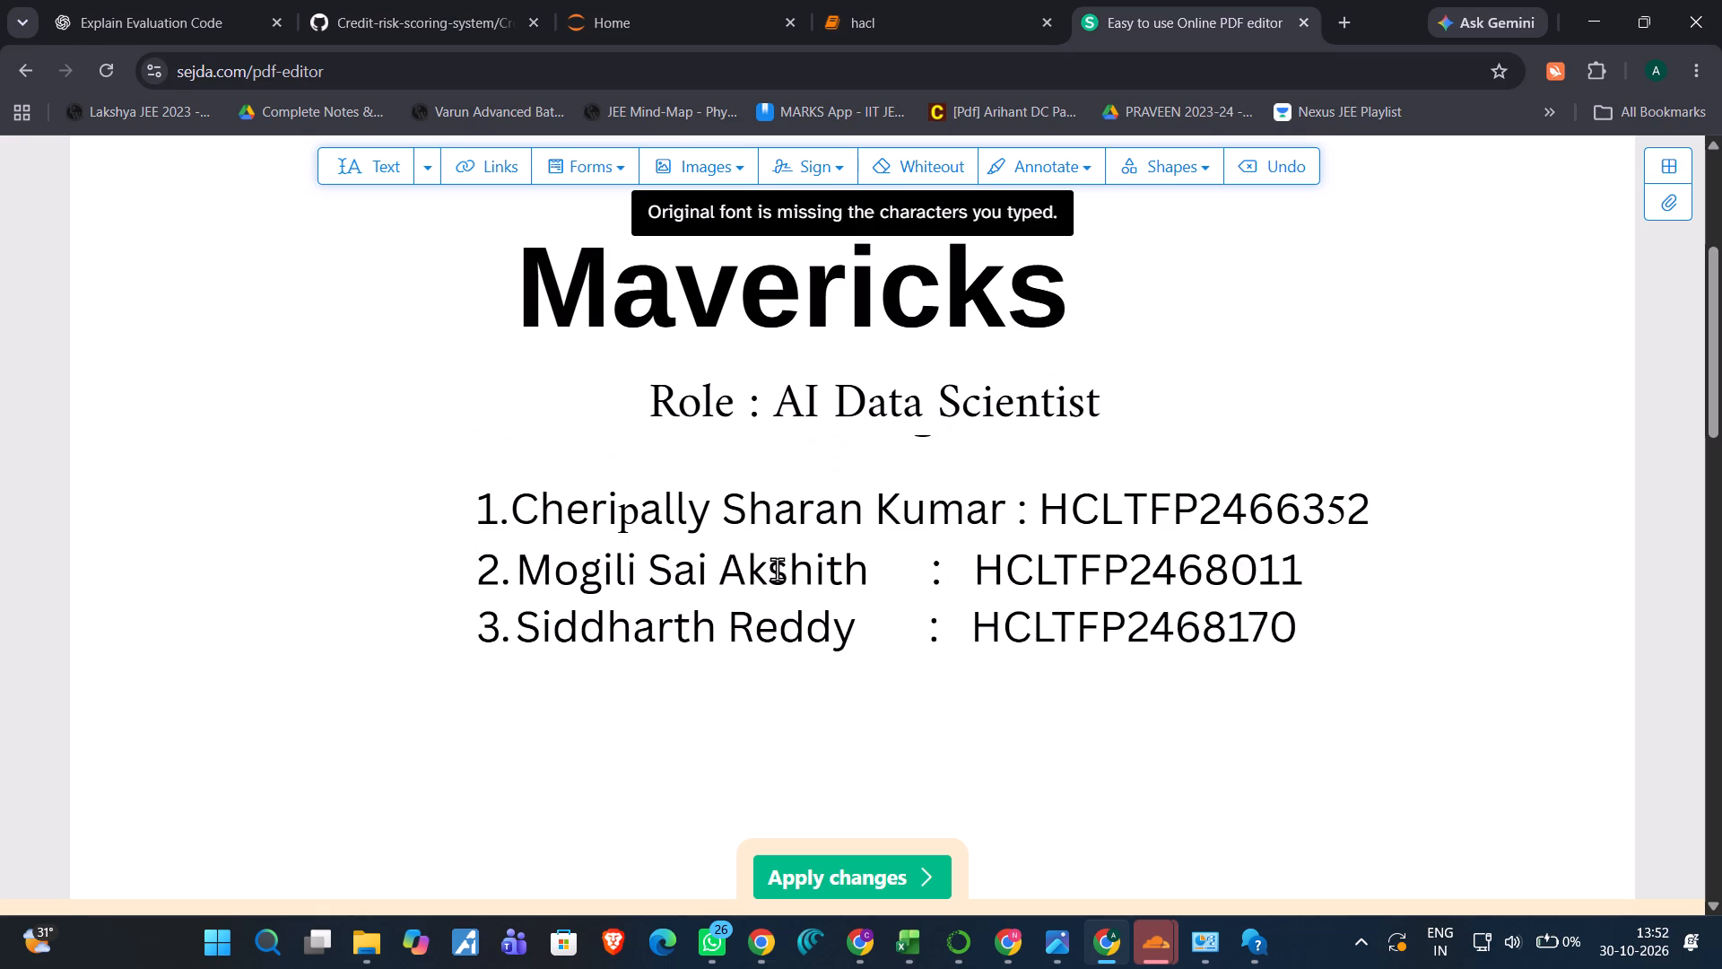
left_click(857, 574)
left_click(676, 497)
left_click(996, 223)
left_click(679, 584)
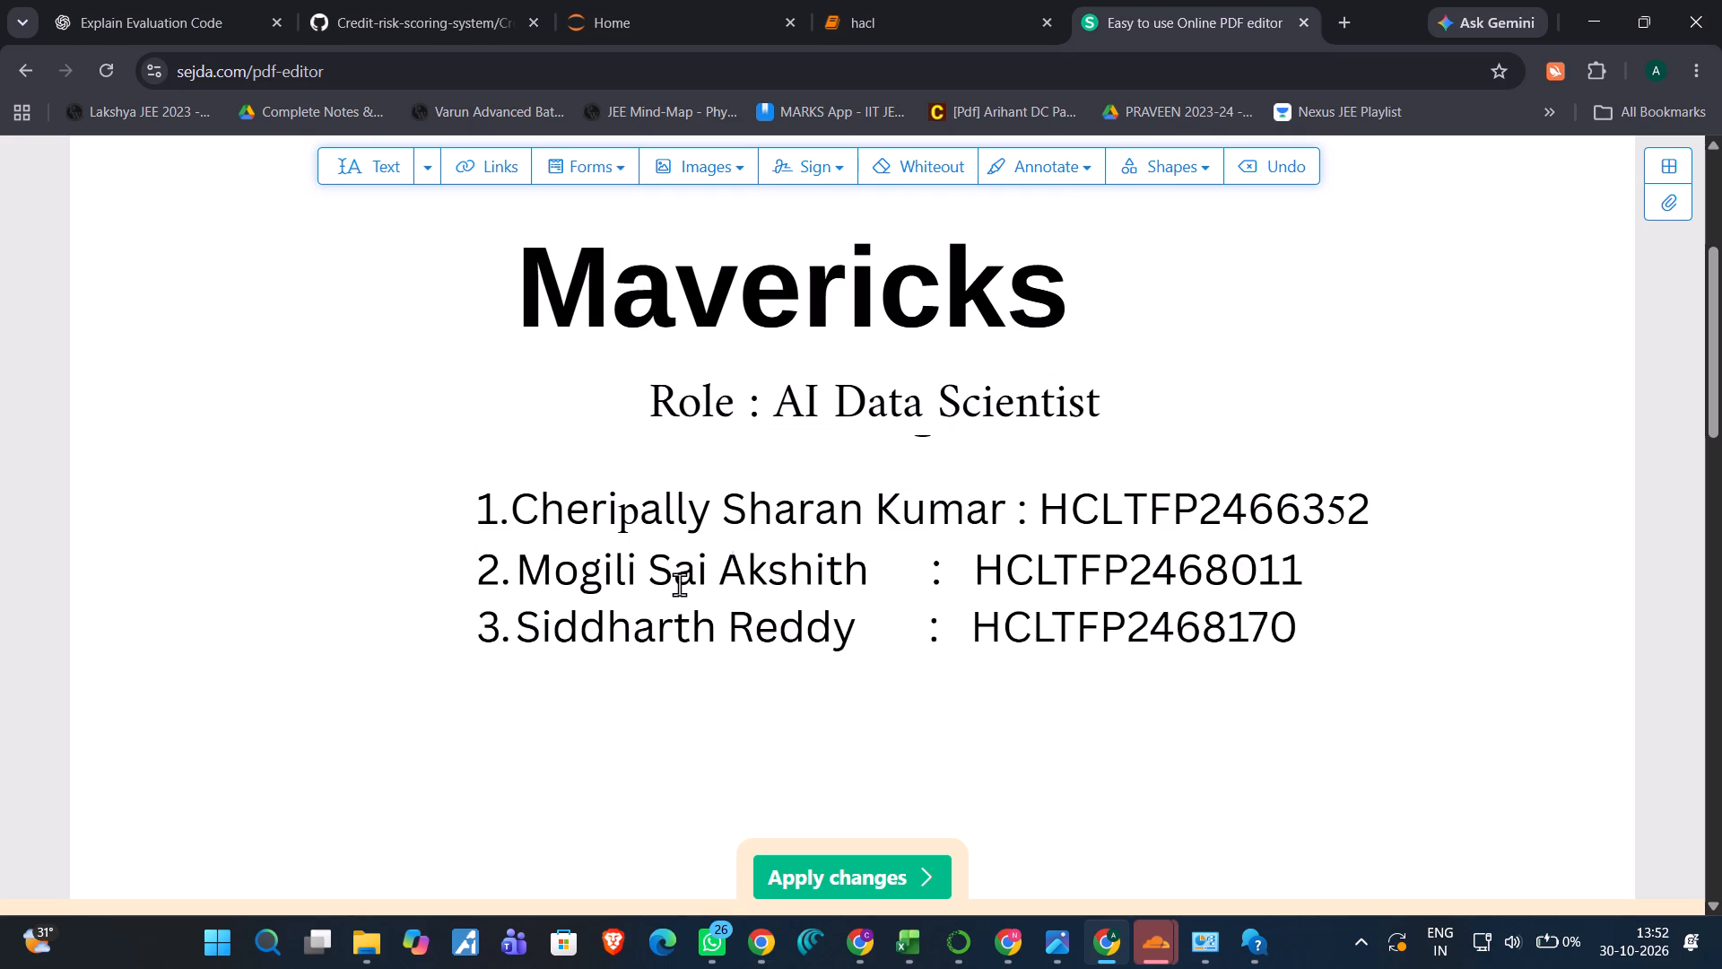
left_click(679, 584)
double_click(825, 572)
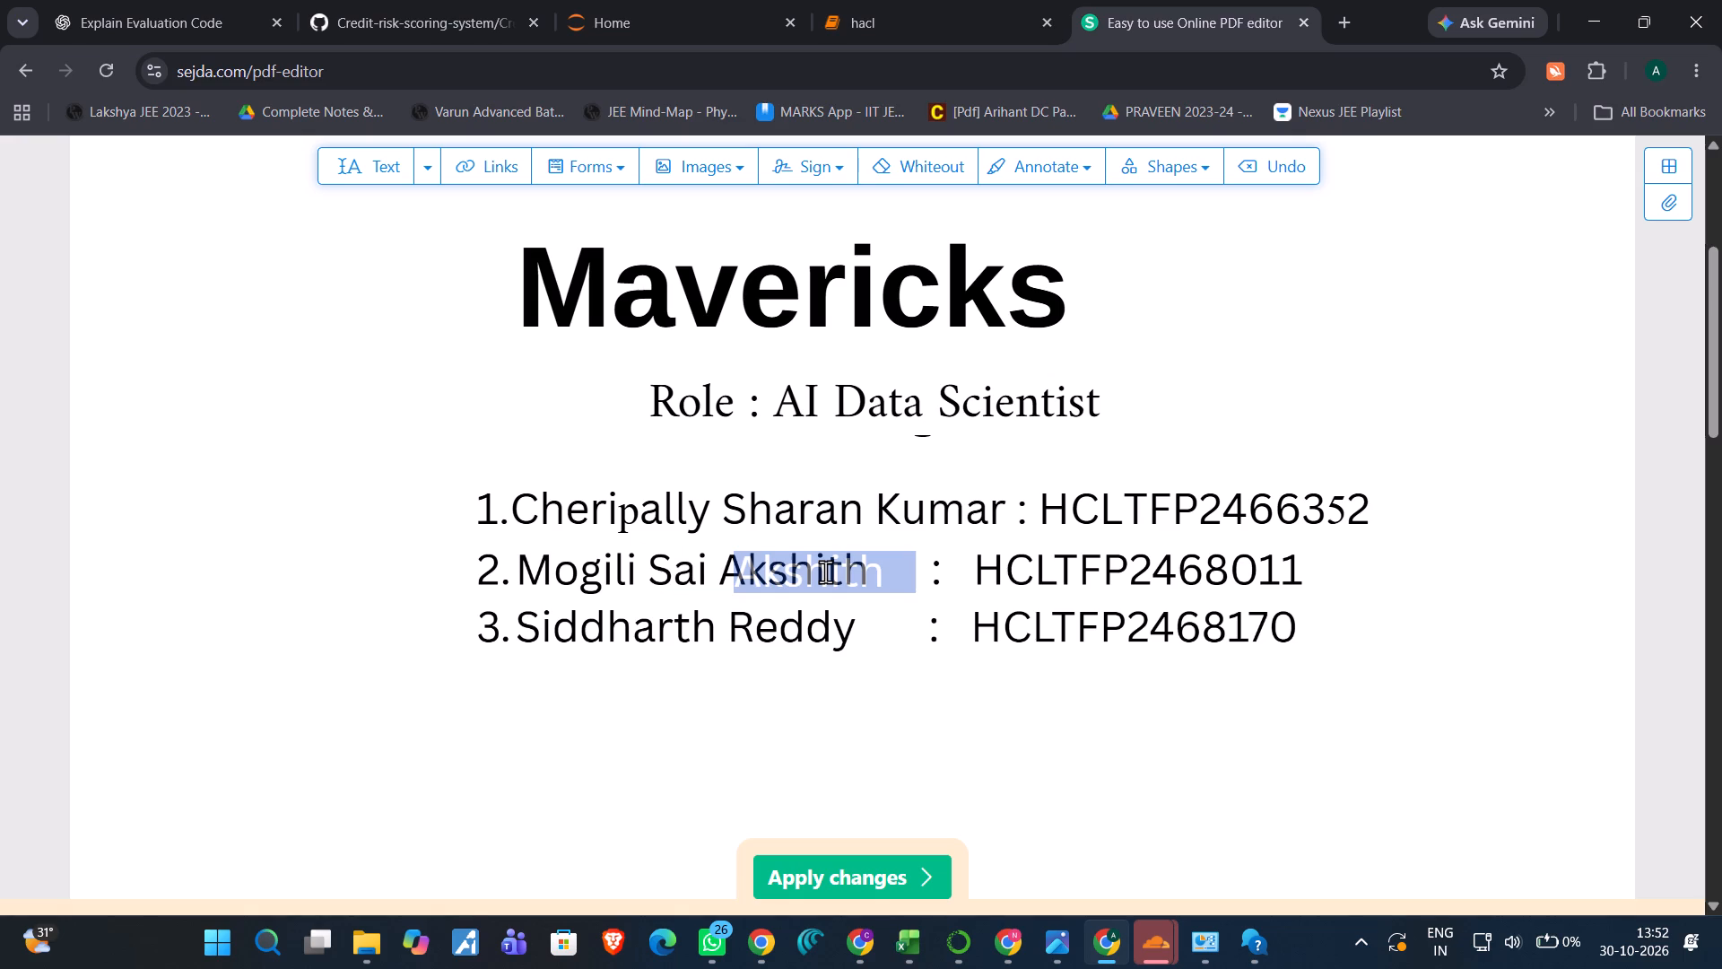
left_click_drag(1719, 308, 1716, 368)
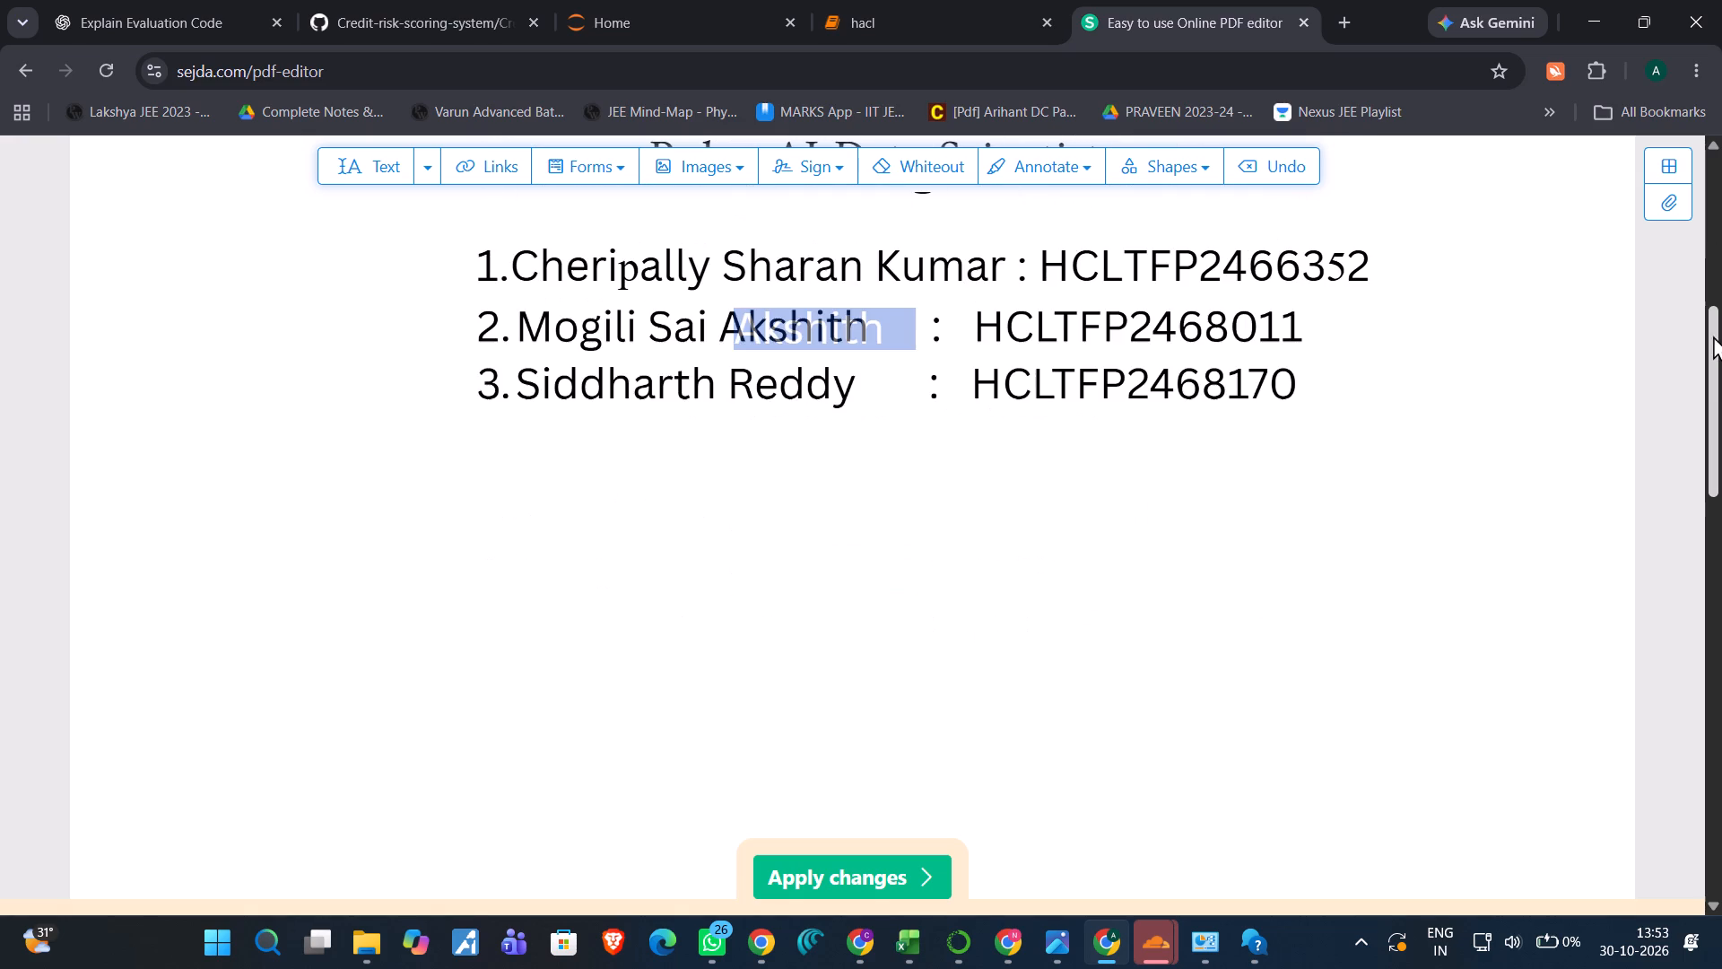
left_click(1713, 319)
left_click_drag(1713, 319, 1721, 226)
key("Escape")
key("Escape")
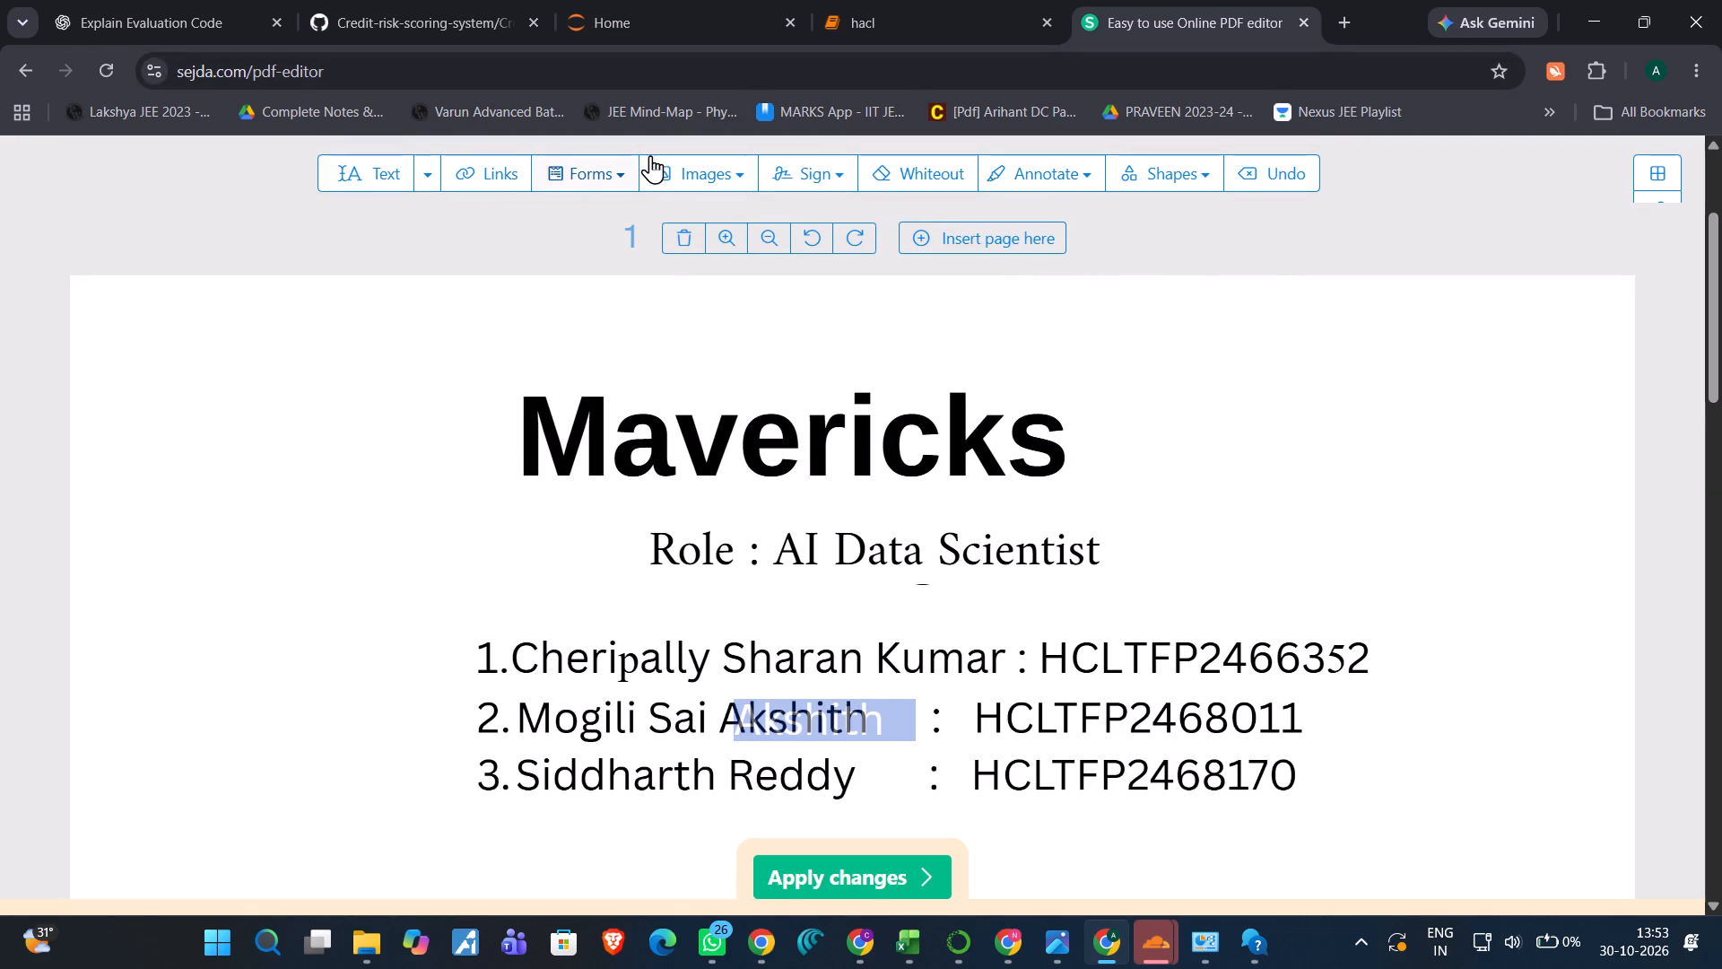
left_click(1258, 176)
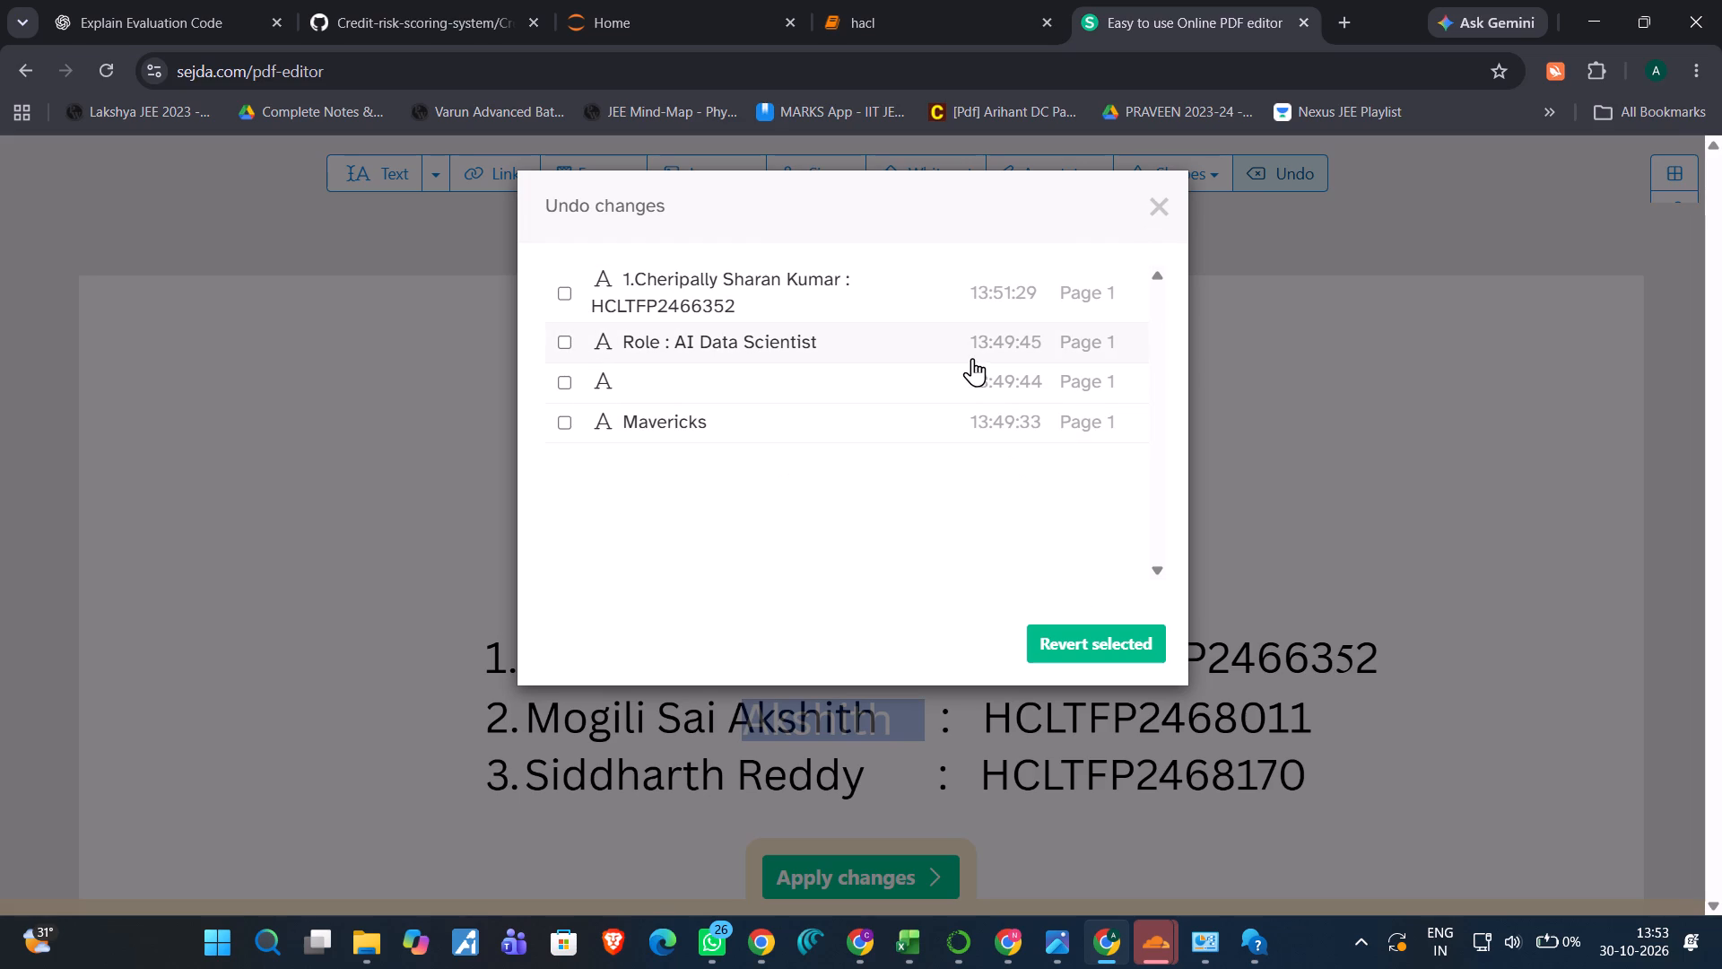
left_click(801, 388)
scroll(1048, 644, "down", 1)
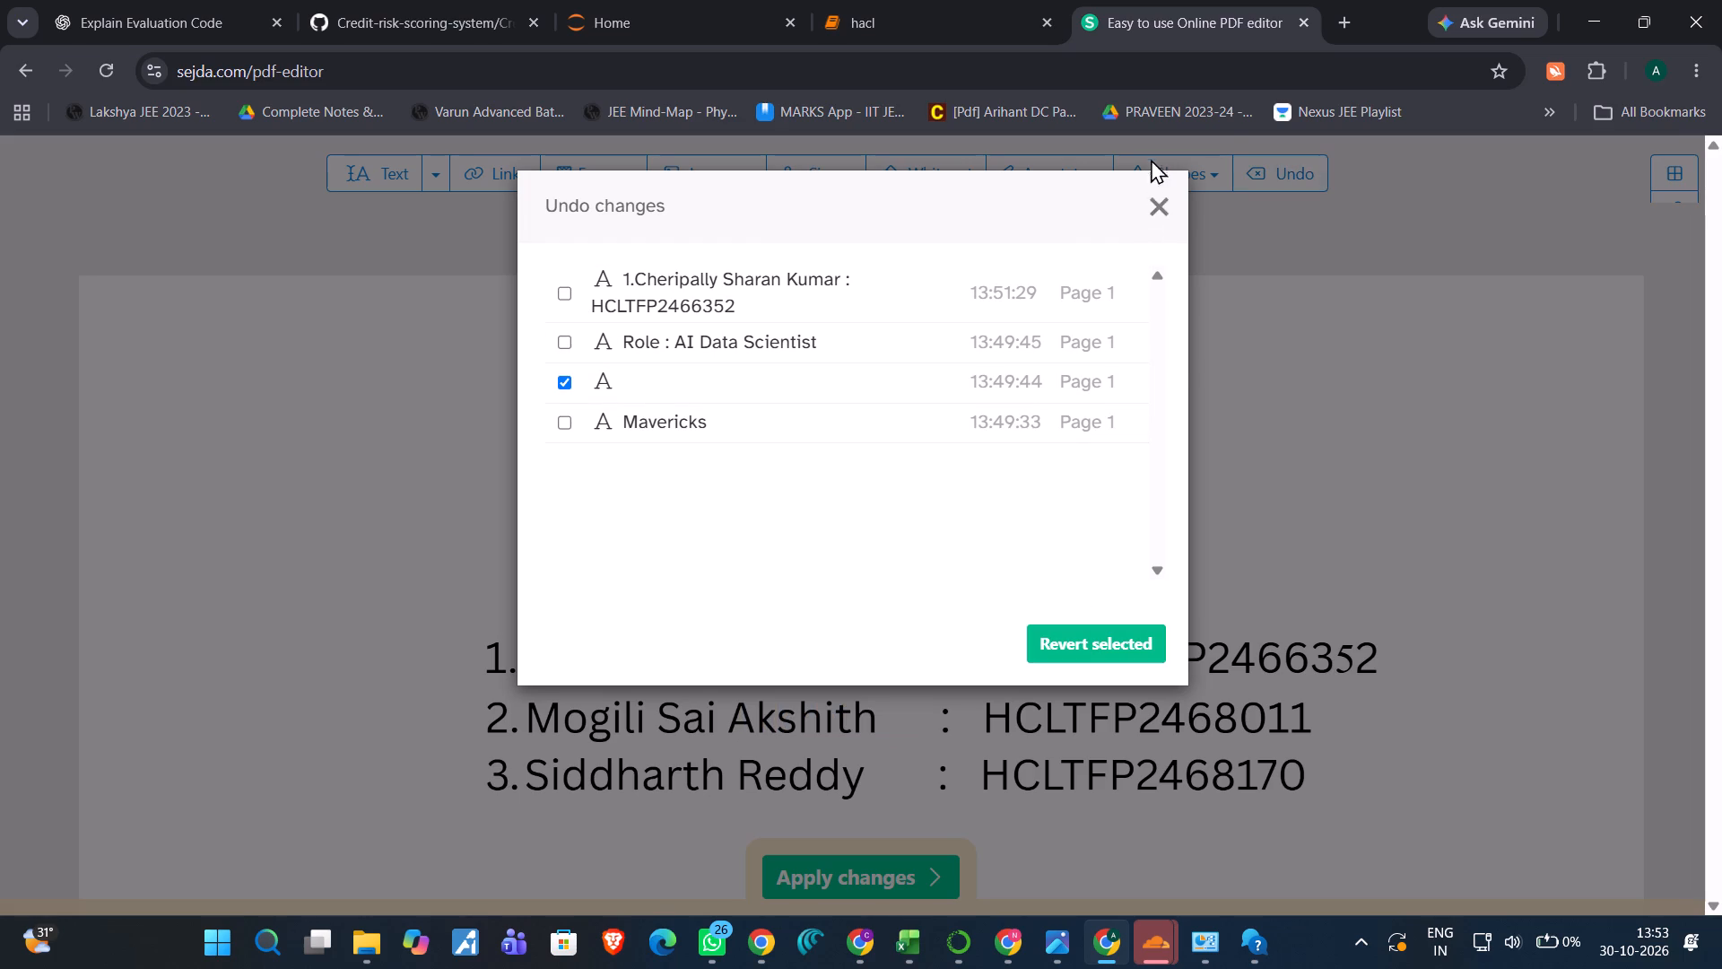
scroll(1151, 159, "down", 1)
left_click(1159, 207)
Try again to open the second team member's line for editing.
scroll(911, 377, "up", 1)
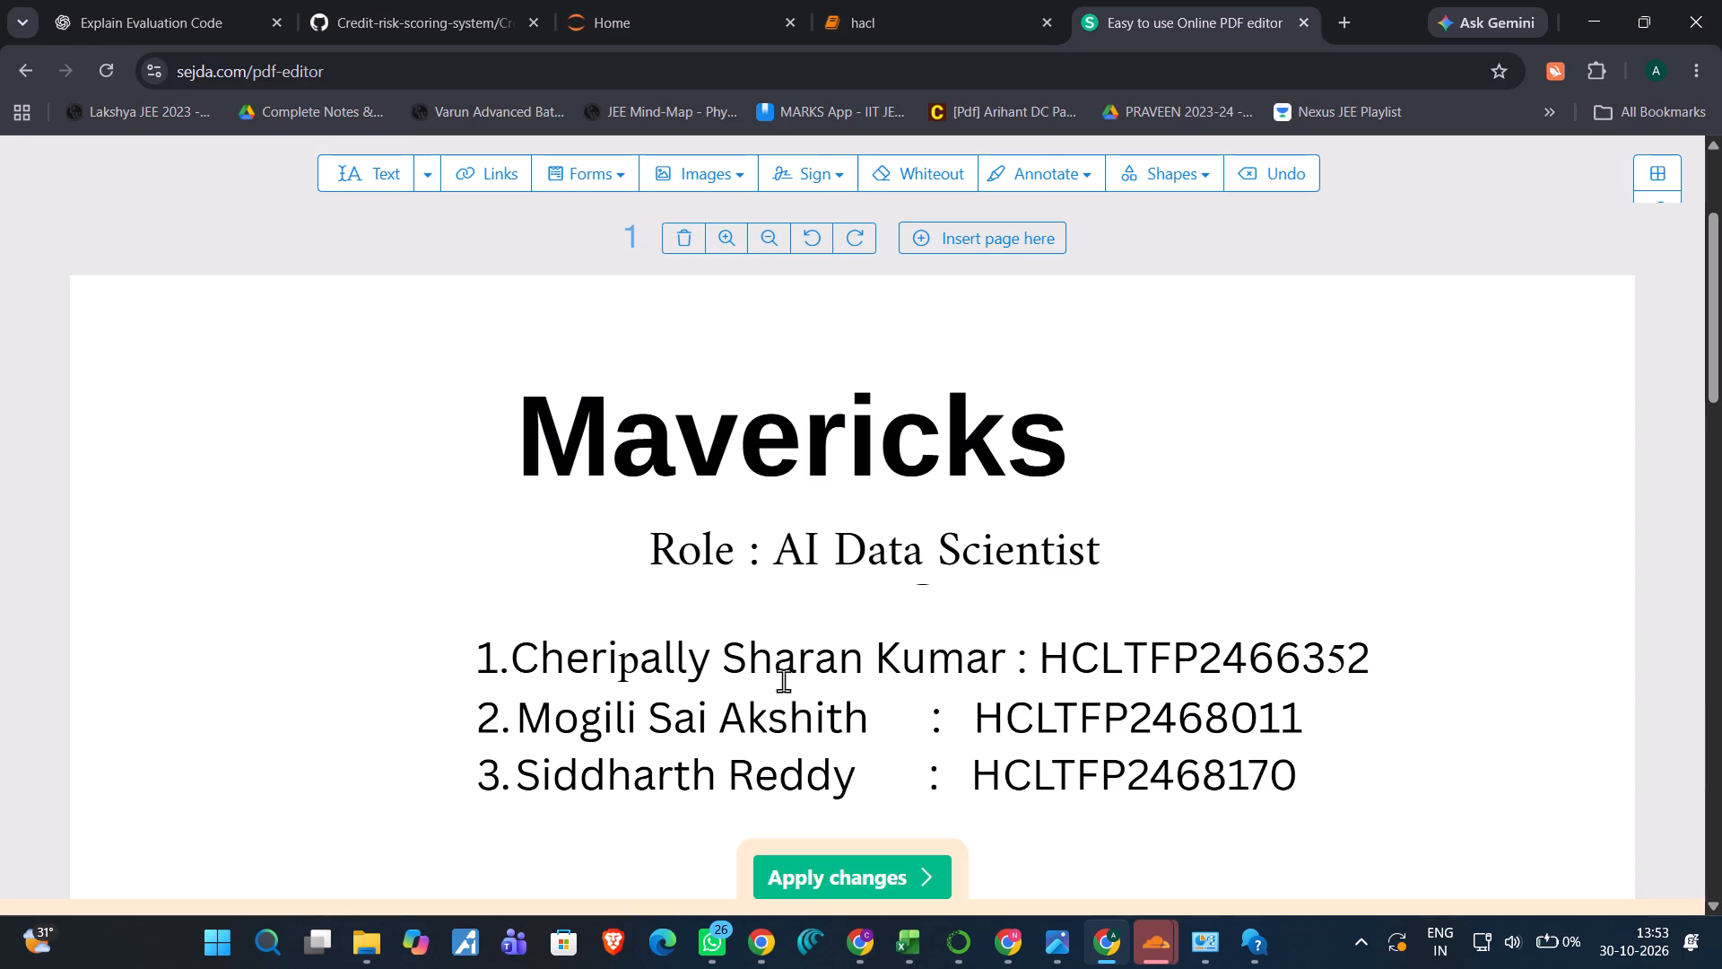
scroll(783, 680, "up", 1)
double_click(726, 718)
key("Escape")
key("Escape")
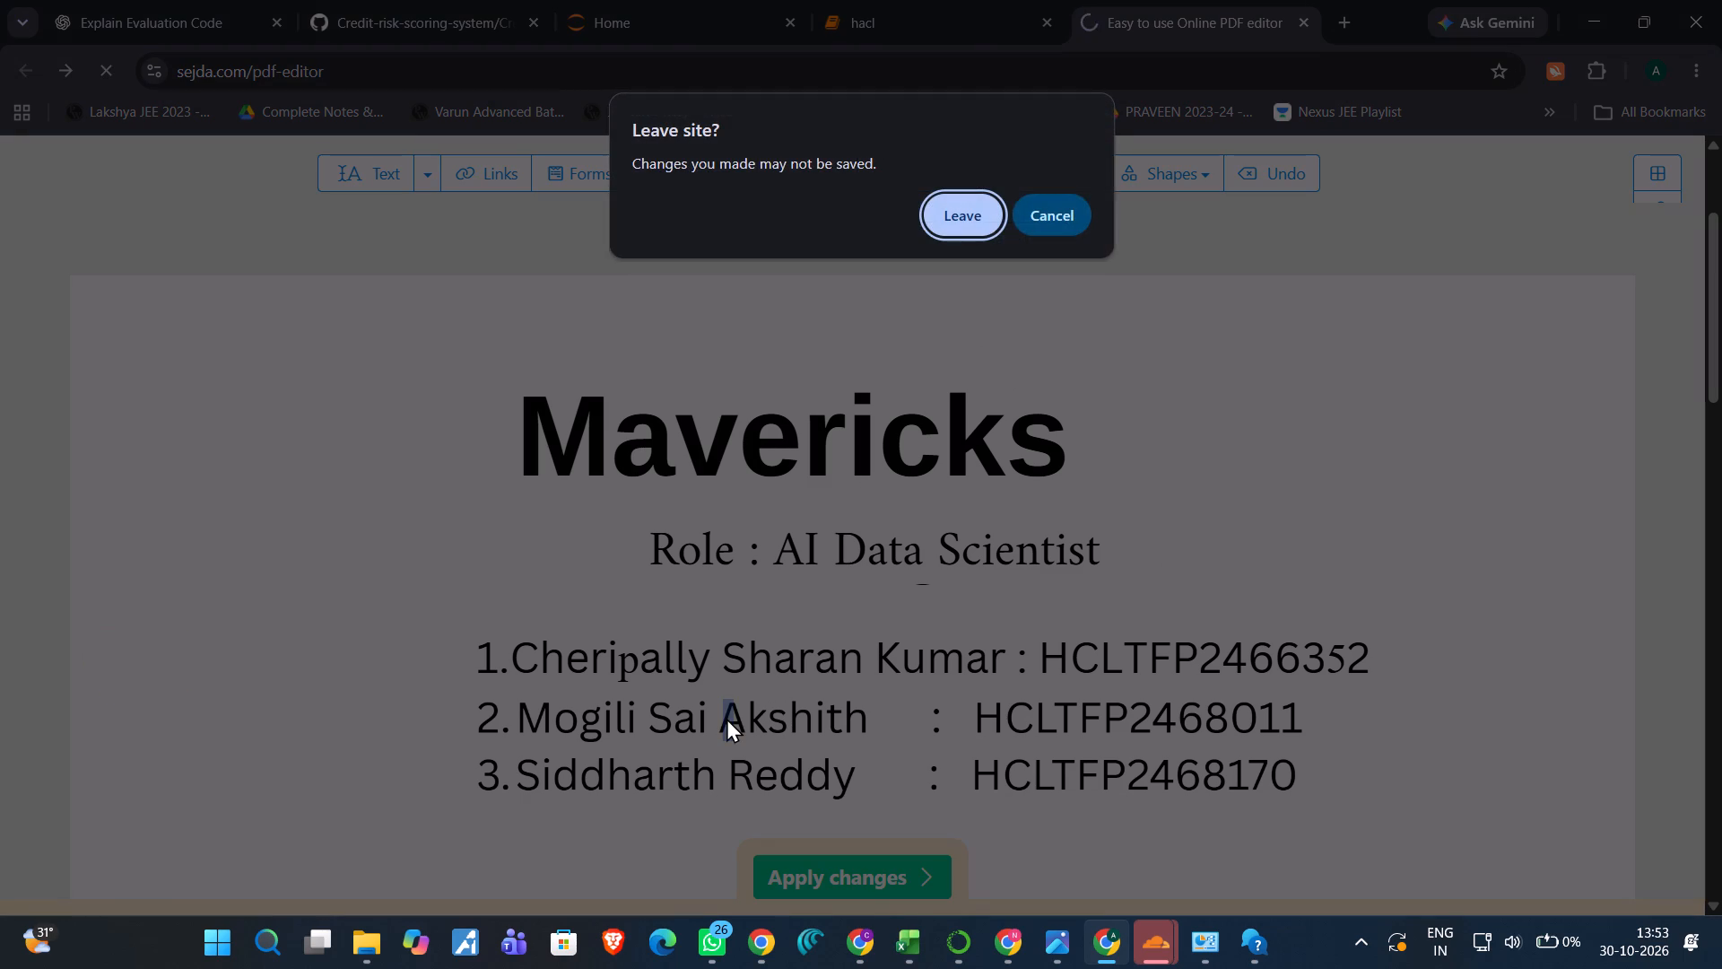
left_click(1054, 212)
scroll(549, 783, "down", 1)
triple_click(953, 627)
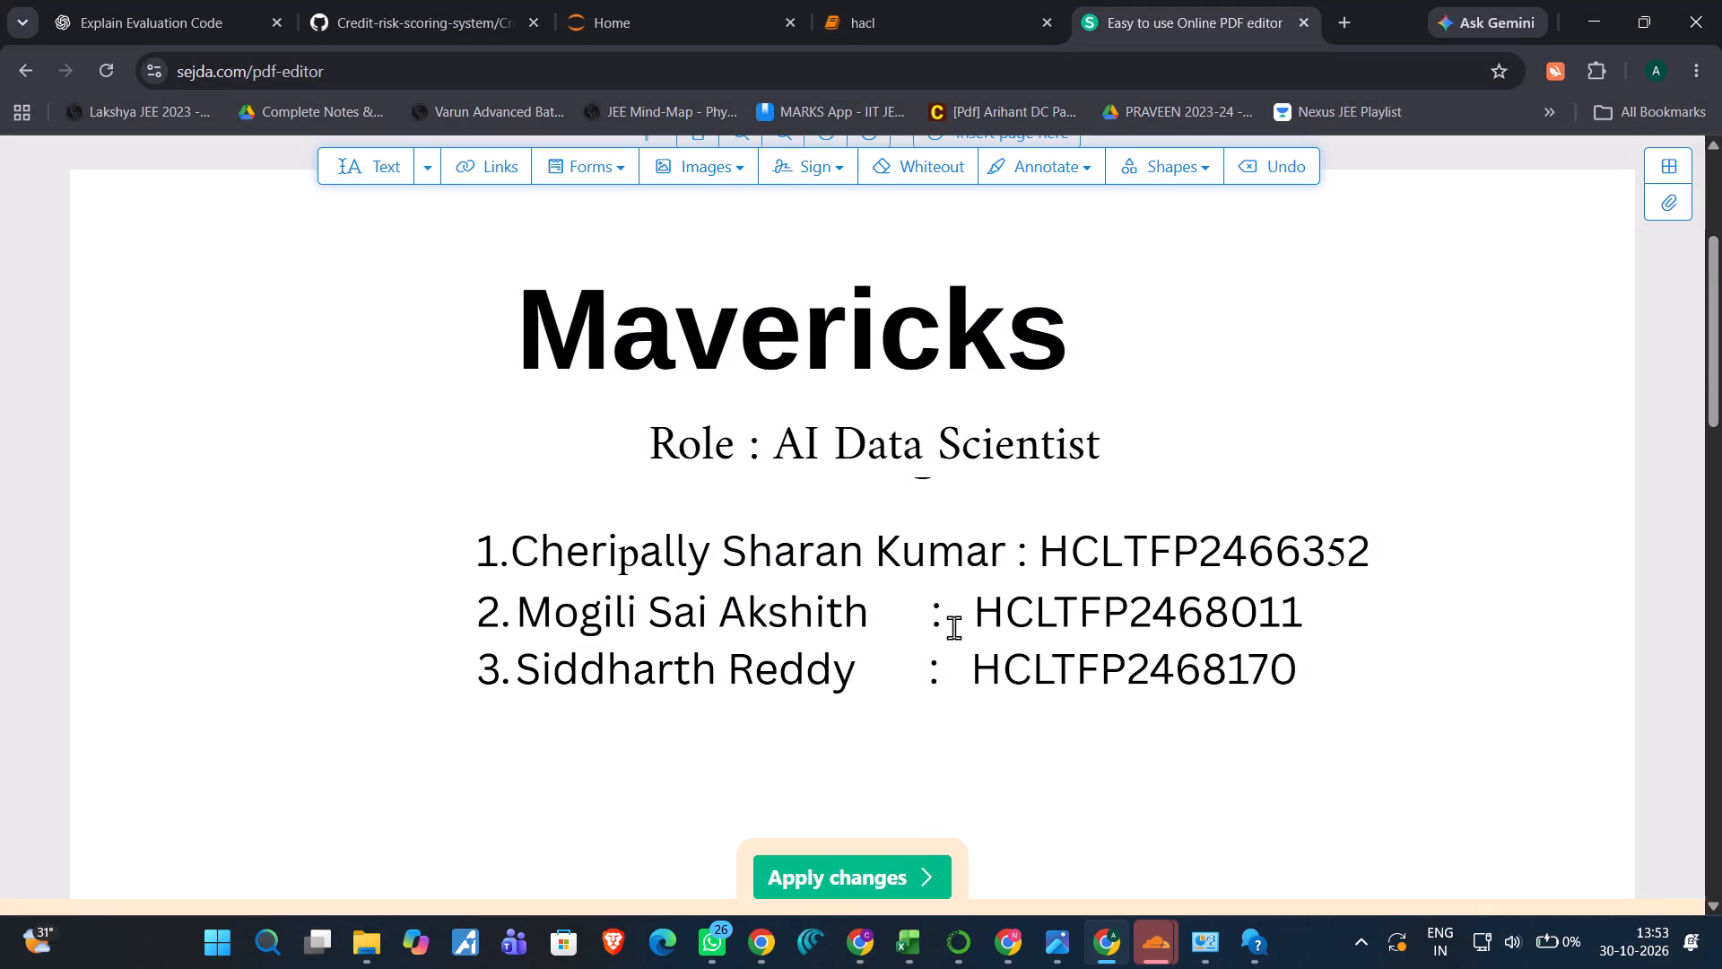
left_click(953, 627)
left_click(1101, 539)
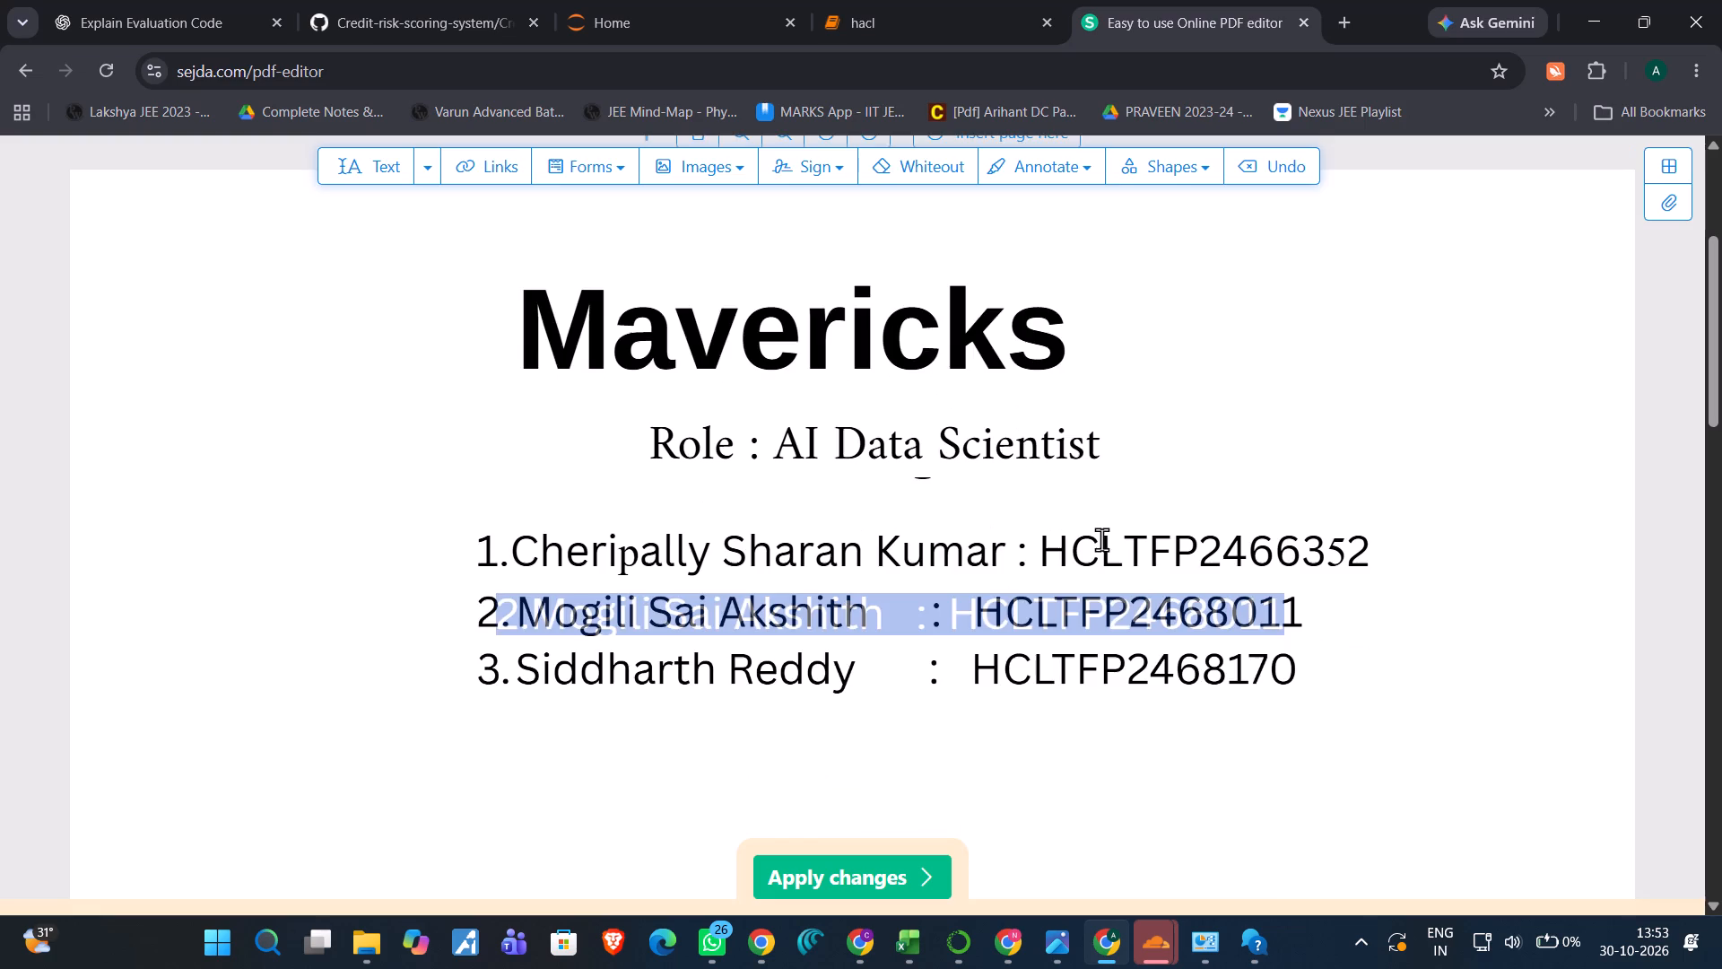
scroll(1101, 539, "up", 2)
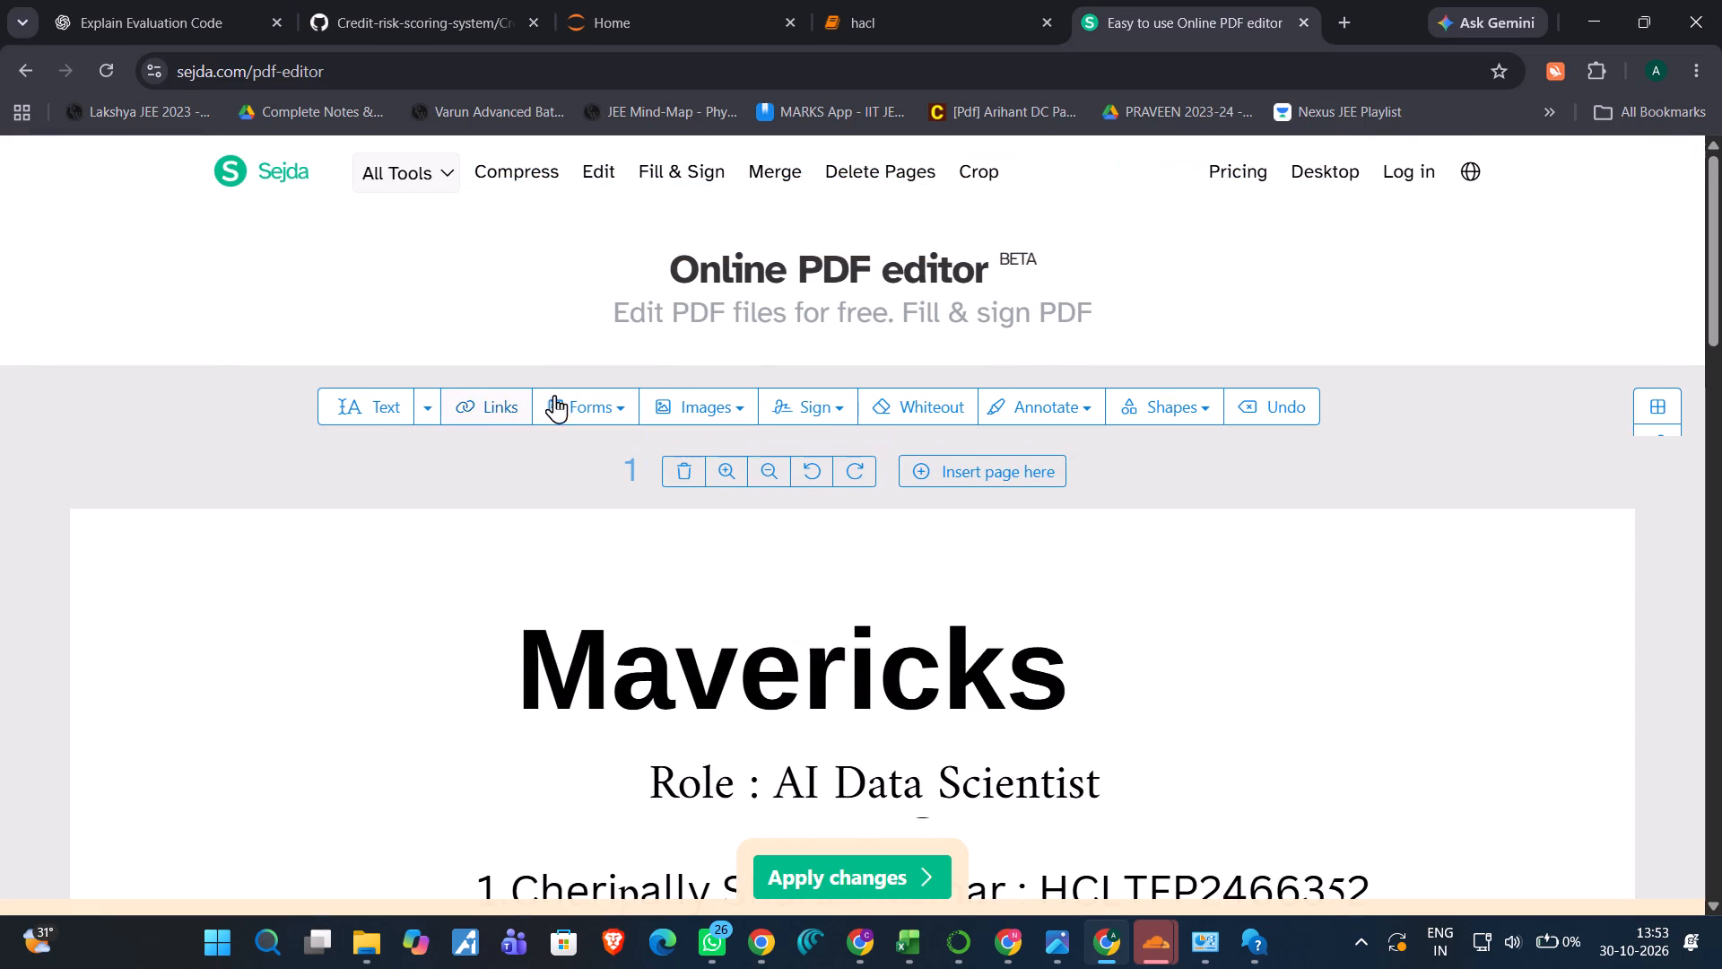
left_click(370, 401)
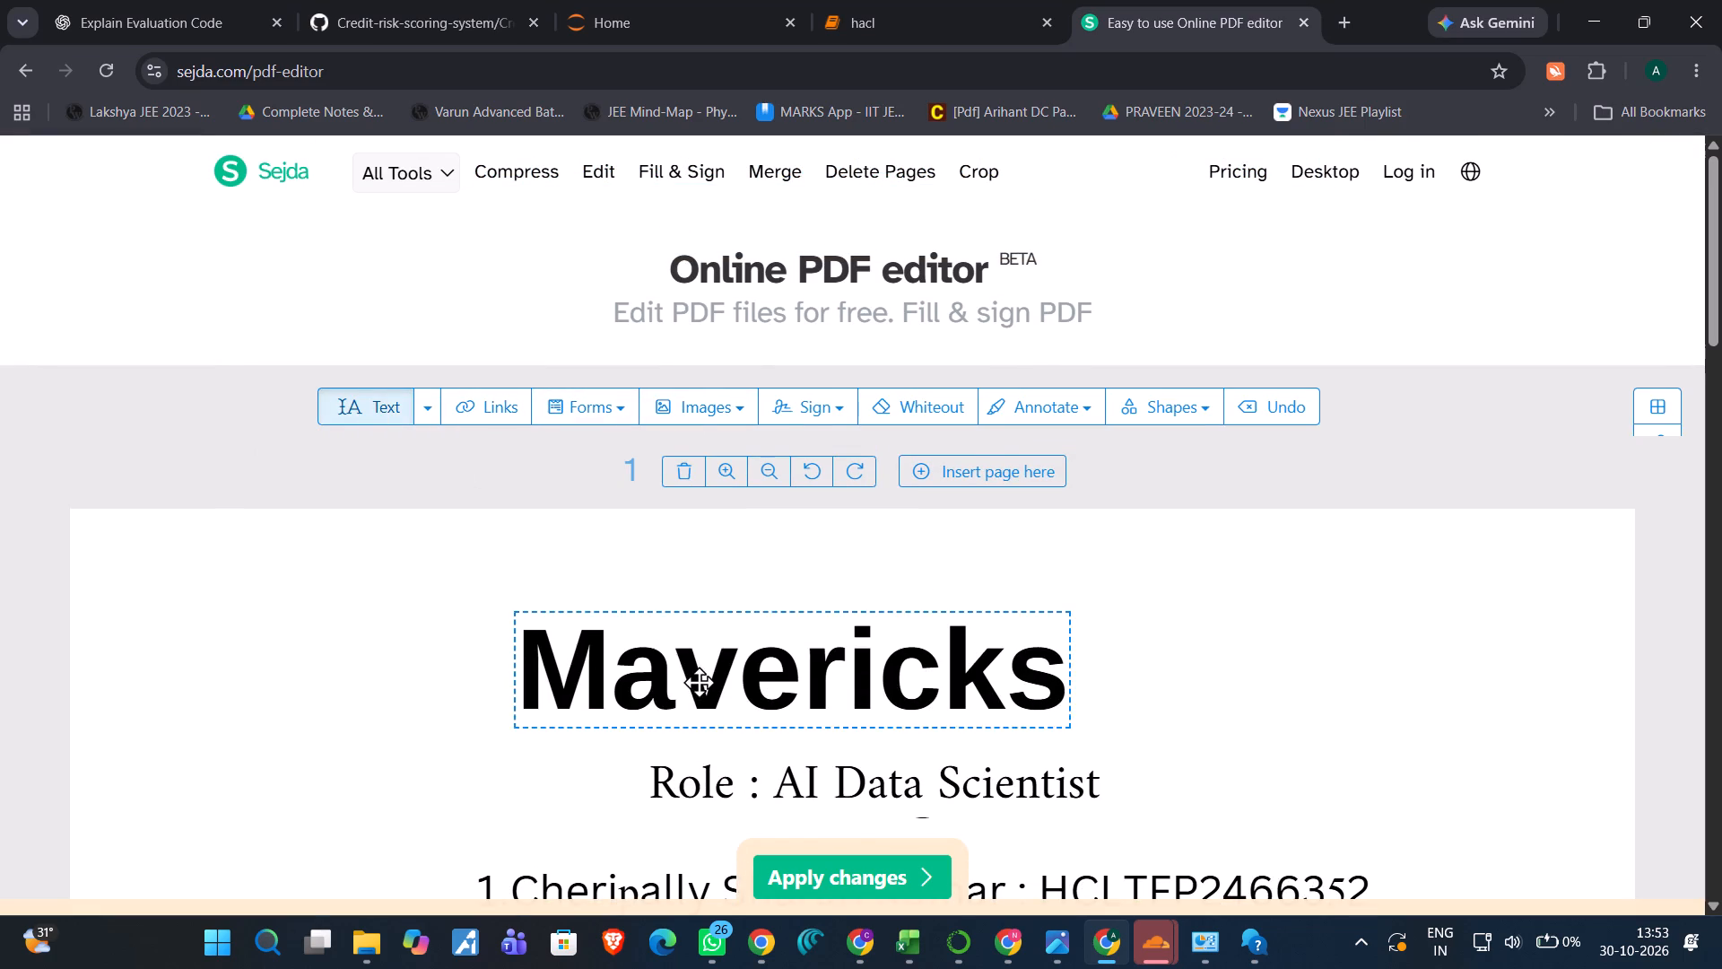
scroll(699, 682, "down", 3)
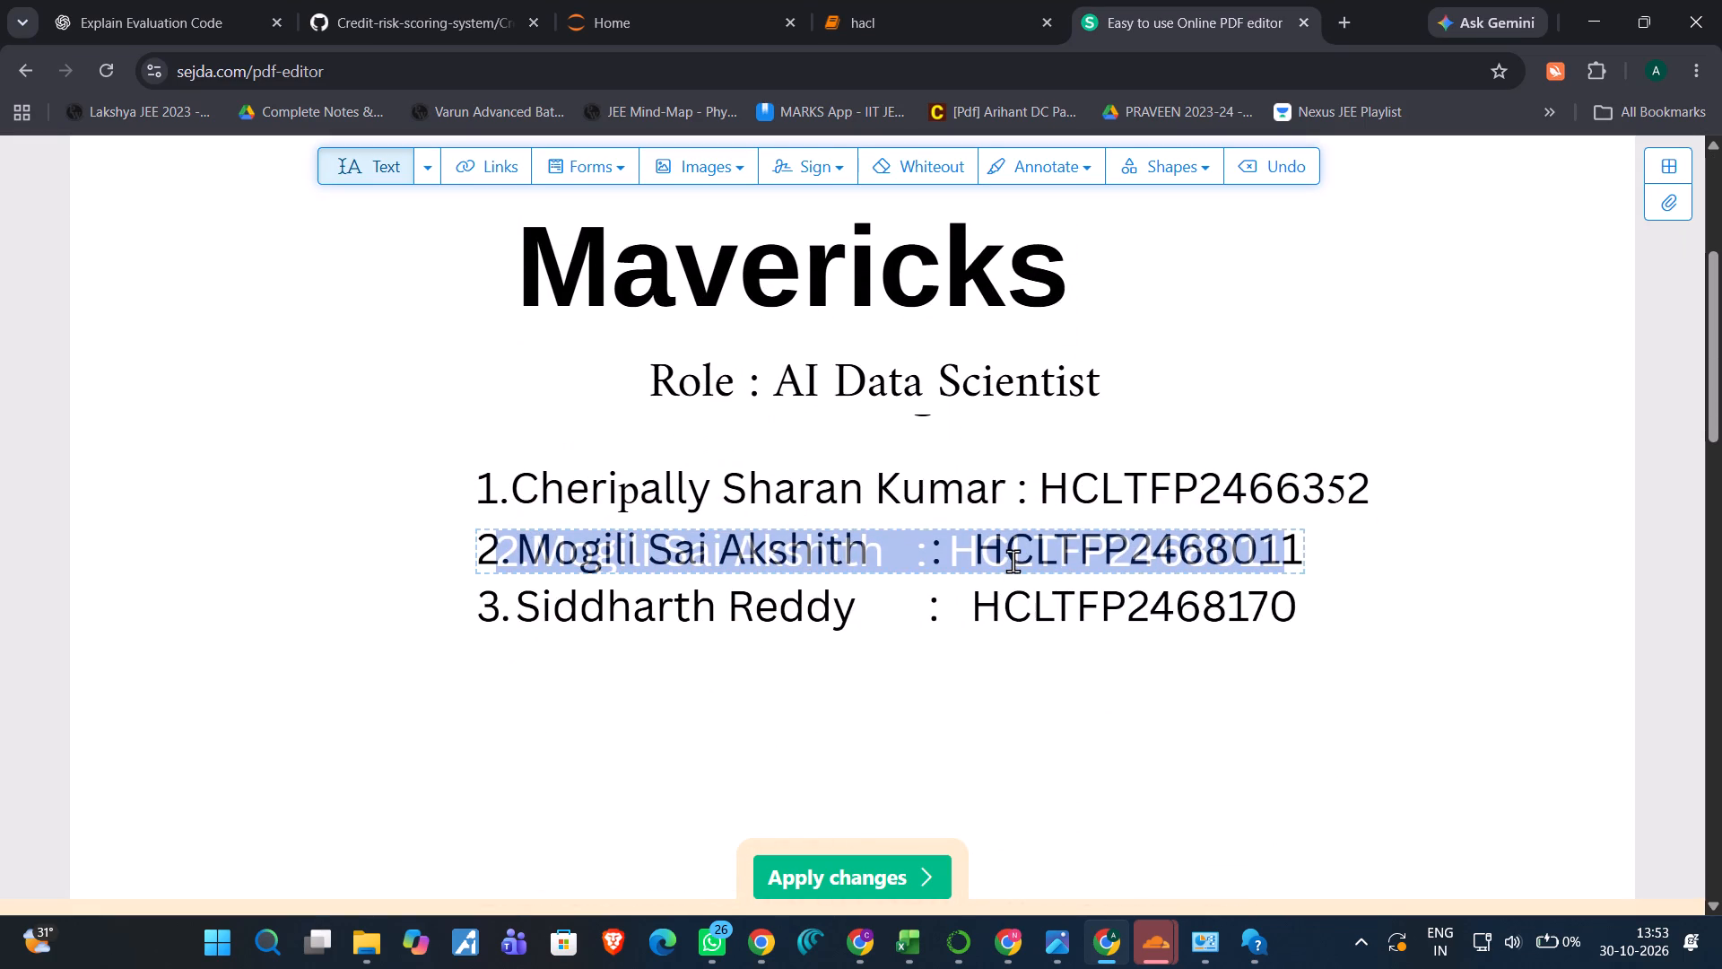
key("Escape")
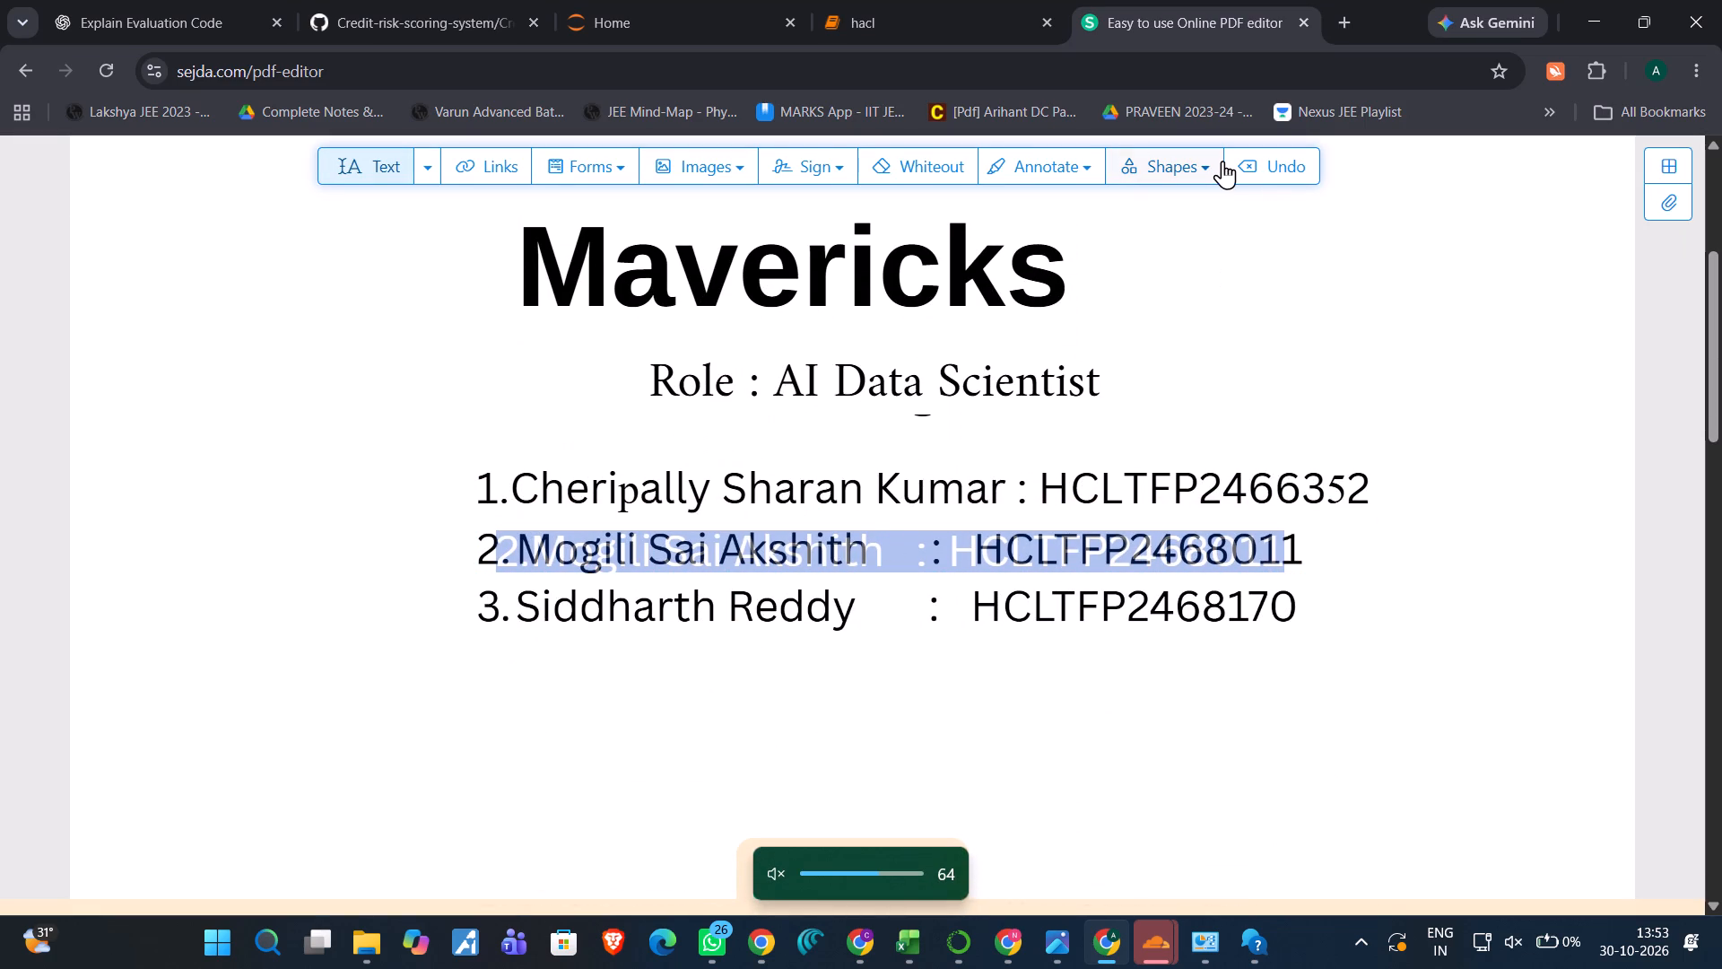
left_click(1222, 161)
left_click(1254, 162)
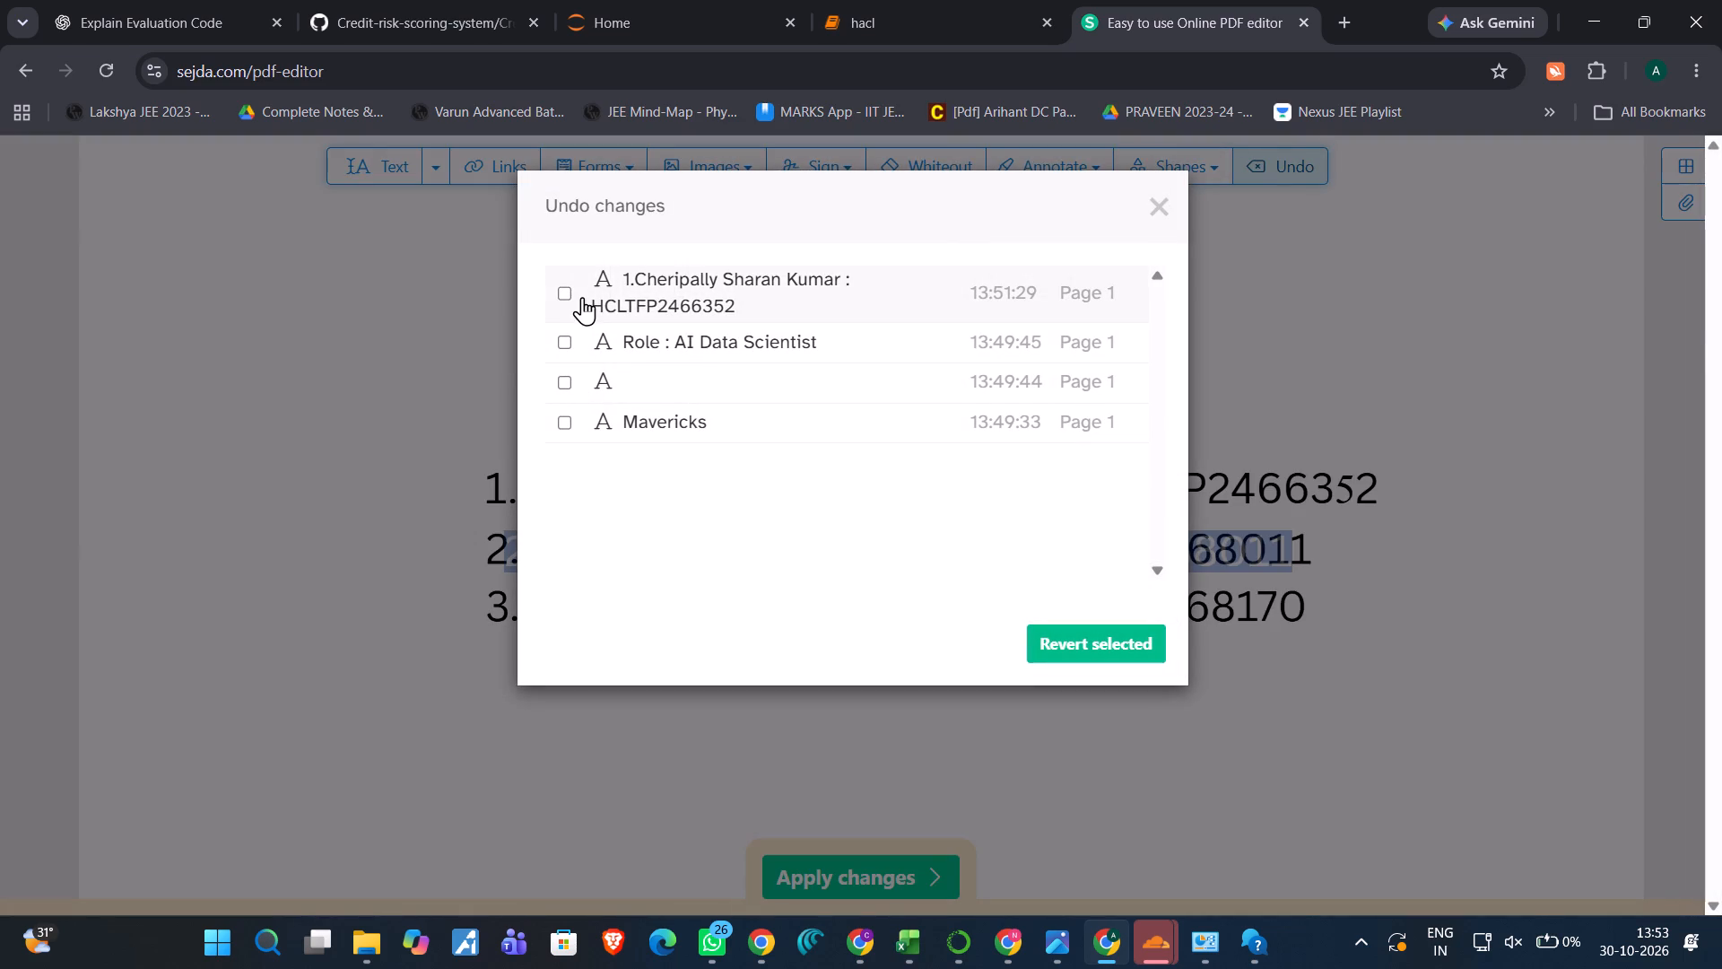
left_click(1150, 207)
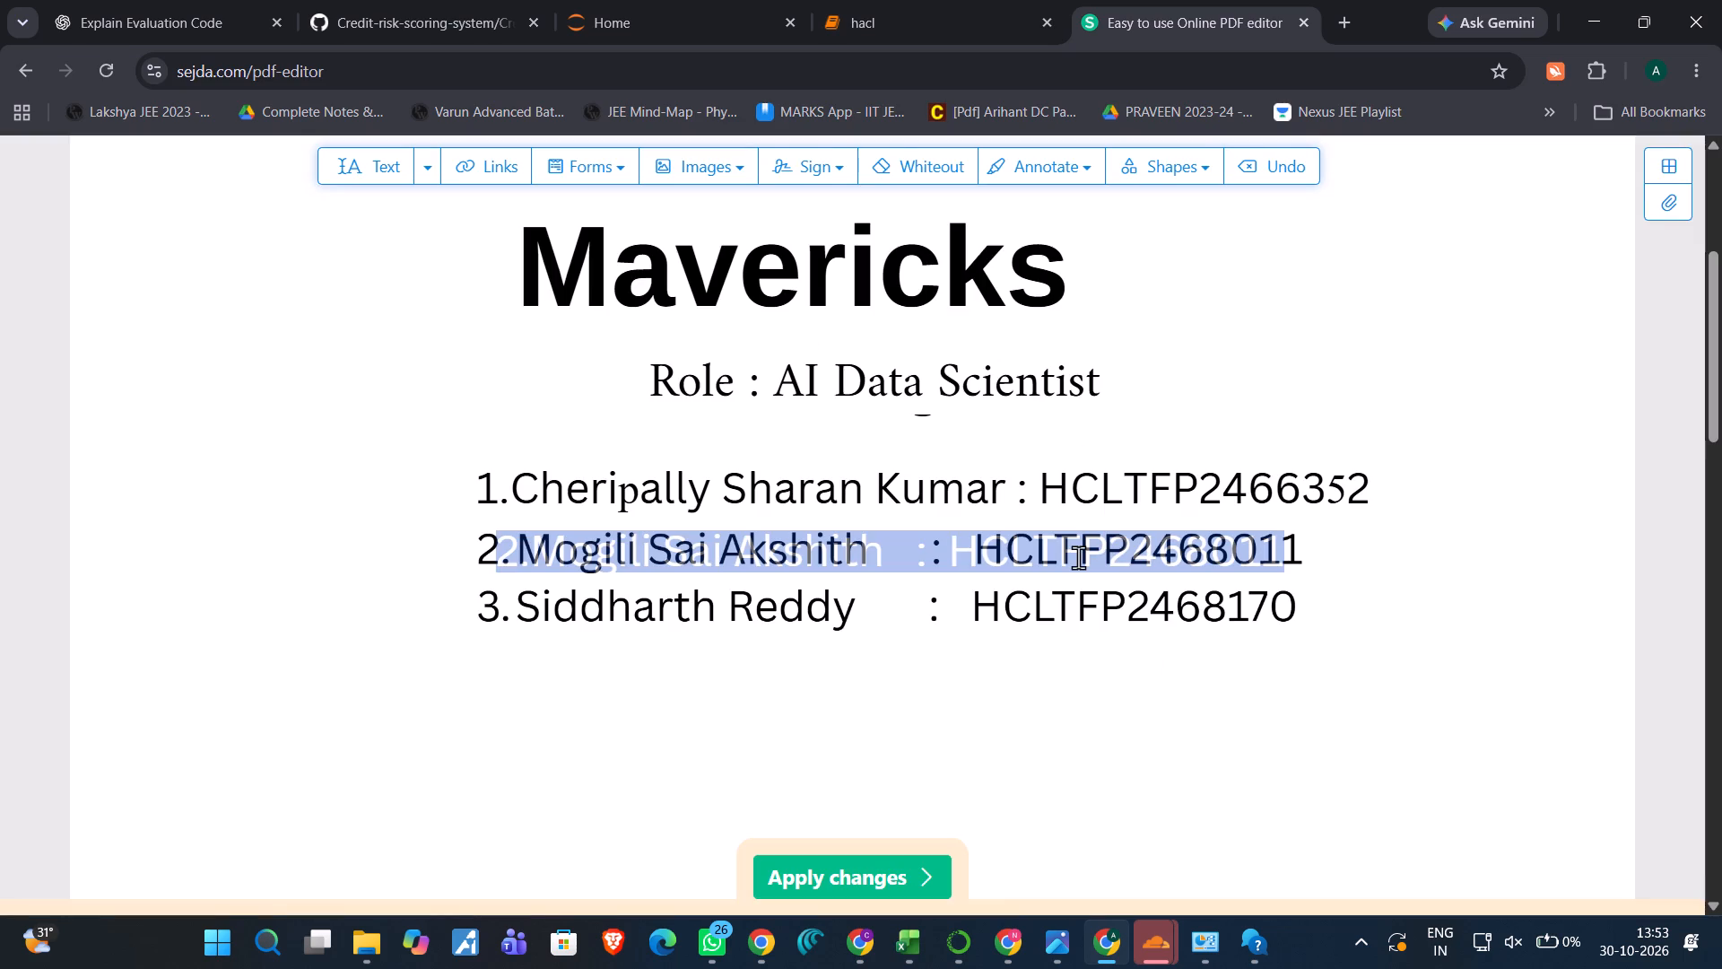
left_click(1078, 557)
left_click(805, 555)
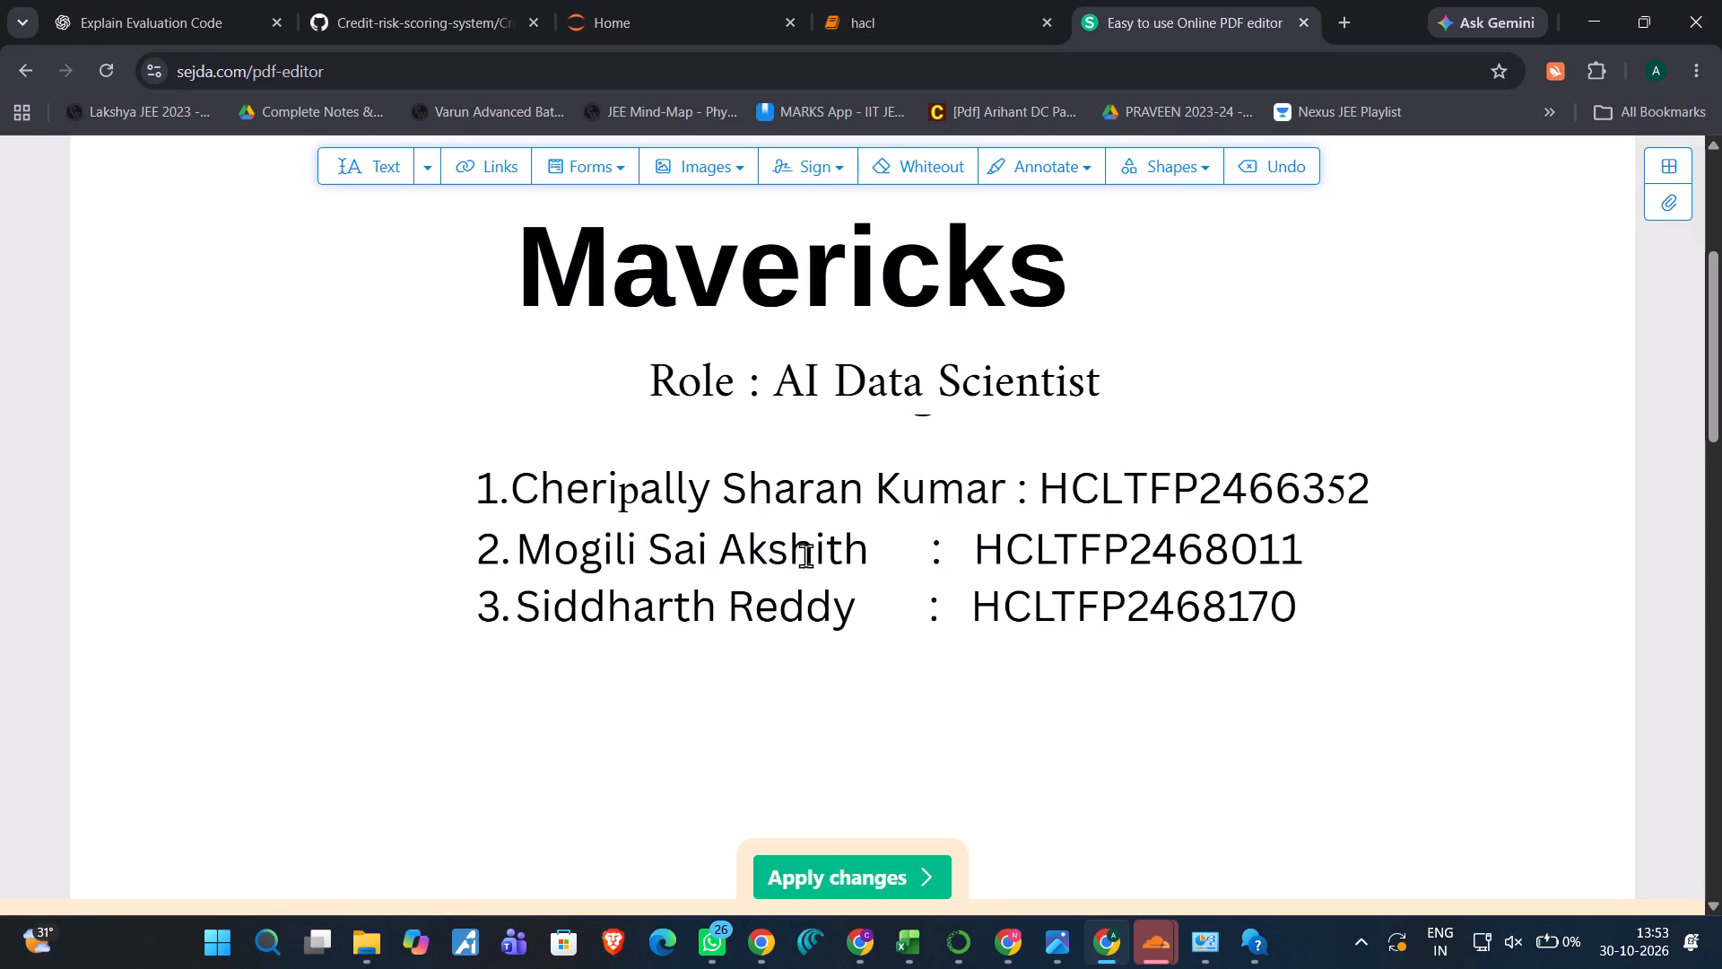
Open the second team member's line for editing with the Text tool and move the text cursor forward along the name.
left_click(382, 157)
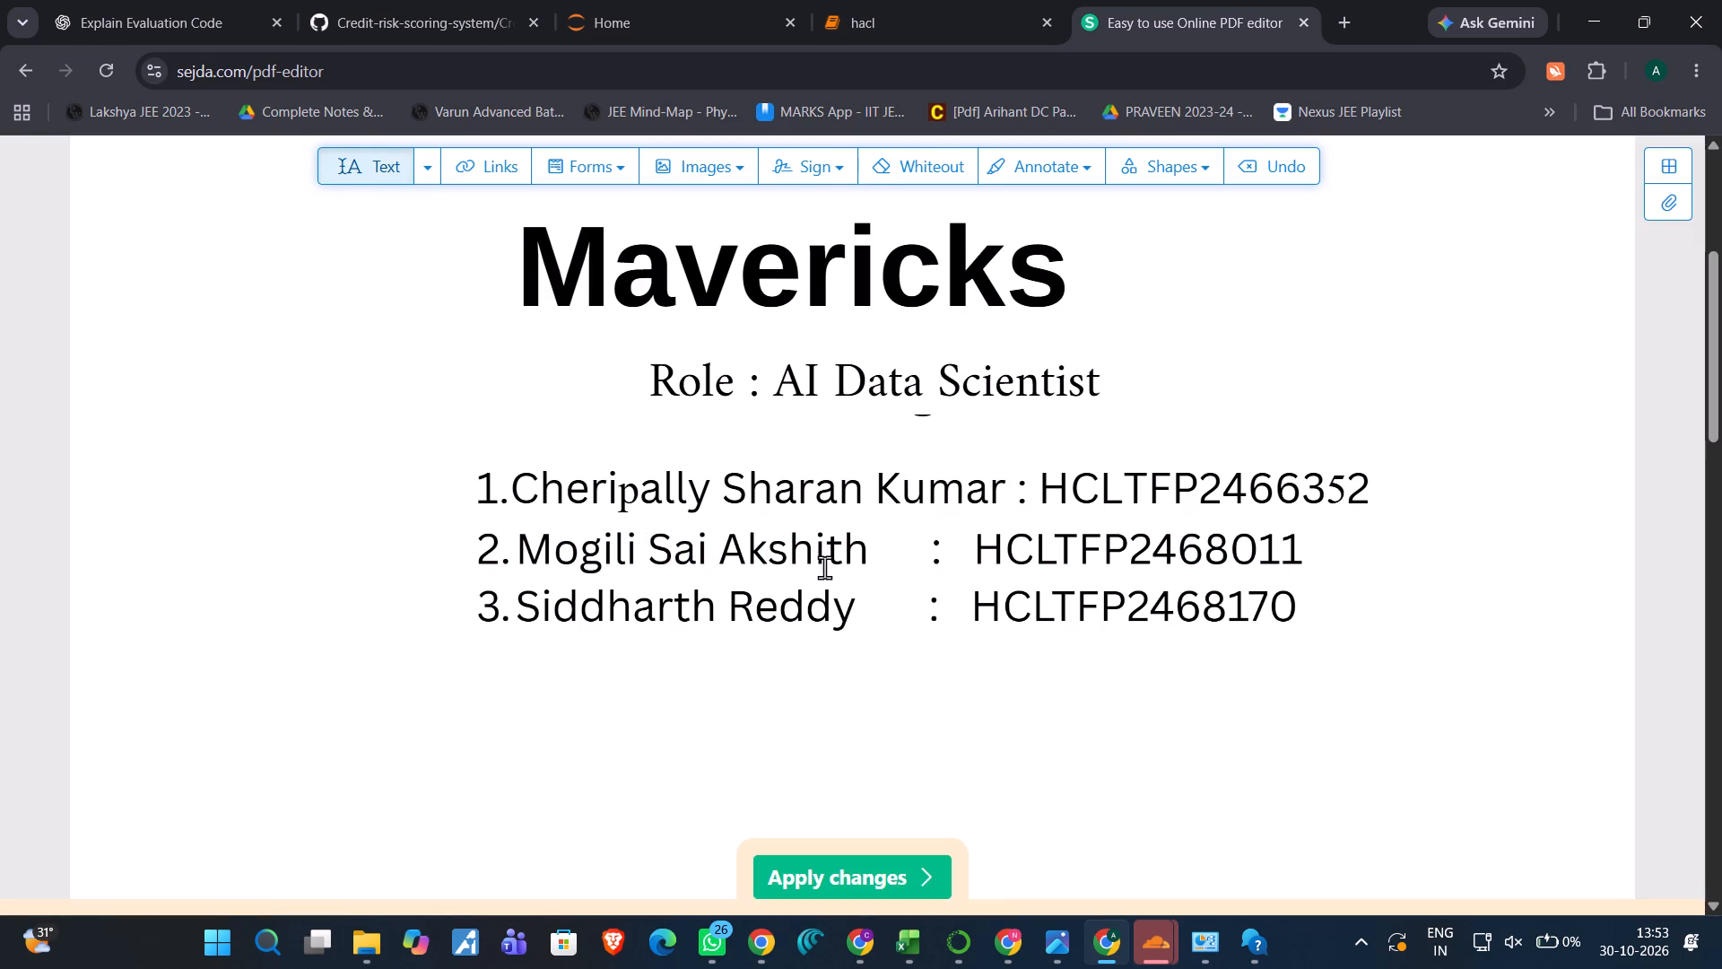
left_click(877, 539)
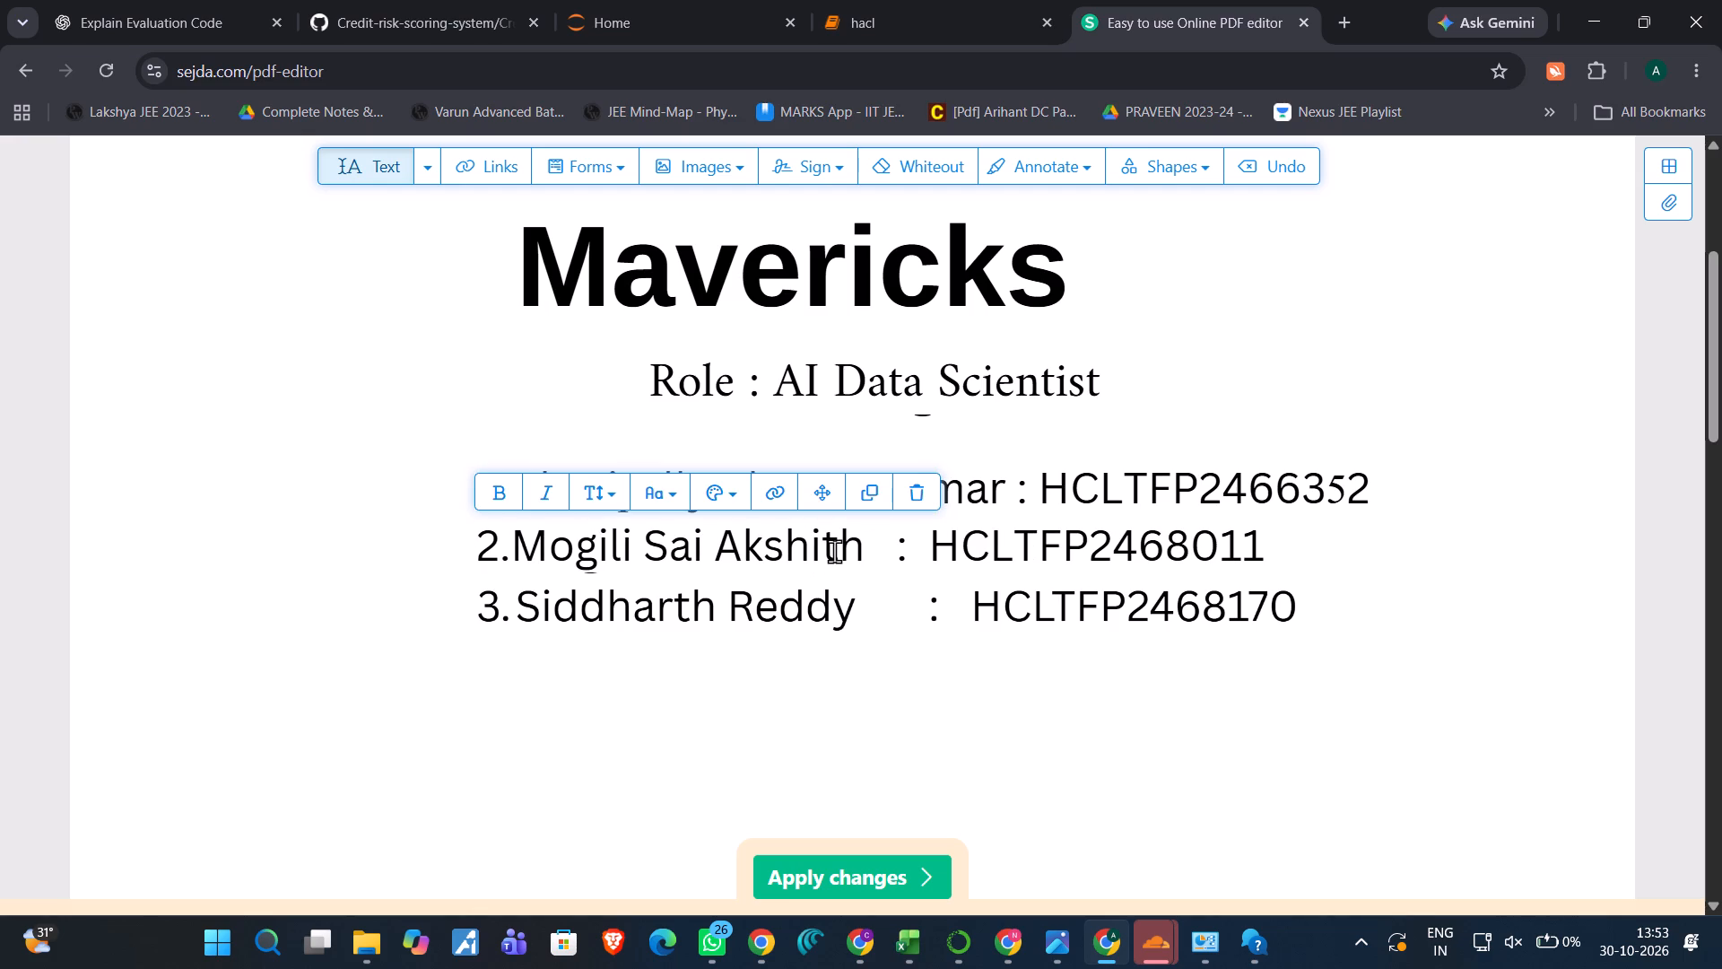
key("Right")
key("Right")
key("Right")
key("Right")
key("Right")
key("Right")
key("Right")
key("Right")
key("Right")
key("Right")
key("Right")
key("Right")
key("Right")
key("Right")
key("Right")
key("Right")
key("Right")
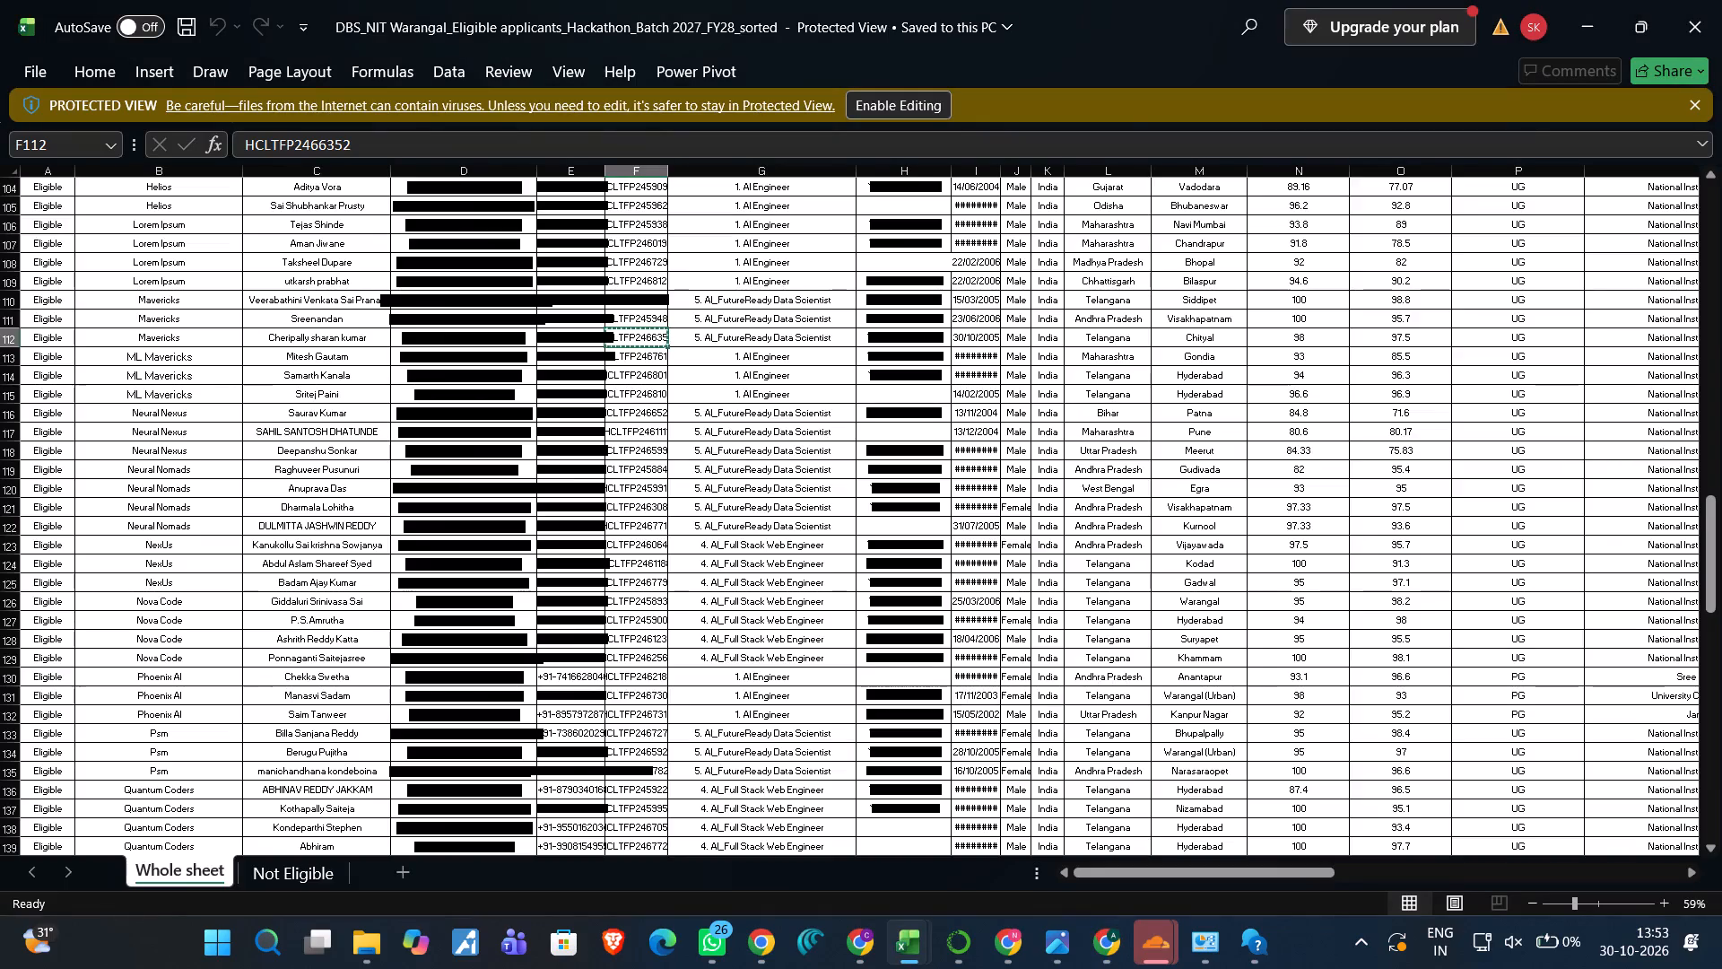
Copy the Mavericks member's name from cell C110 in Excel and replace the second member's name in the Sejda PDF in Chrome with it.
left_click(312, 299)
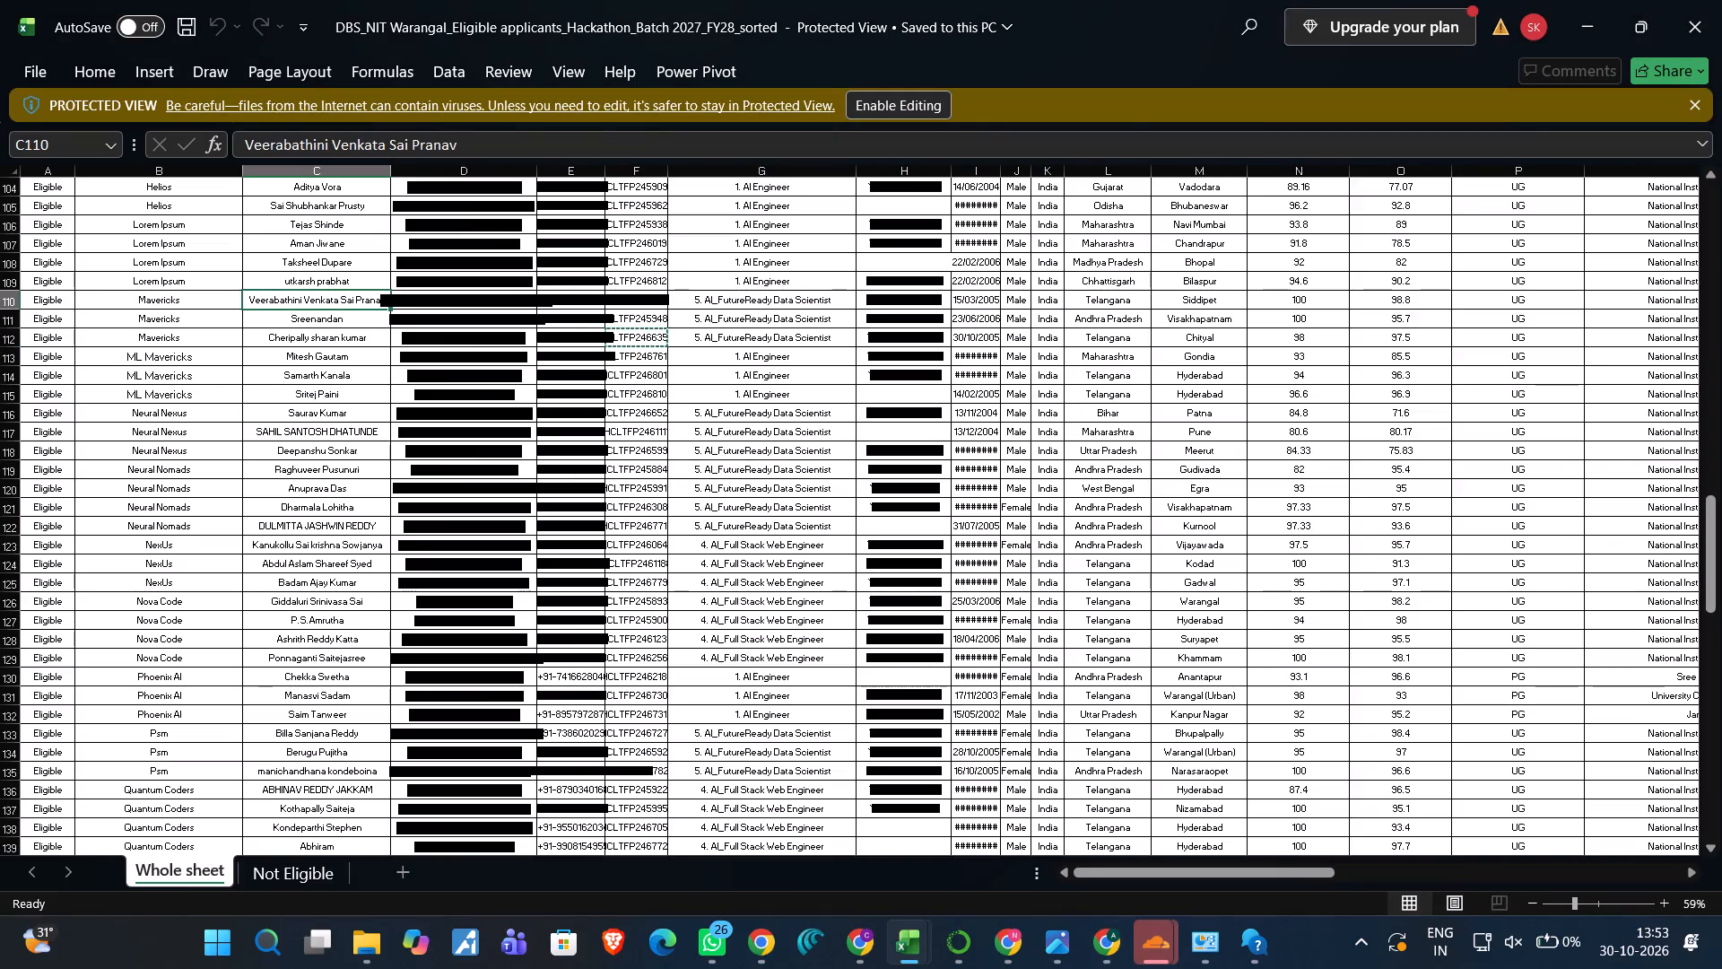
key("ctrl+c")
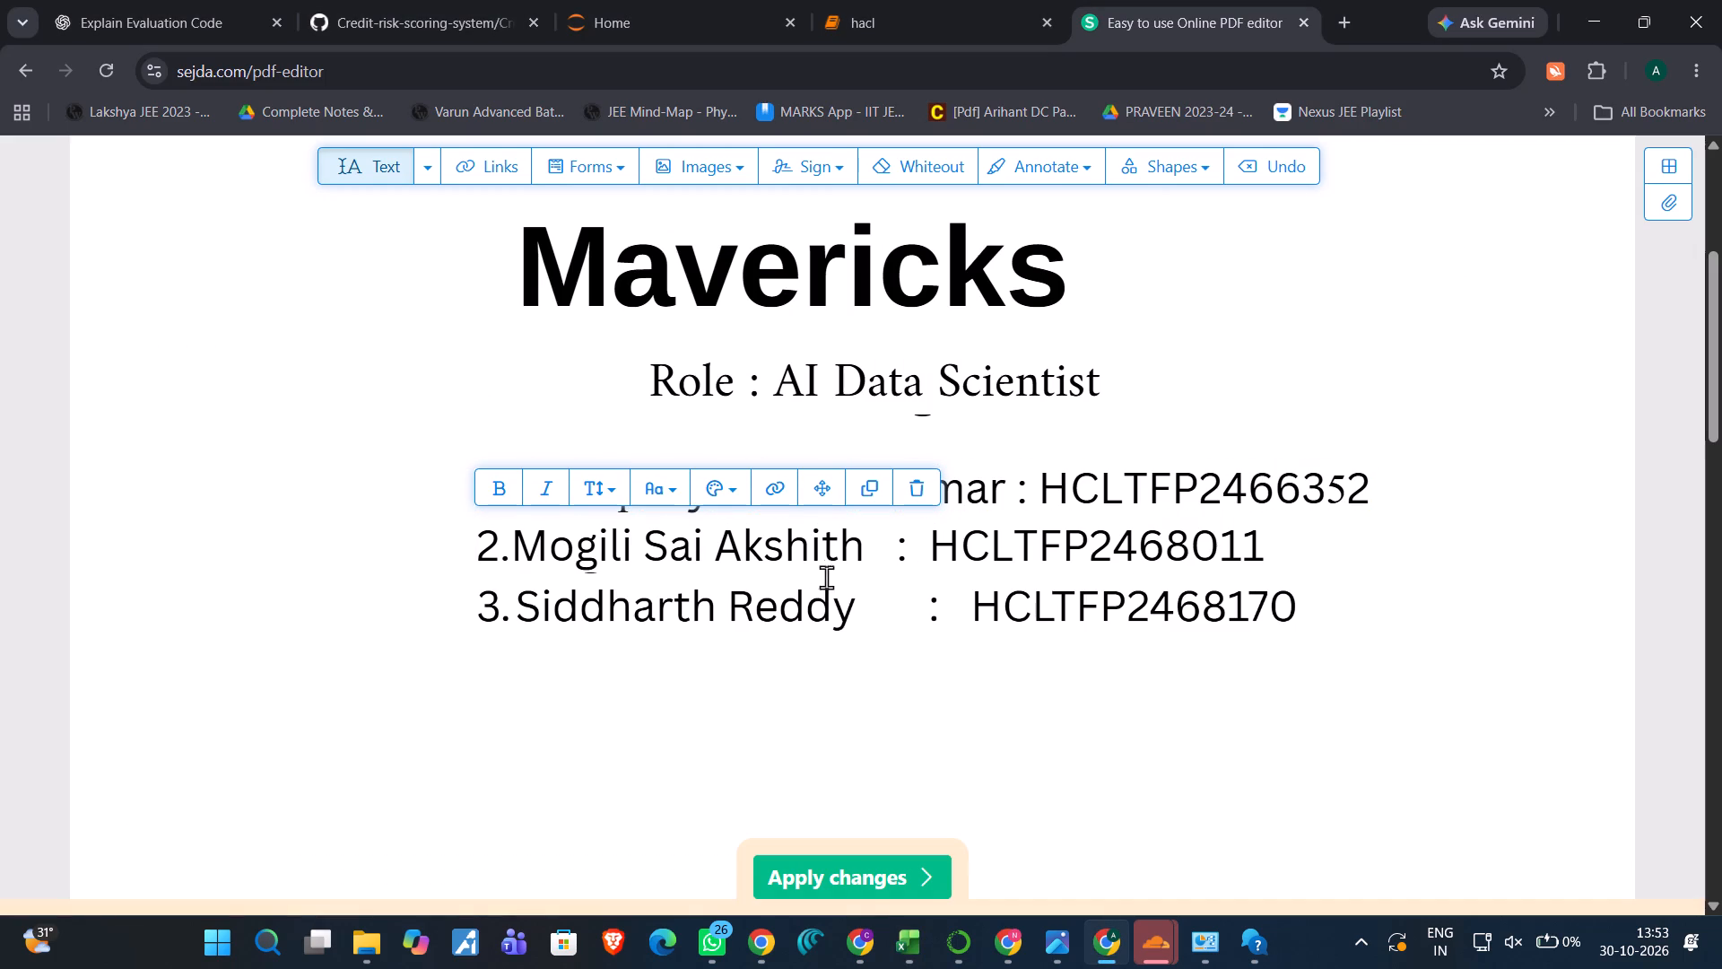
left_click(844, 559)
left_click_drag(865, 553, 576, 562)
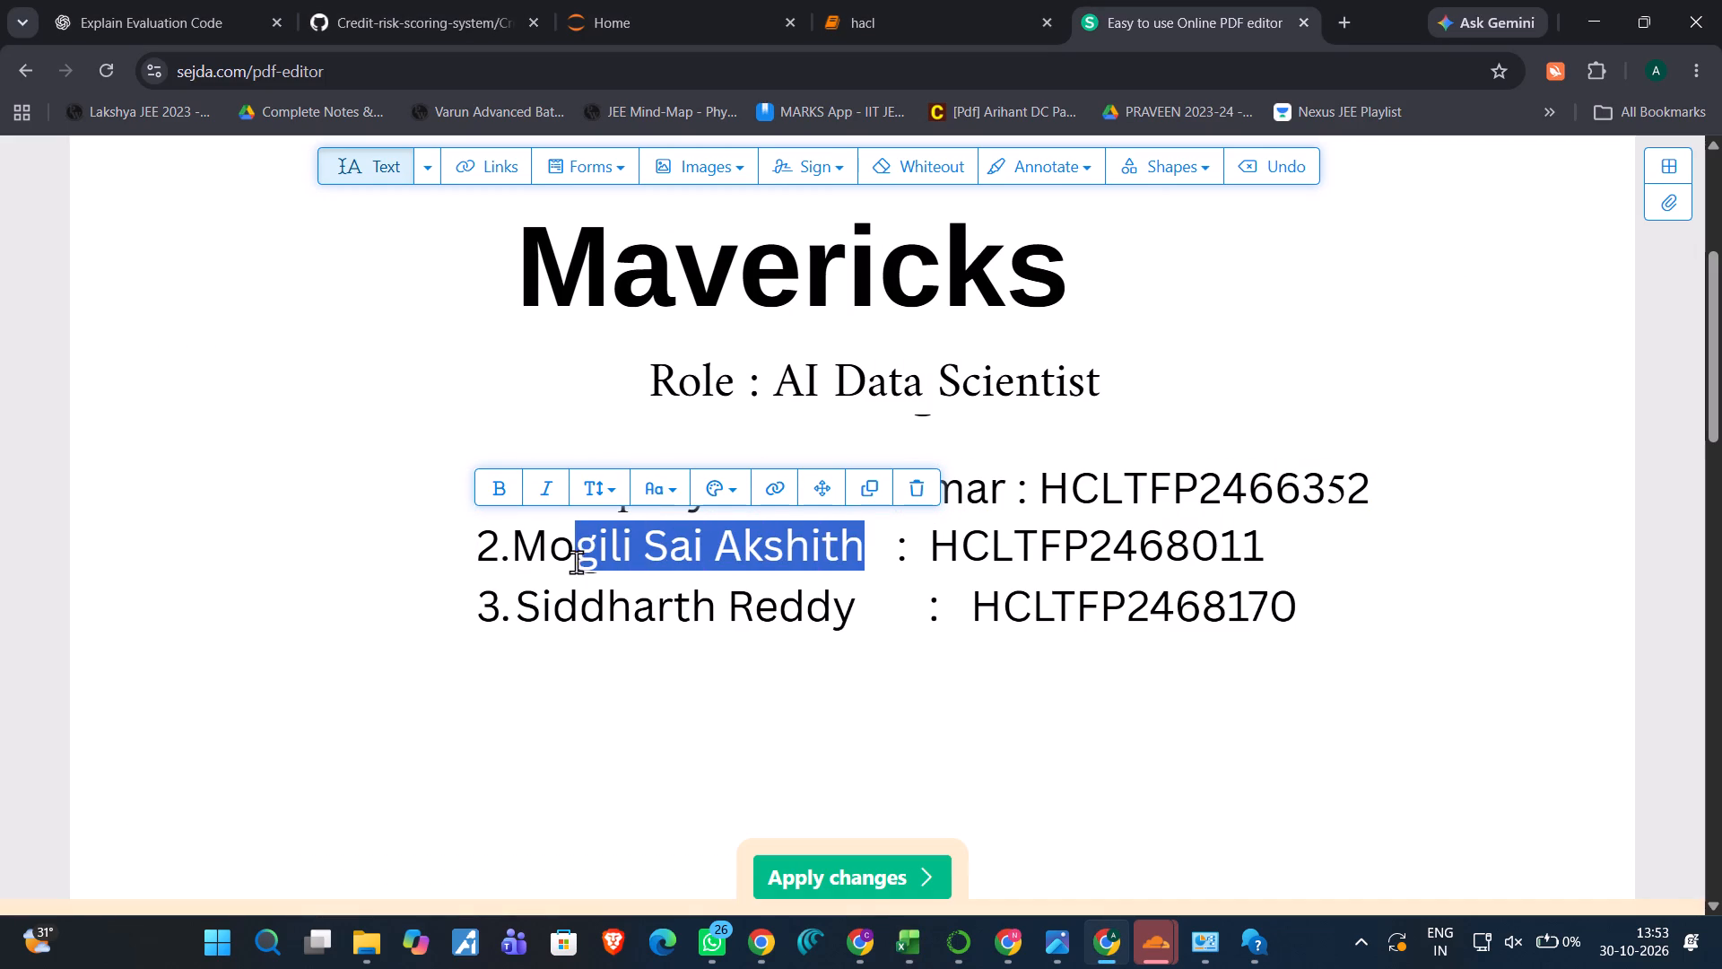
left_click_drag(576, 562, 514, 558)
key("ctrl+v")
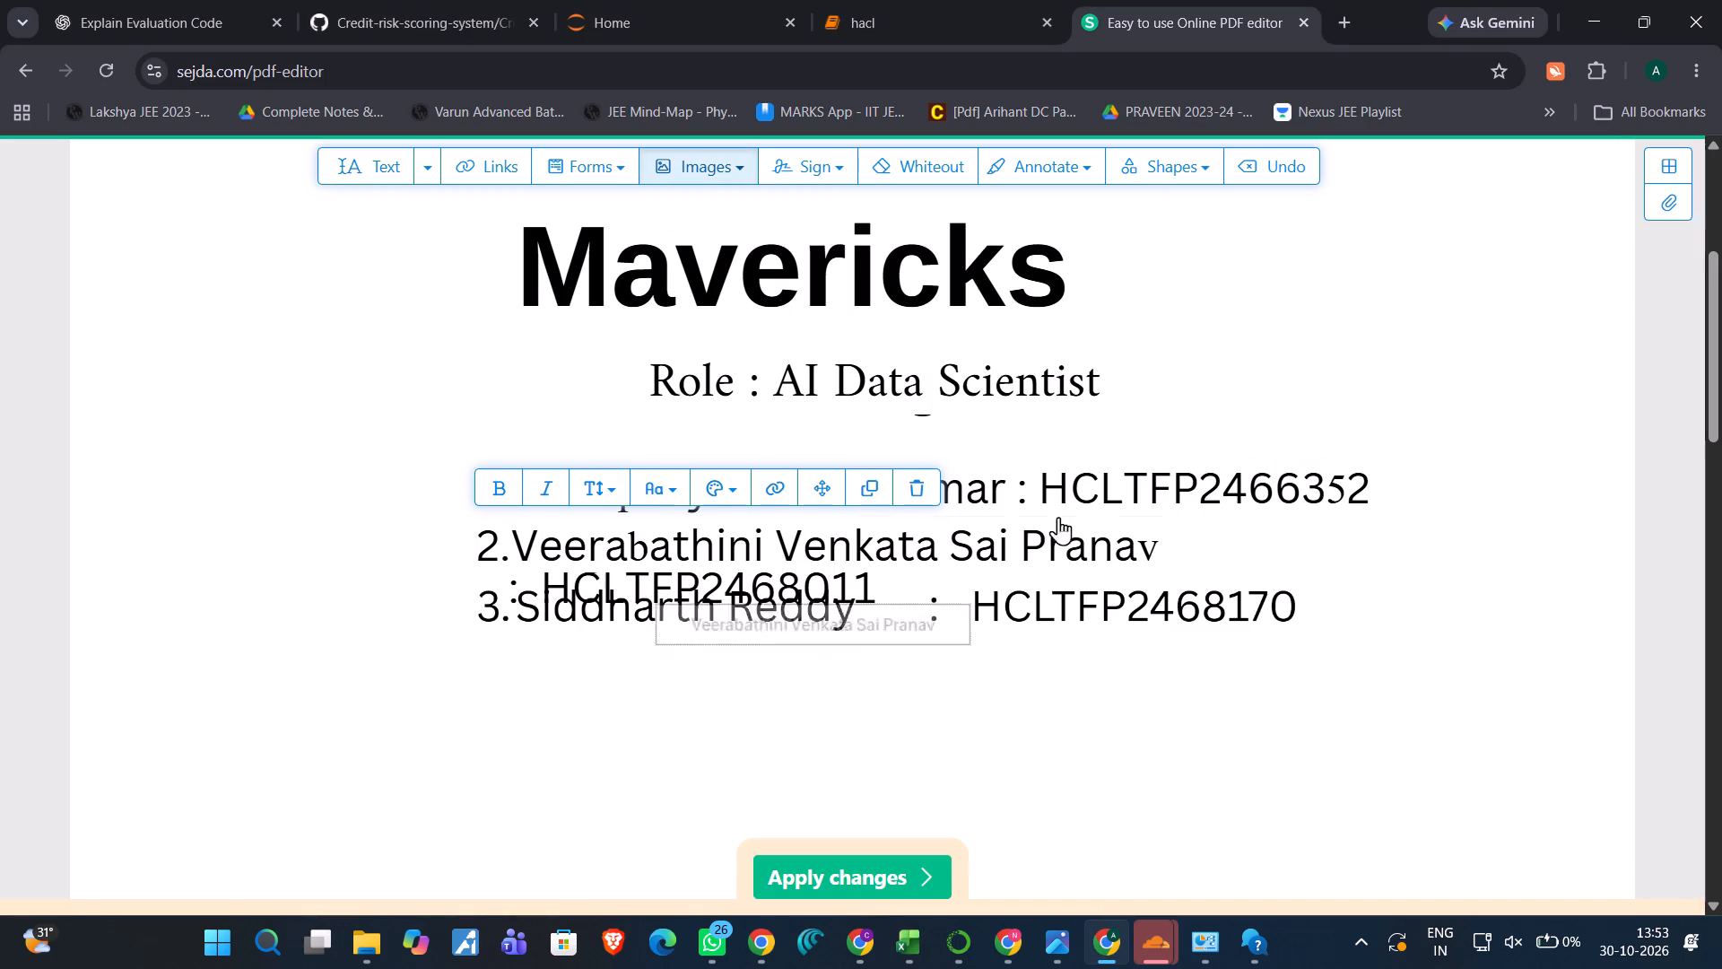
key("Escape")
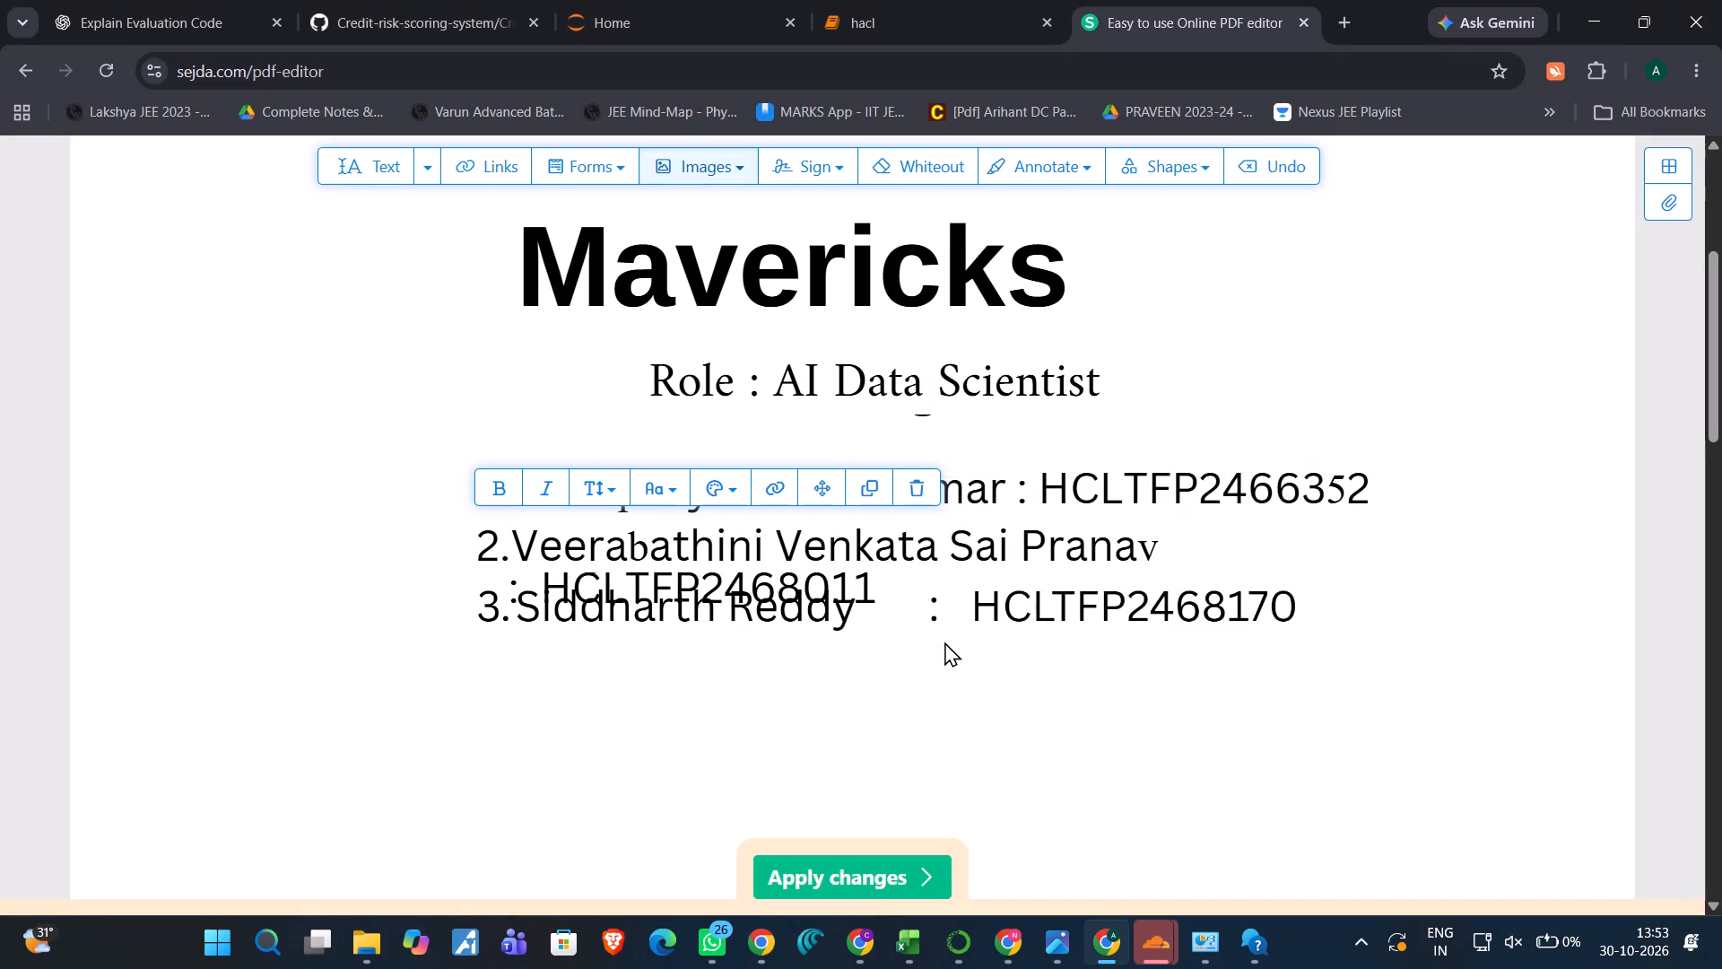
key("Escape")
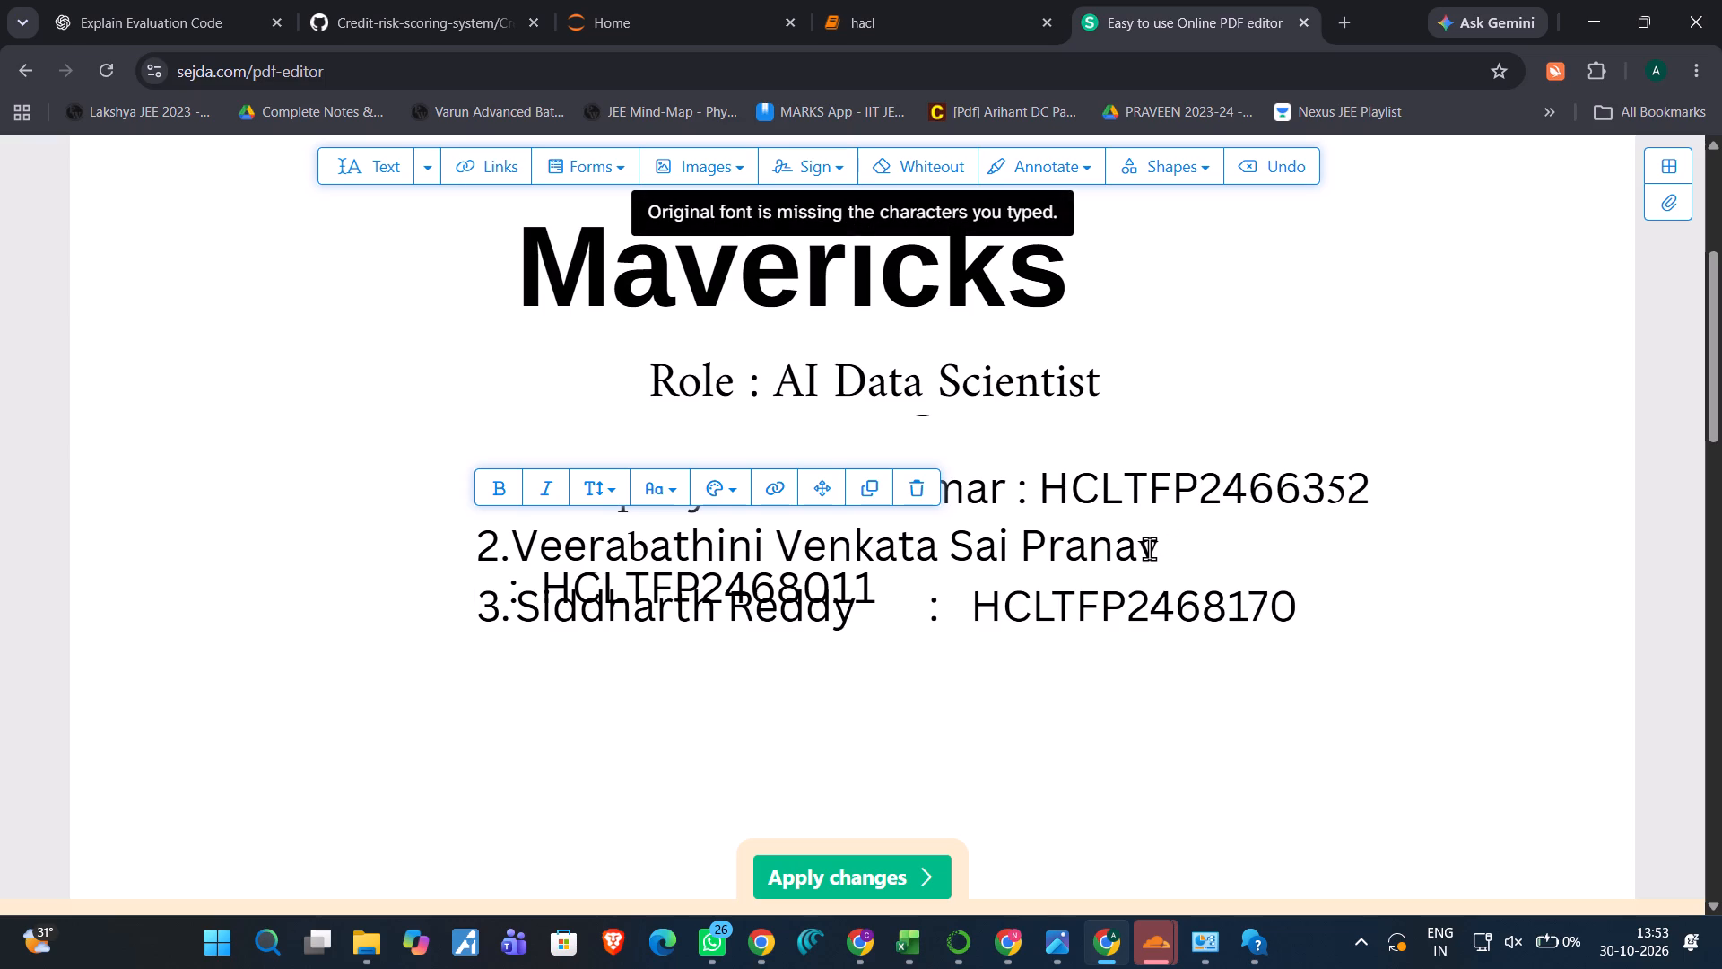
Reopen the second member's line with the Text tool and delete the final "v" of the pasted name.
left_click(1149, 548)
left_click(935, 549)
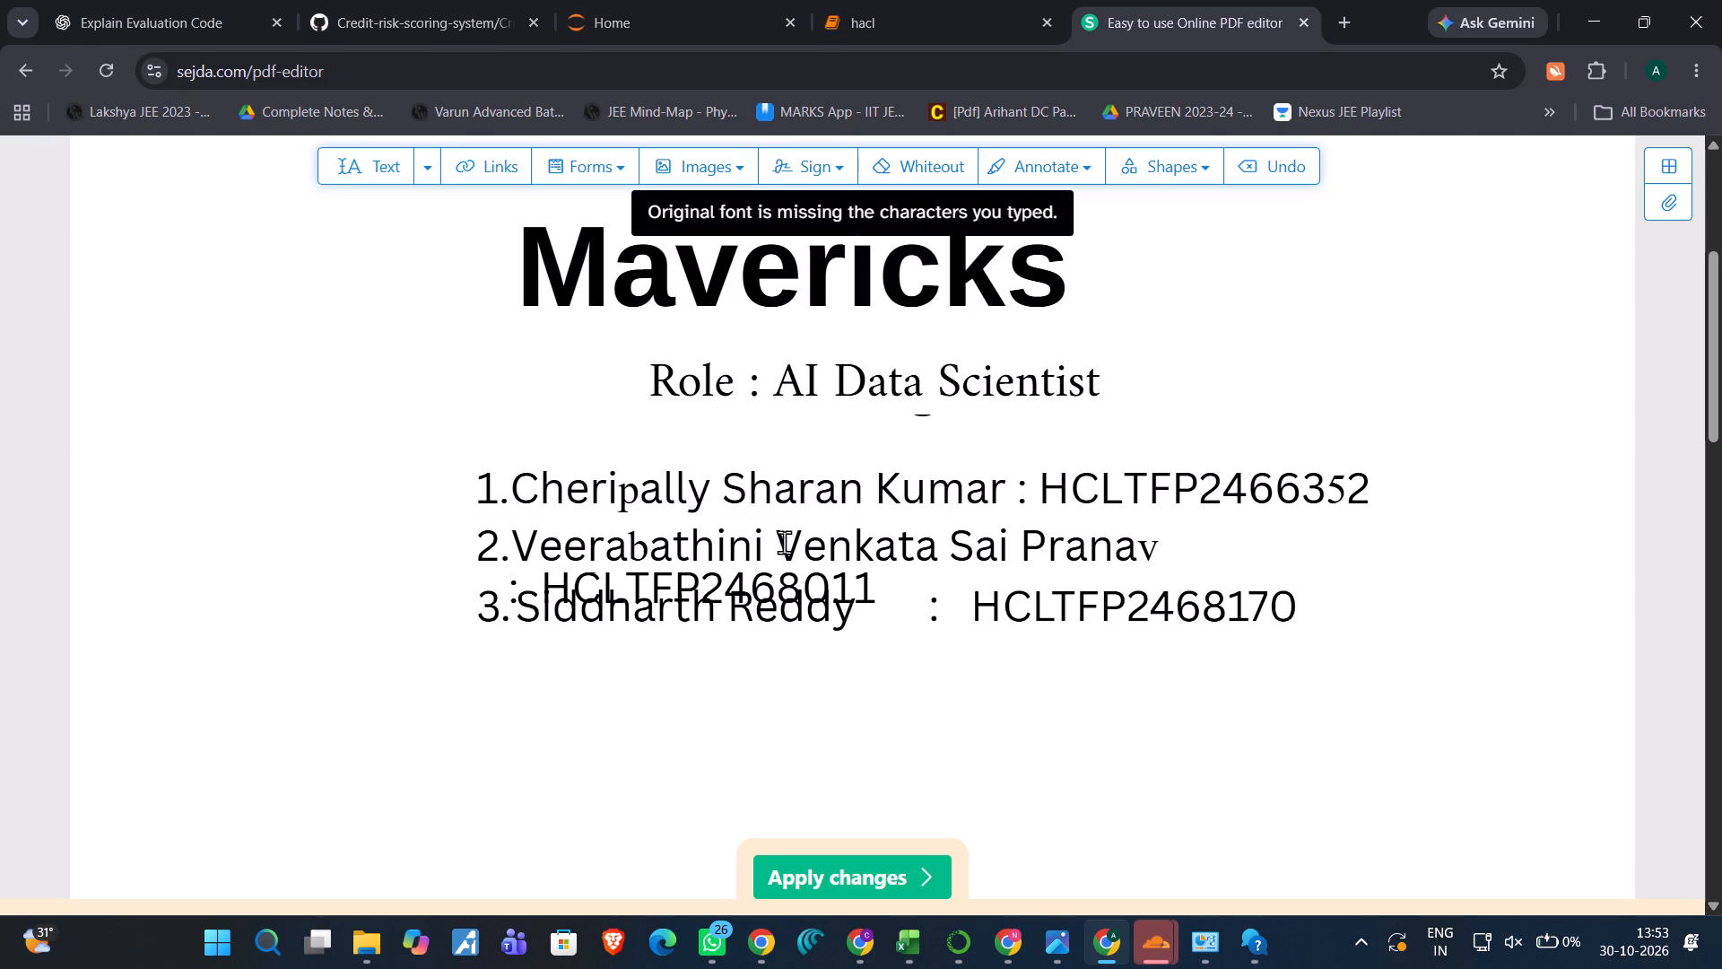
left_click(384, 164)
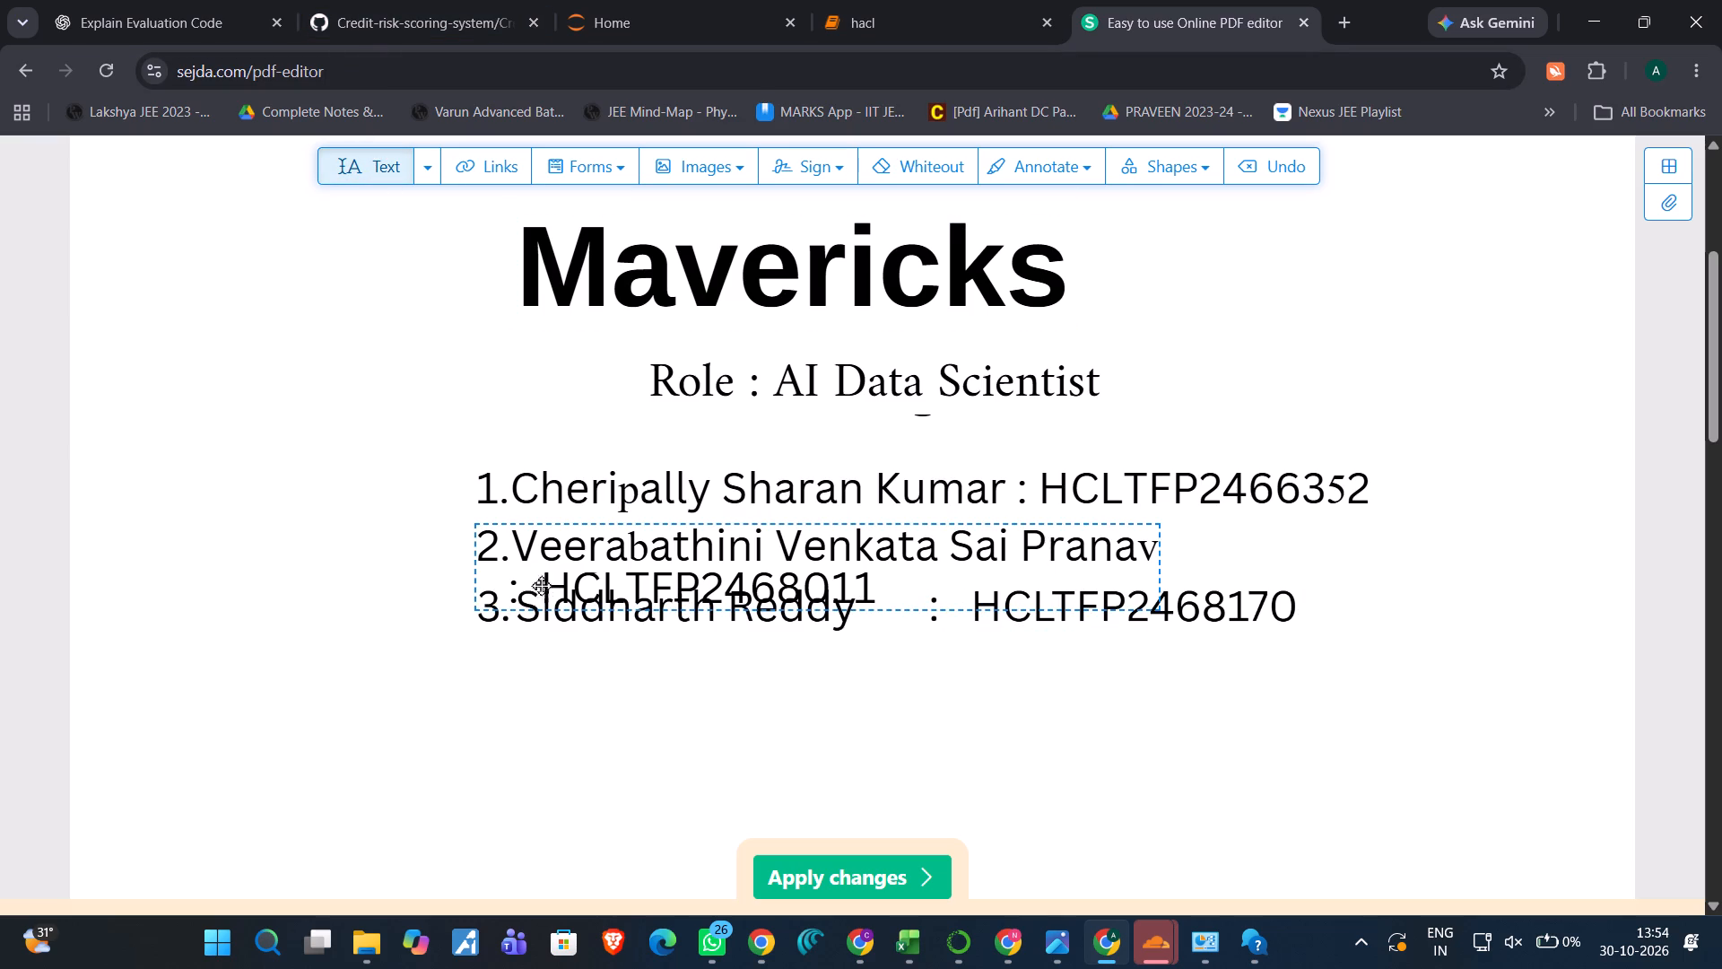
left_click(1151, 551)
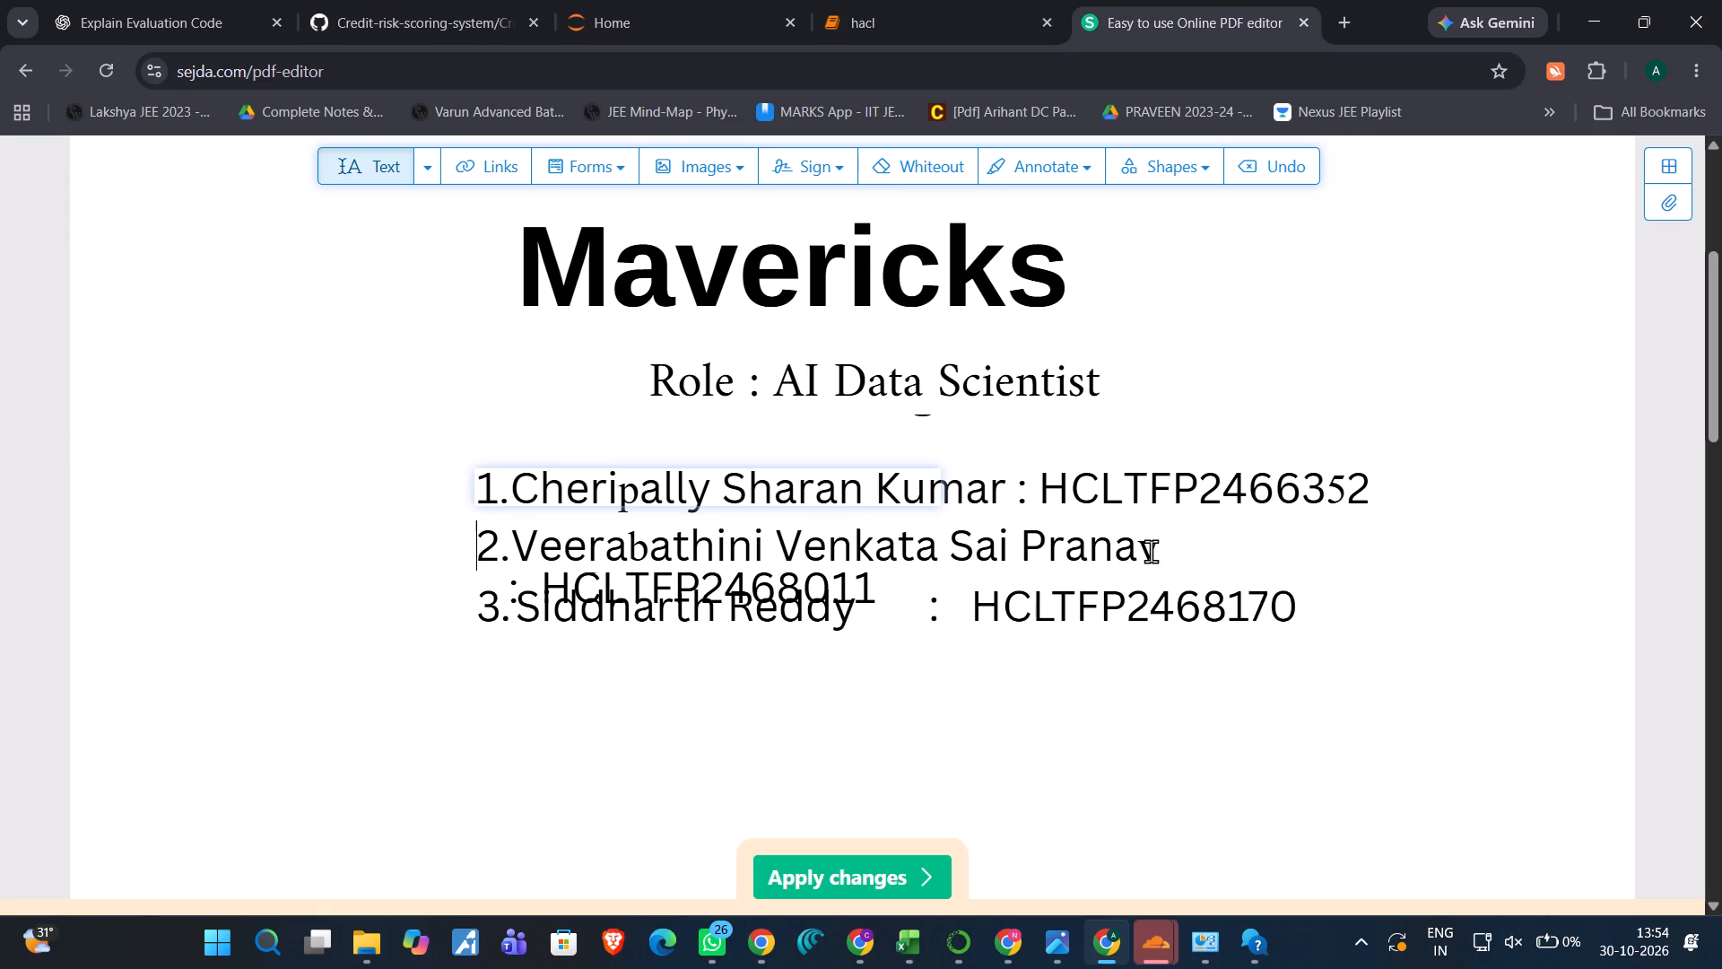
key("Right")
key("Right")
key("Right")
key("Right")
key("Right")
key("Right")
key("Right")
key("Right")
key("Right")
key("Right")
key("Right")
key("Right")
key("Right")
key("Right")
key("Right")
key("Right")
key("Right")
key("Right")
key("Right")
key("Right")
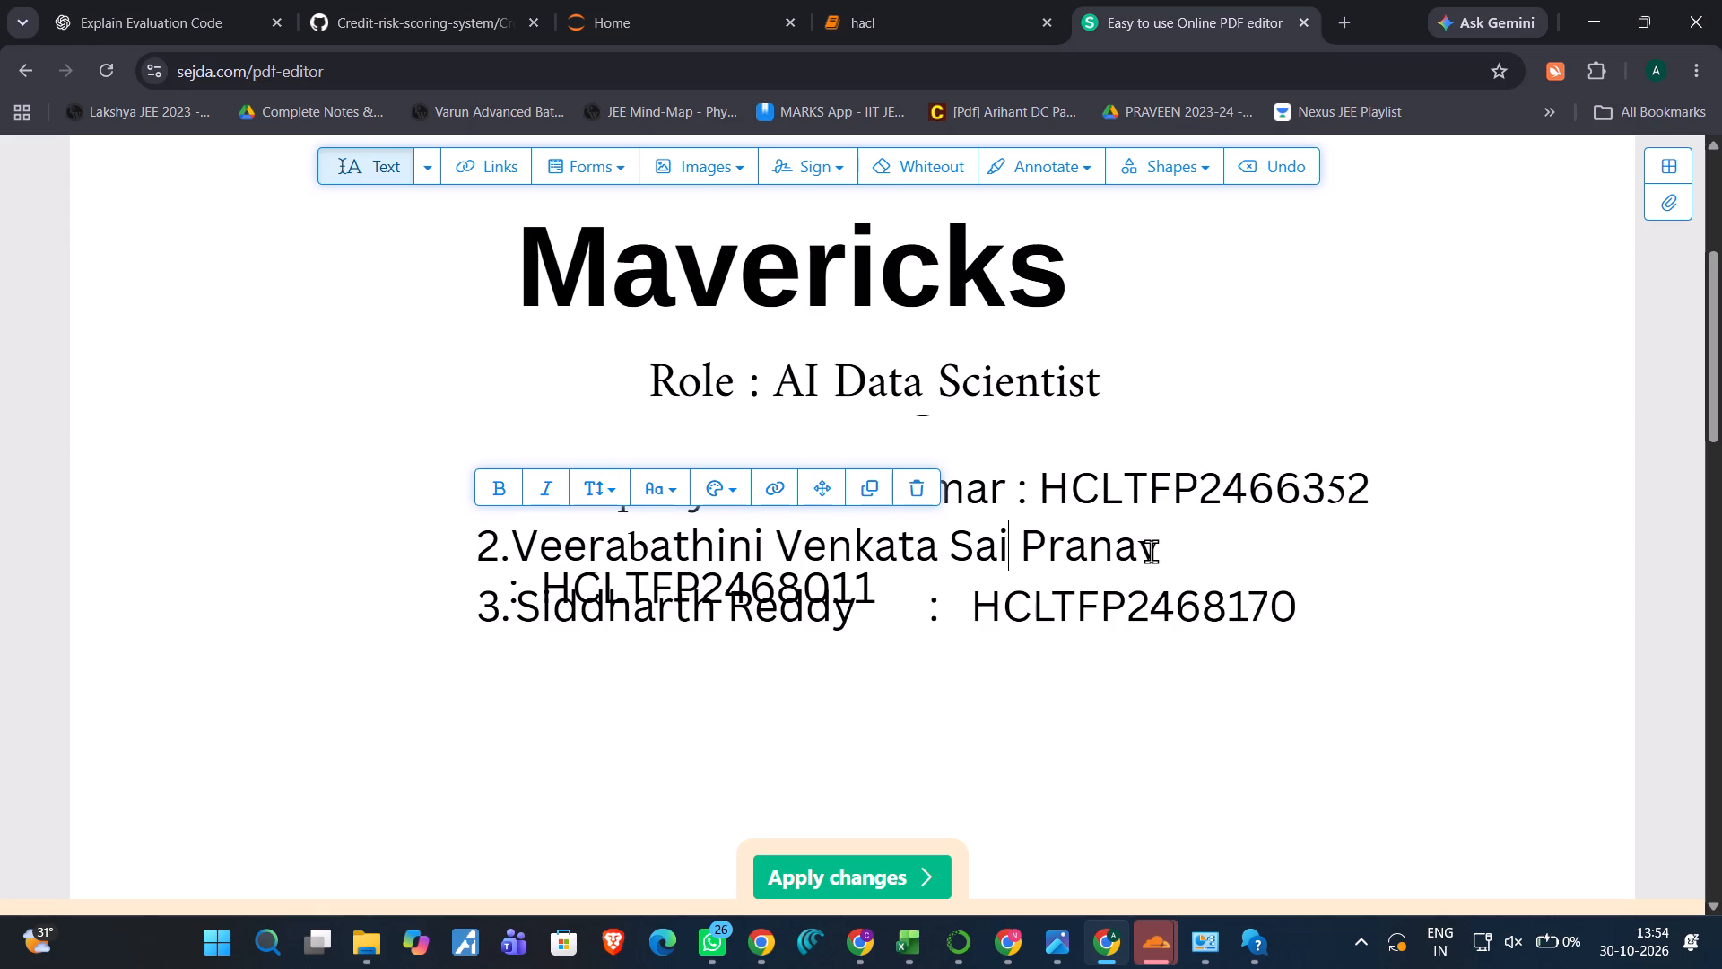
key("Right")
key("Right")
key("Right")
key("Right")
key("Right")
key("BackSpace")
key("v")
key("BackSpace")
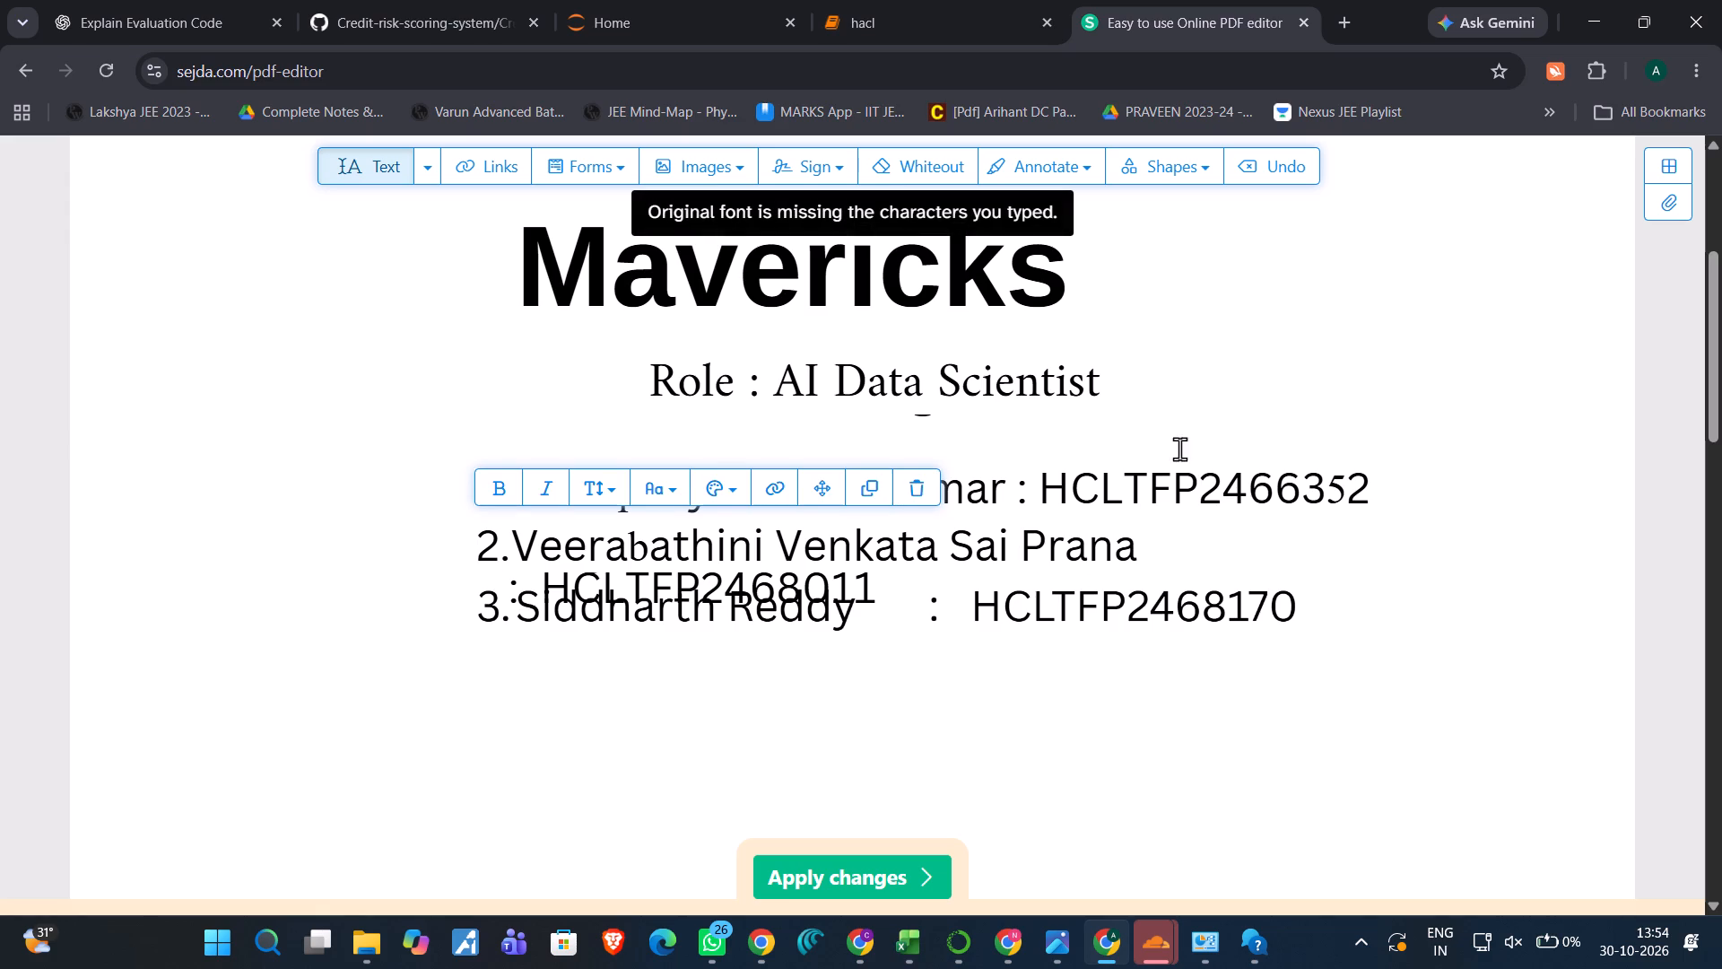
Set the font of the second member's line to Arial.
left_click(686, 480)
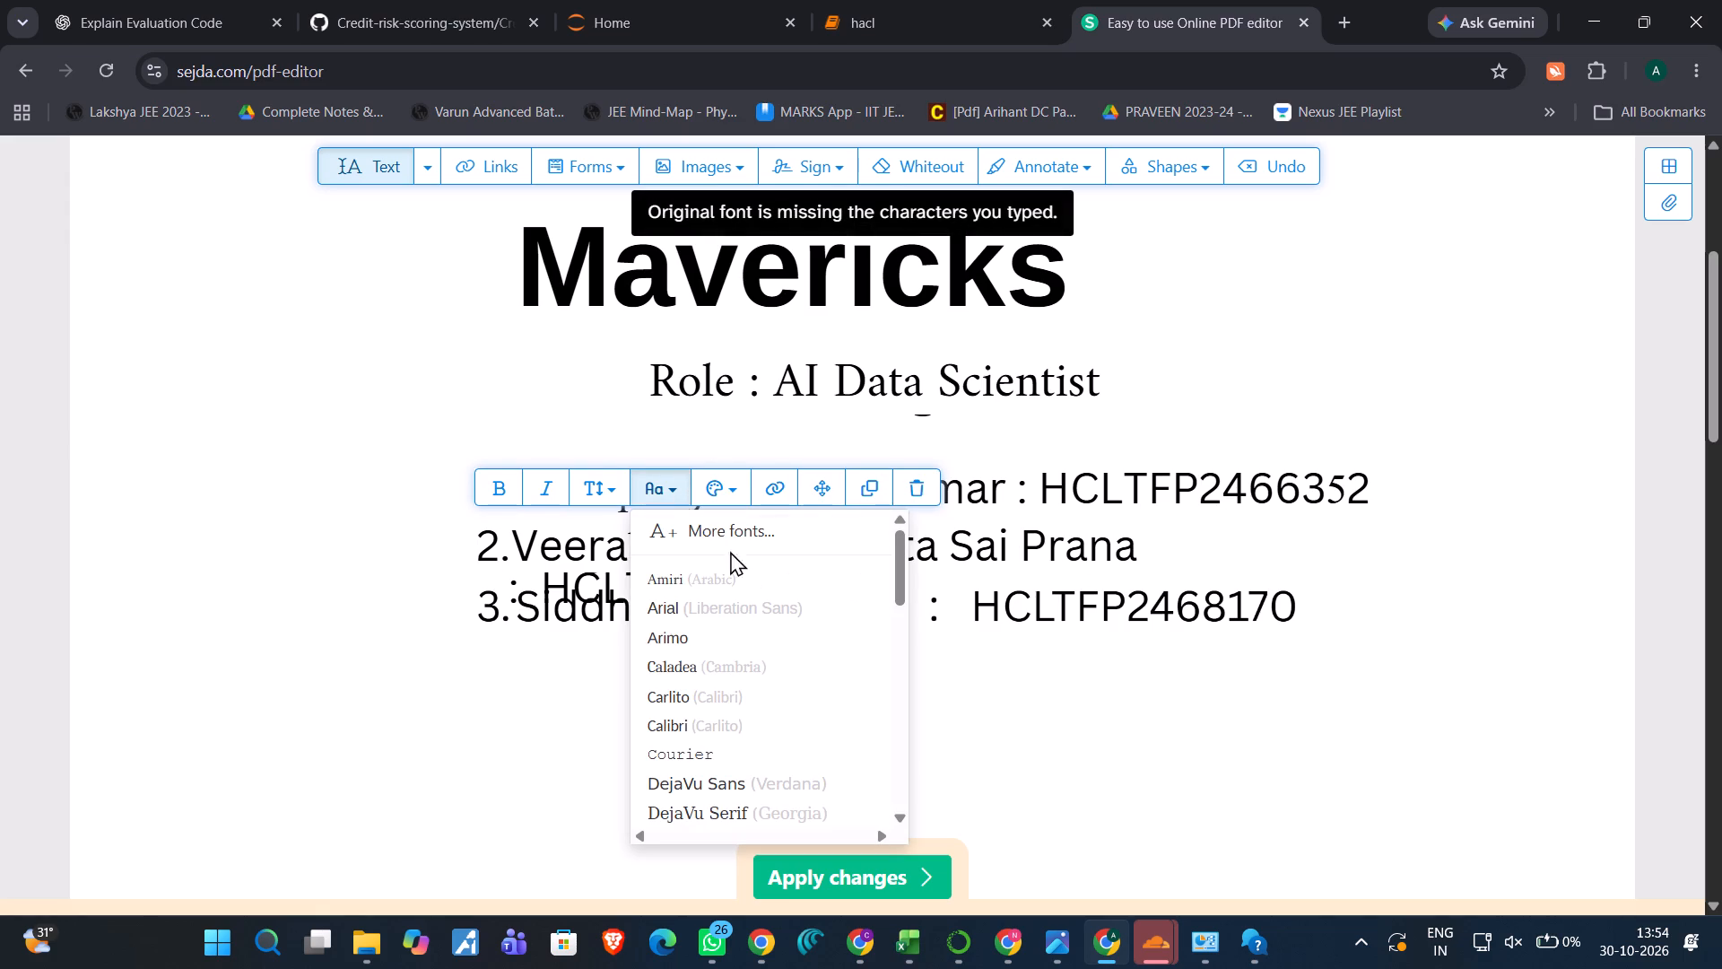
left_click(763, 602)
Add the final "v" back to the second member's name, followed by a space and a colon.
left_click(1057, 558)
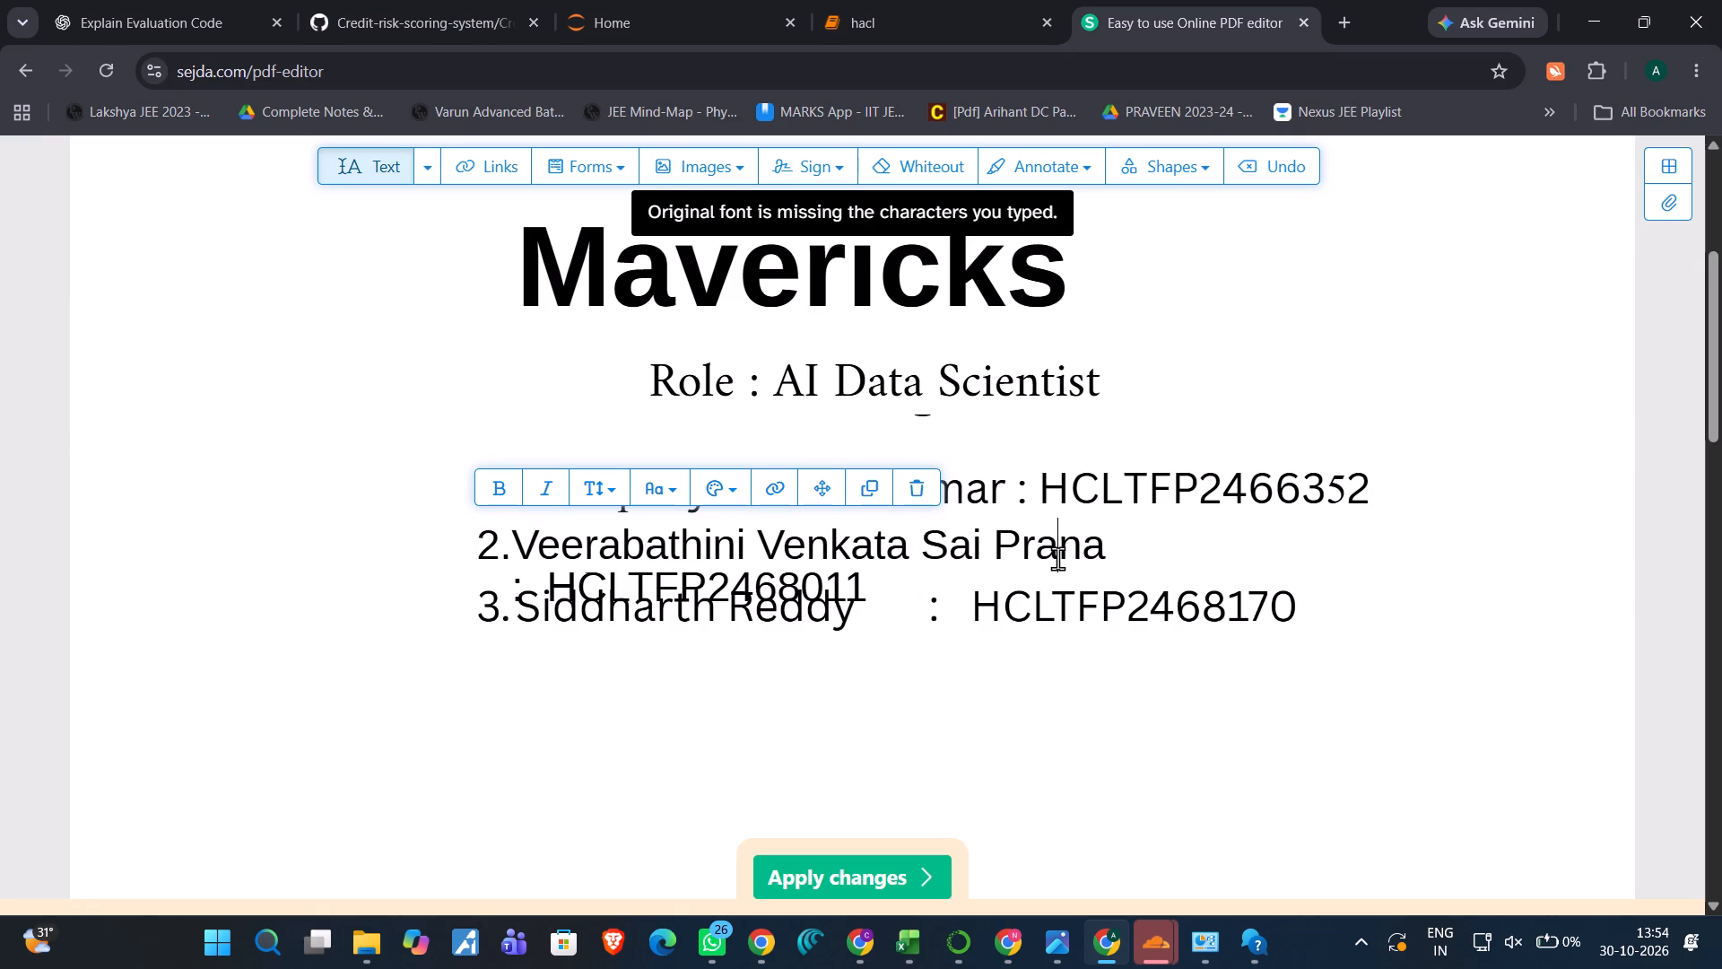
key("Right")
key("Right")
key("v")
key("space")
key("shift+colon")
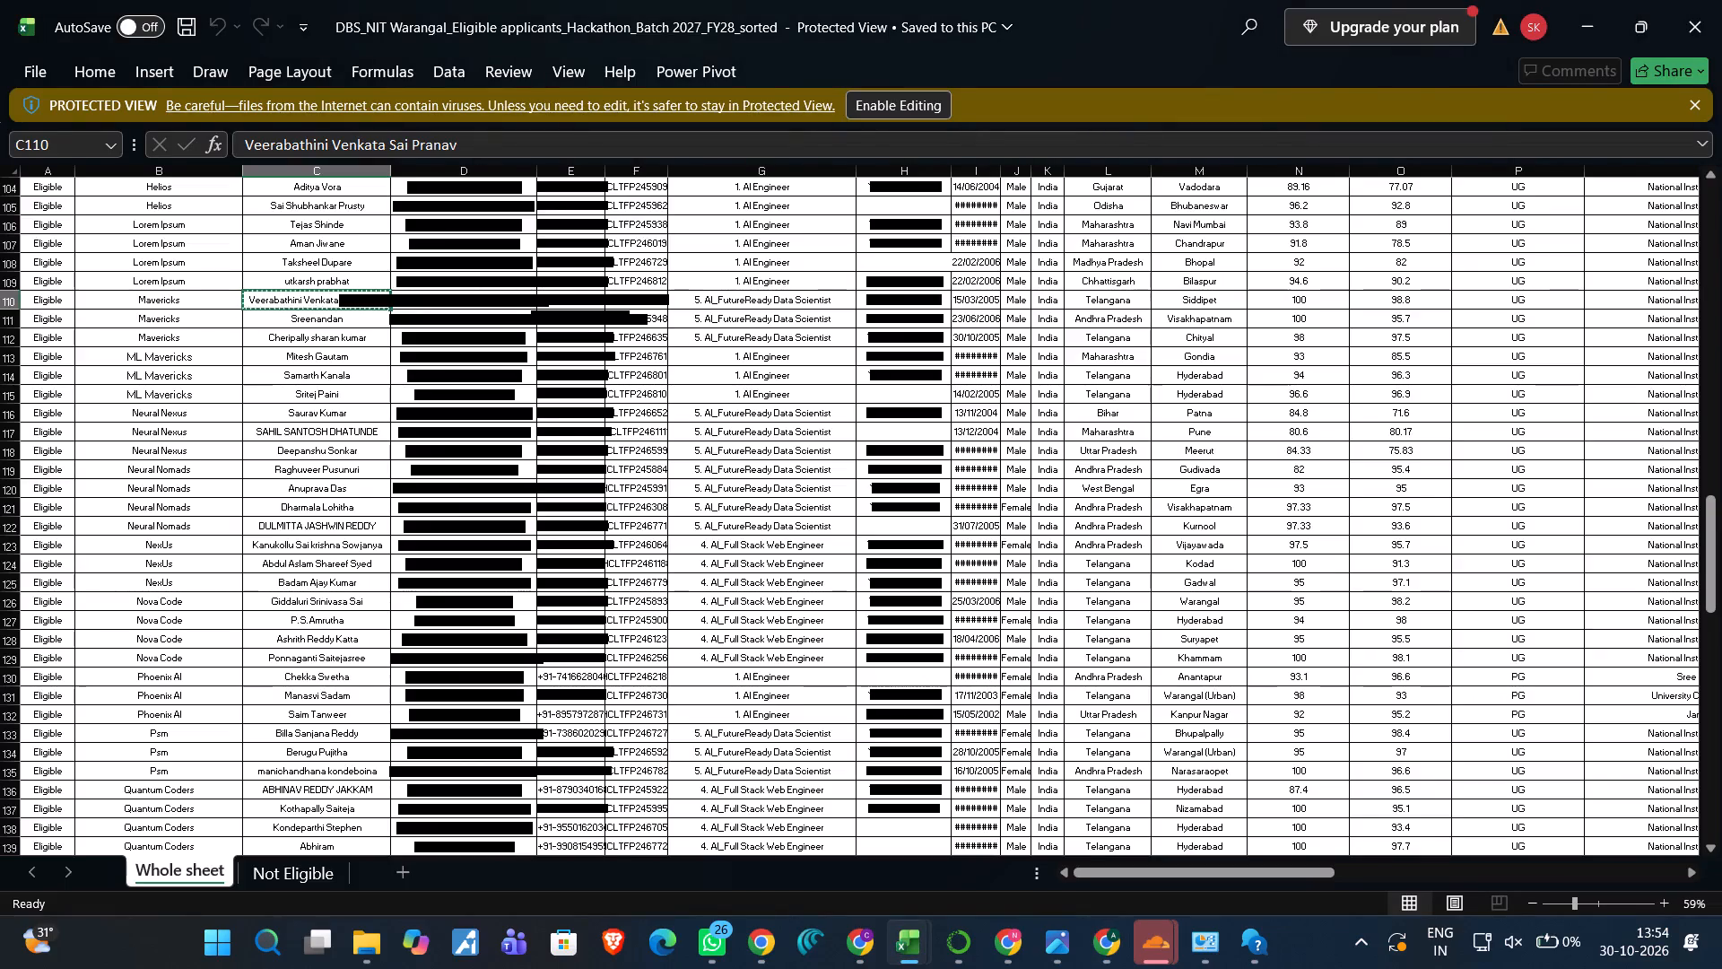
Copy the HCLTFP ID from row 110 in Excel and paste it after the new colon on the second member's line in the Sejda PDF.
left_click(613, 306)
key("ctrl+c")
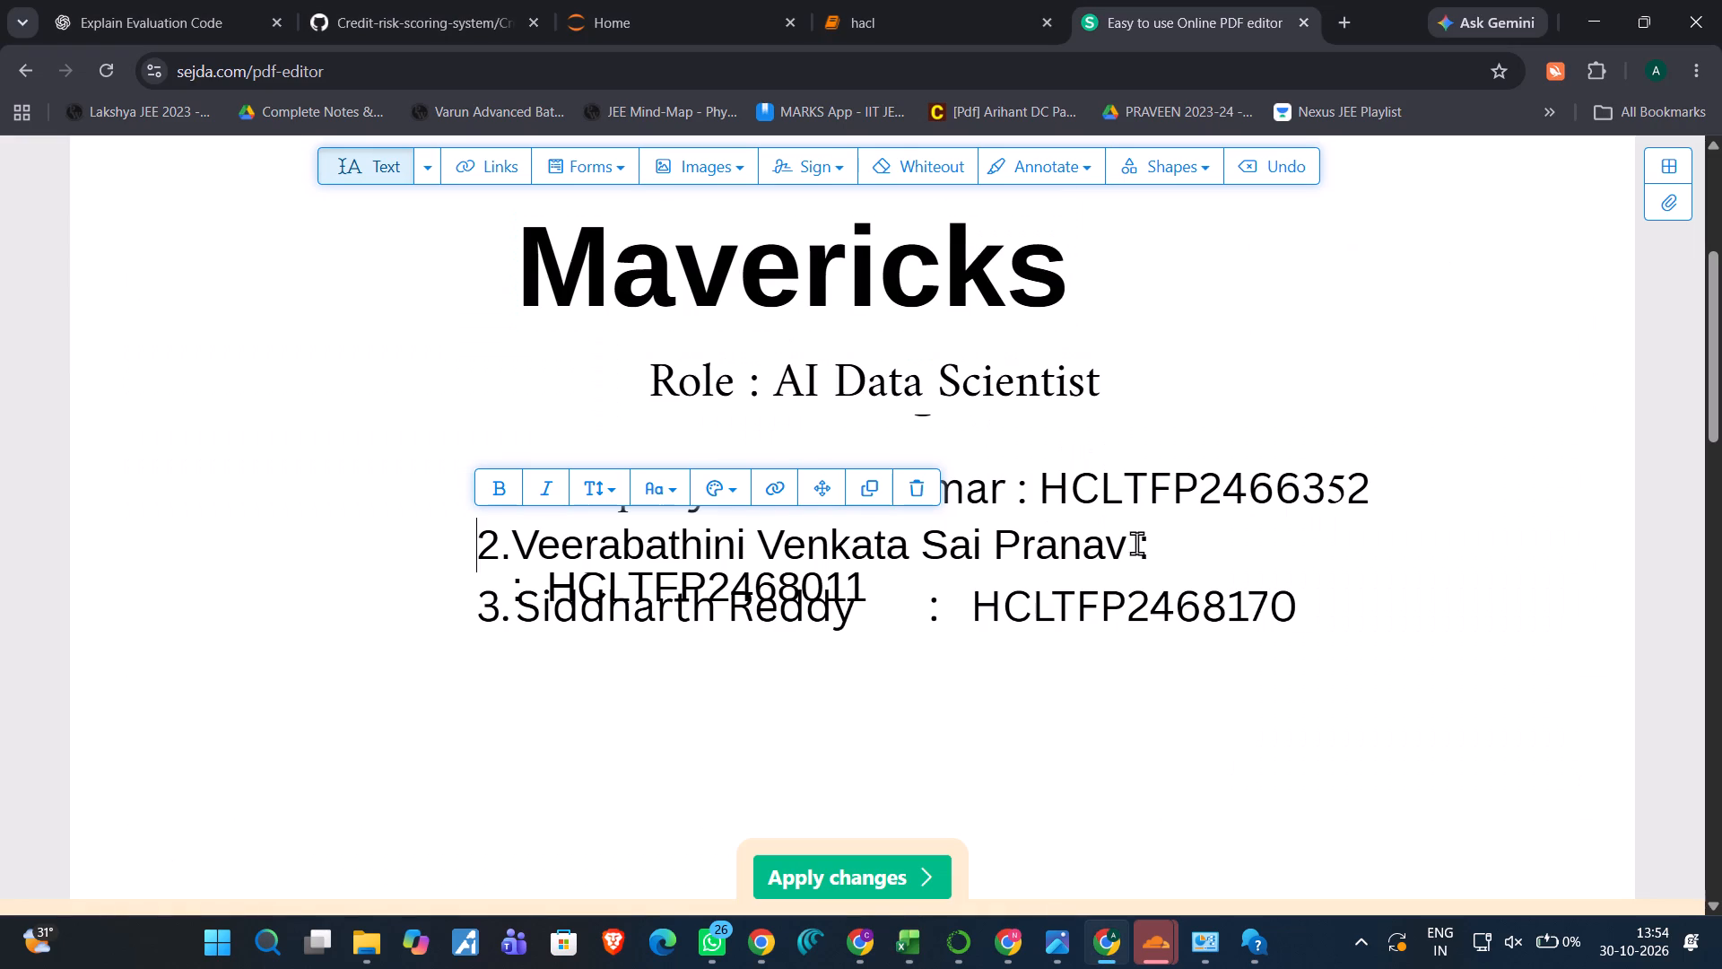
left_click(735, 547)
key("Right")
key("Right")
key("Right")
key("Right")
key("Right")
key("Right")
key("Right")
key("Right")
key("Right")
key("Right")
key("Right")
key("Right")
key("Right")
key("Right")
key("Right")
key("Right")
key("Right")
key("Right")
key("Right")
key("Right")
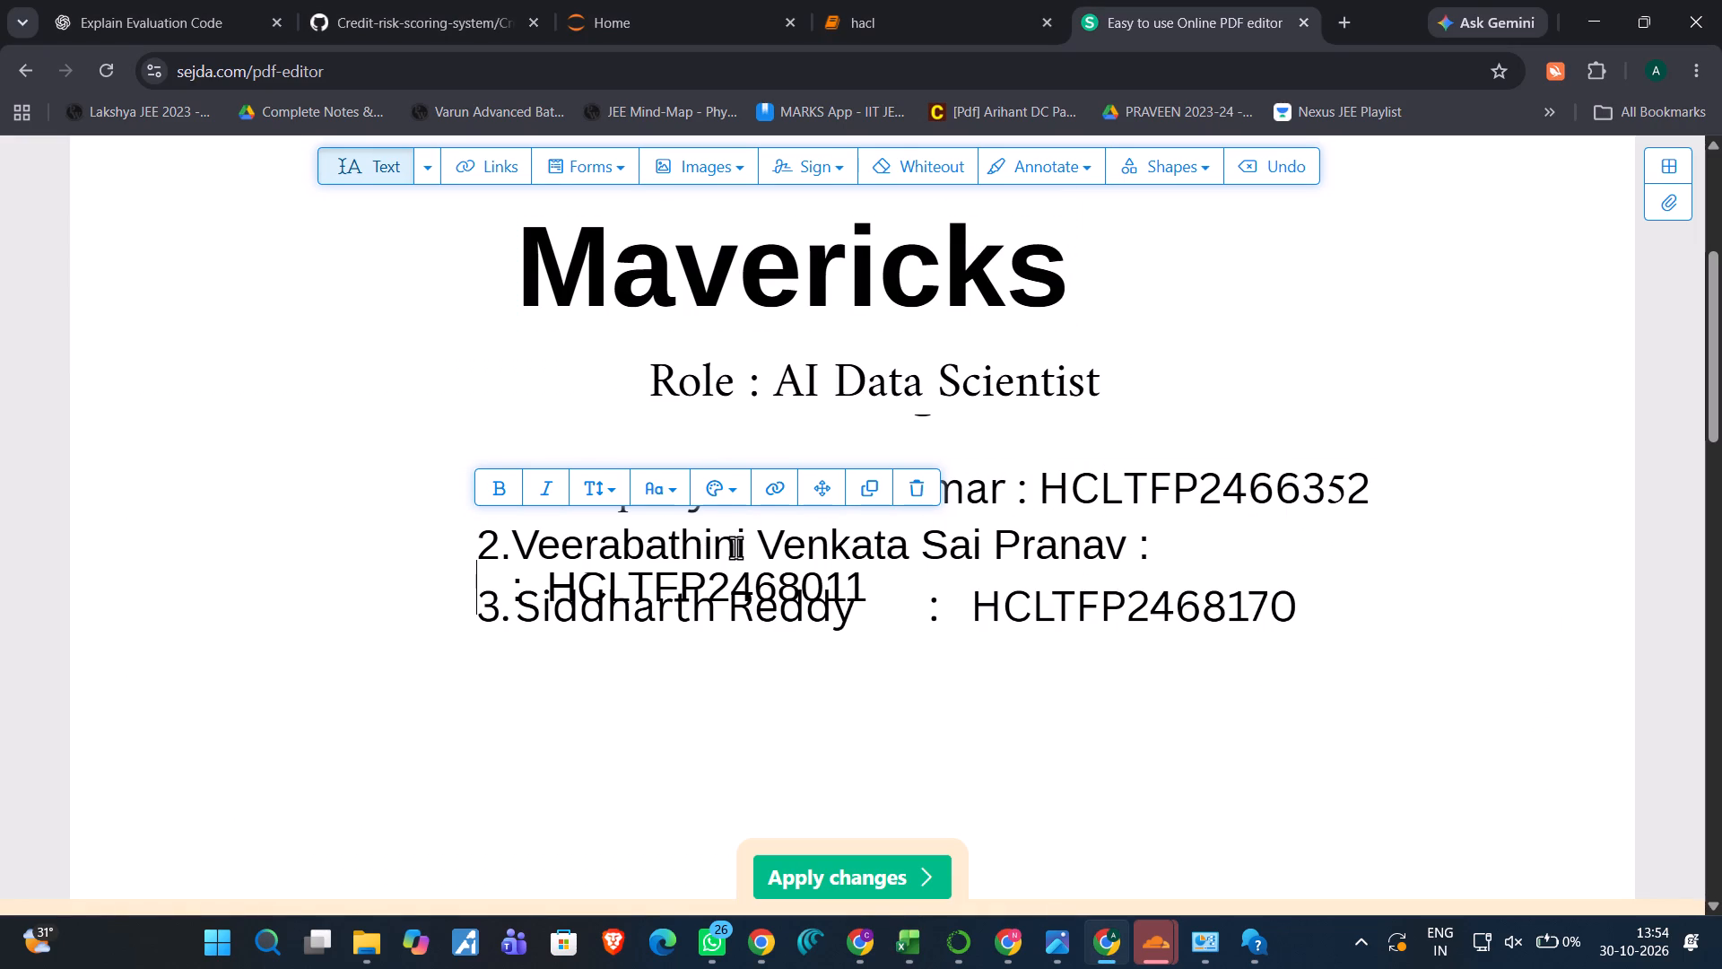
key("Left")
key("space")
key("ctrl+v")
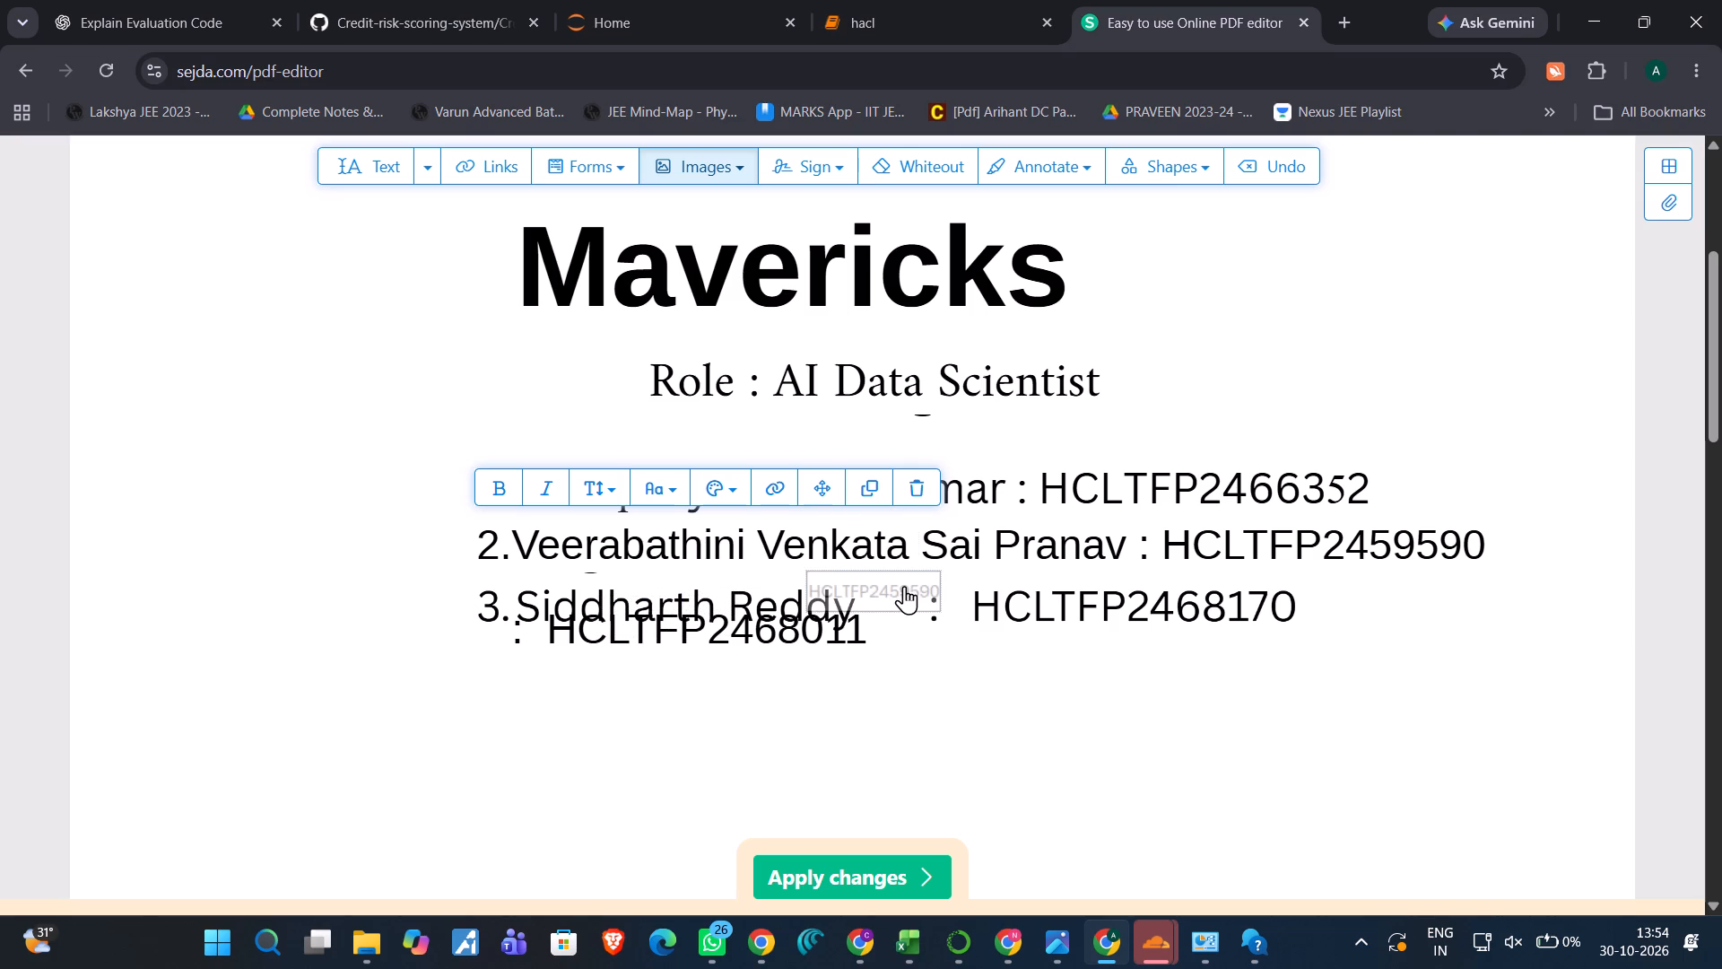
key("Escape")
key("grave")
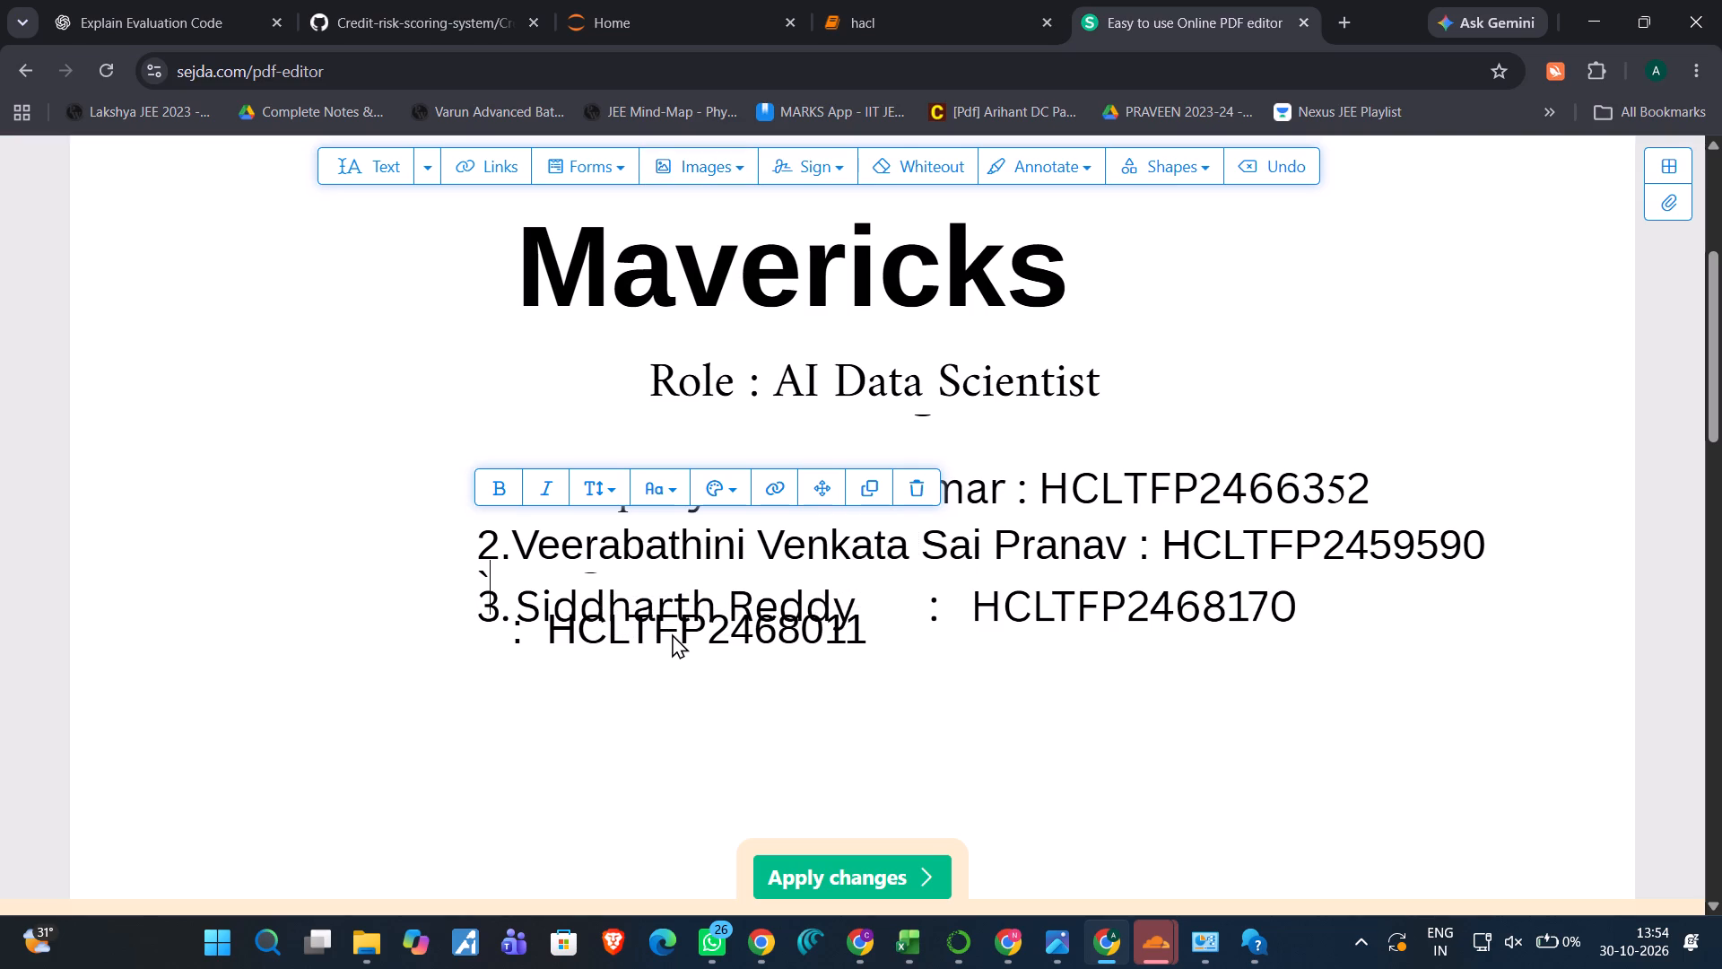
Delete the leftover old HCLTFP ID and its colon, which wrapped below the second member's line.
left_click(715, 603)
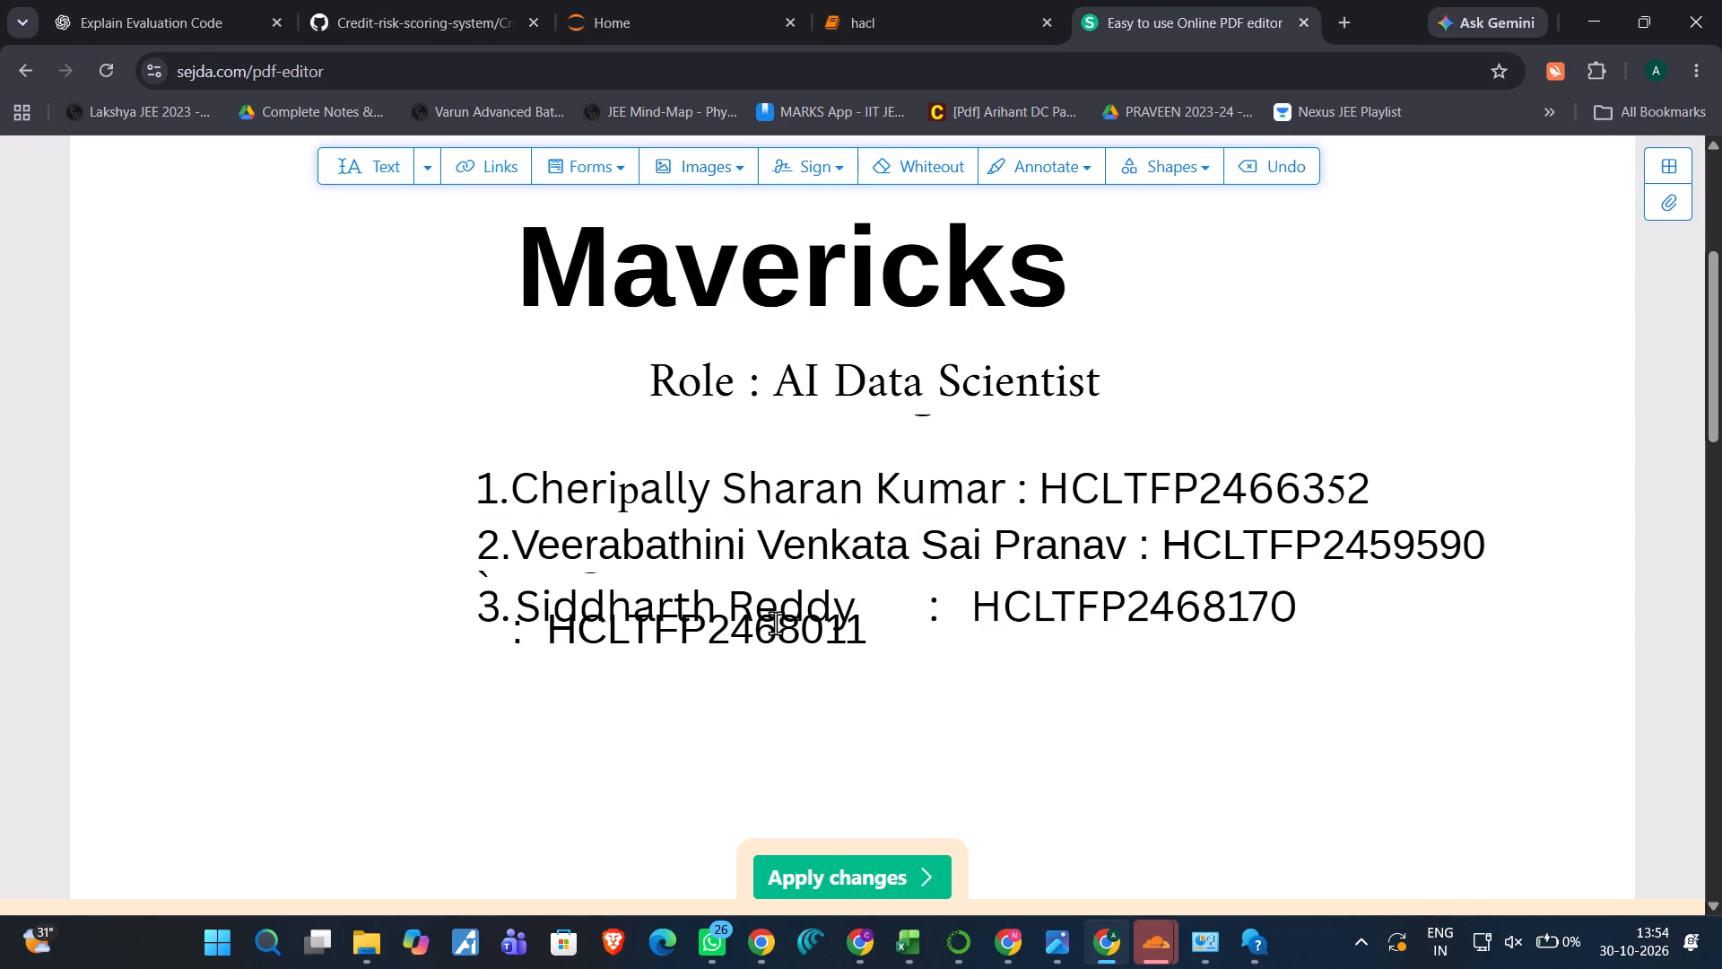
left_click(775, 623)
left_click(817, 634)
left_click(796, 621)
left_click(357, 166)
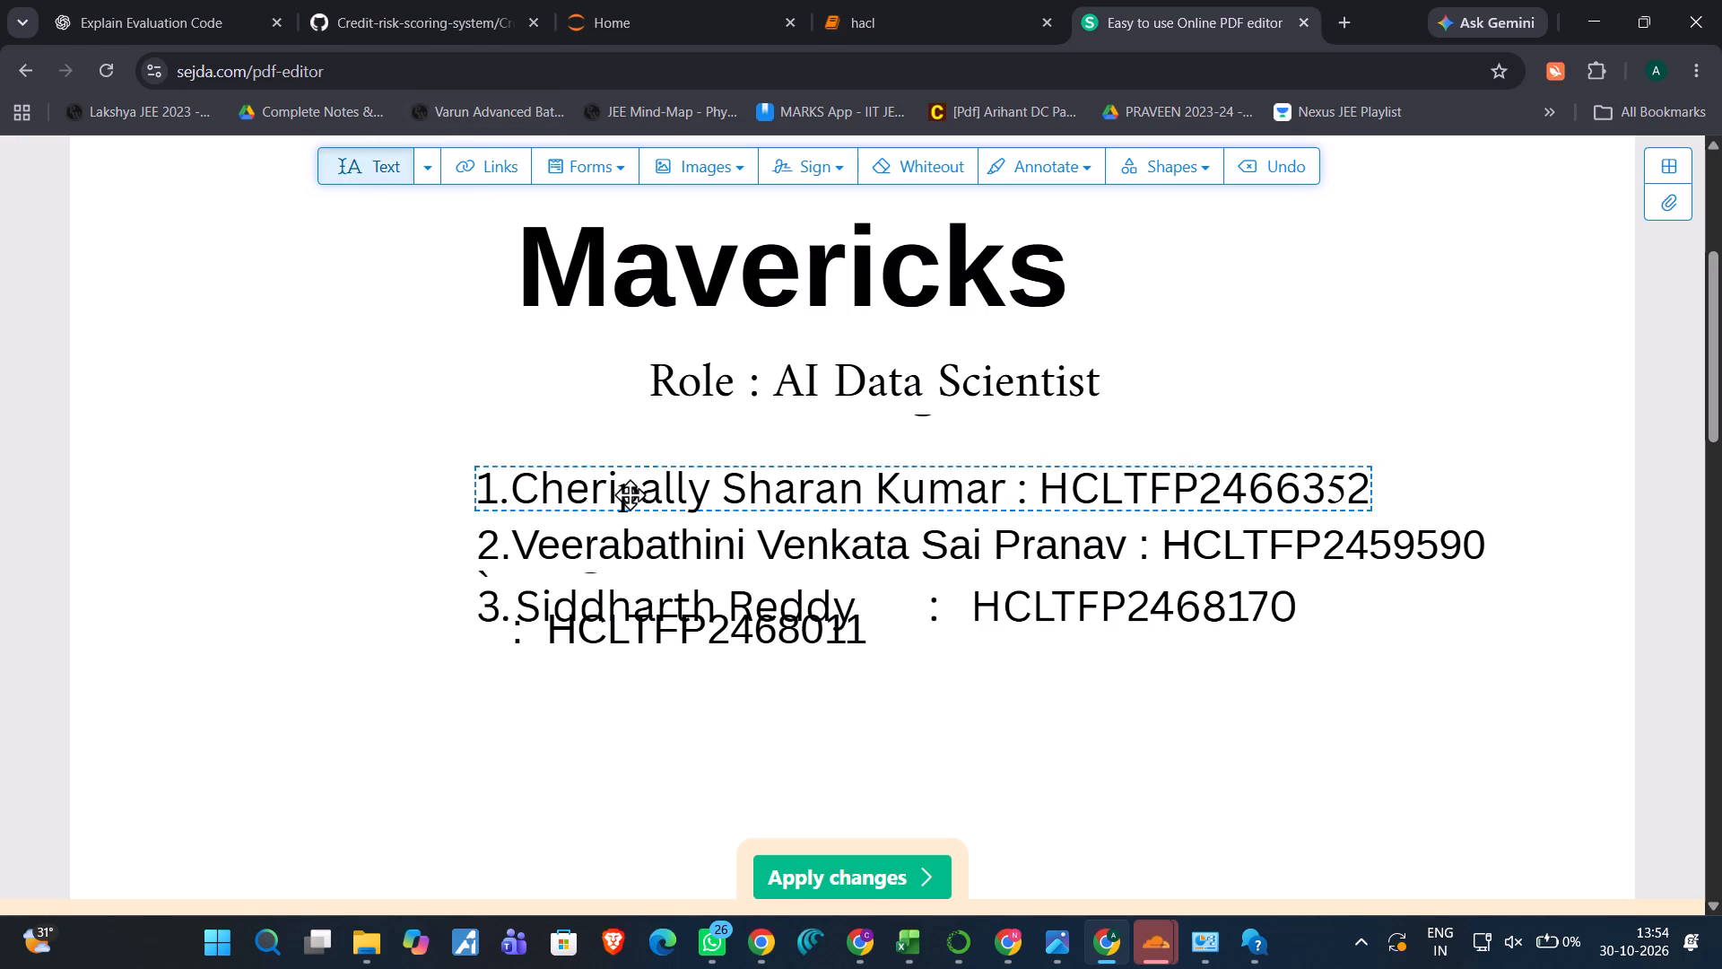
left_click(664, 626)
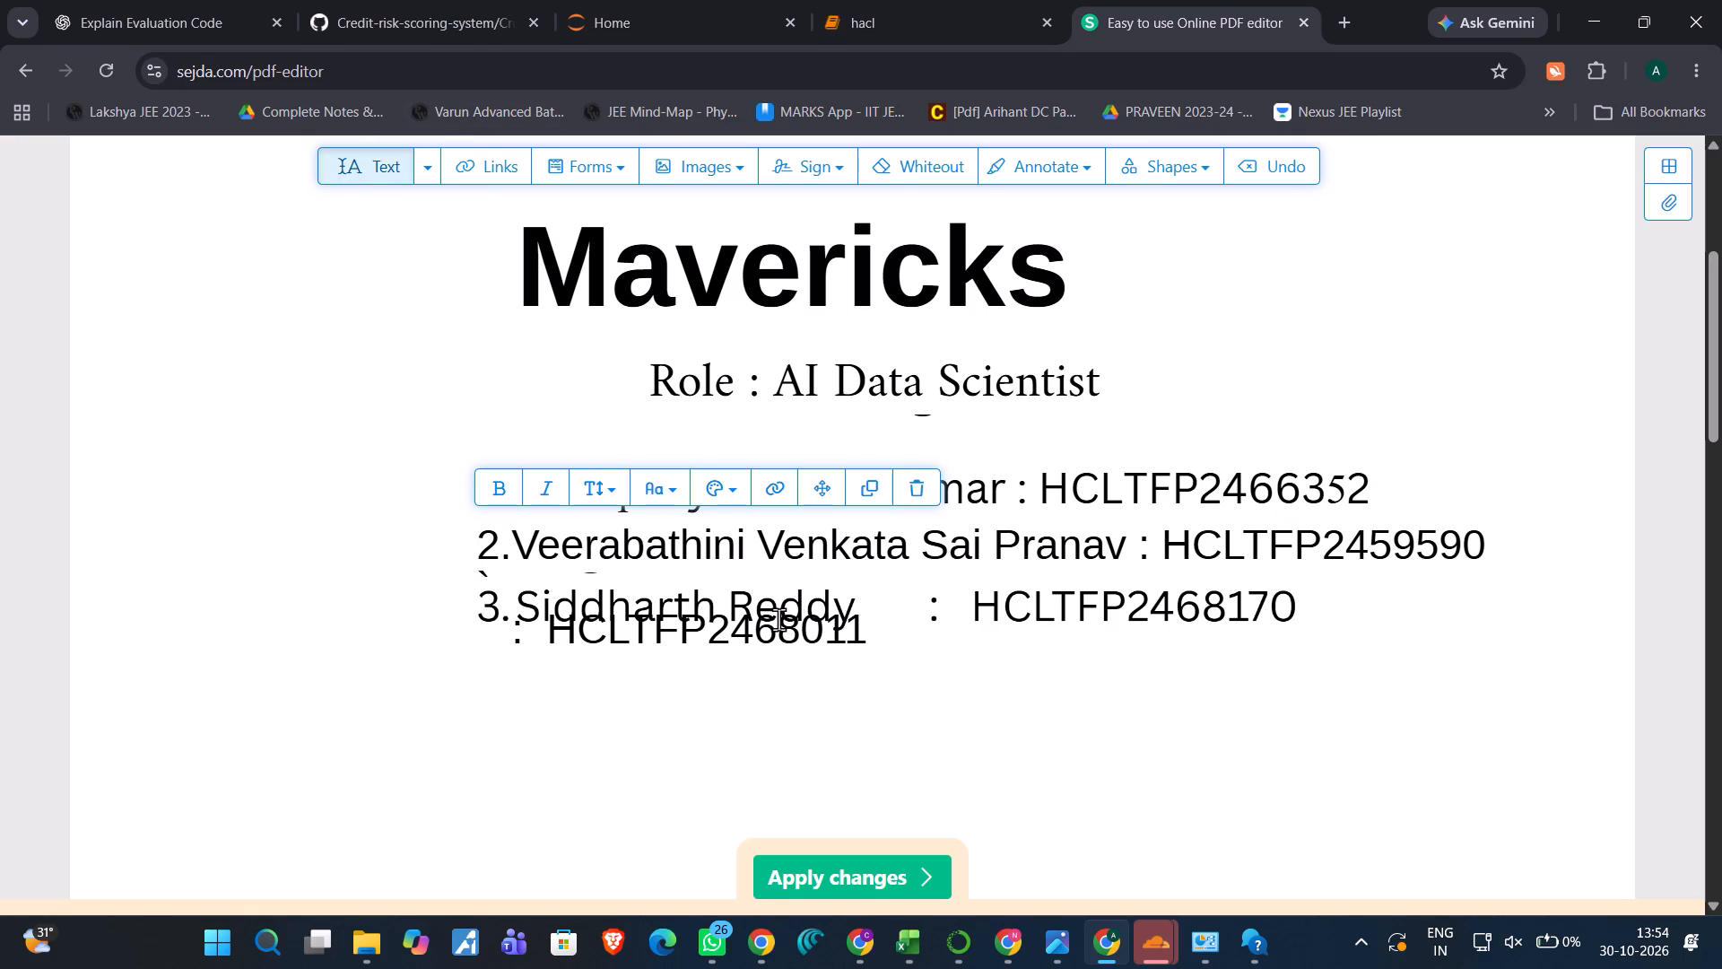
left_click(778, 619)
key("Right")
key("Right")
key("Right")
key("Right")
key("BackSpace")
key("BackSpace")
key("BackSpace")
key("BackSpace")
key("BackSpace")
key("BackSpace")
key("BackSpace")
key("BackSpace")
key("BackSpace")
key("BackSpace")
key("BackSpace")
key("BackSpace")
key("BackSpace")
key("BackSpace")
key("BackSpace")
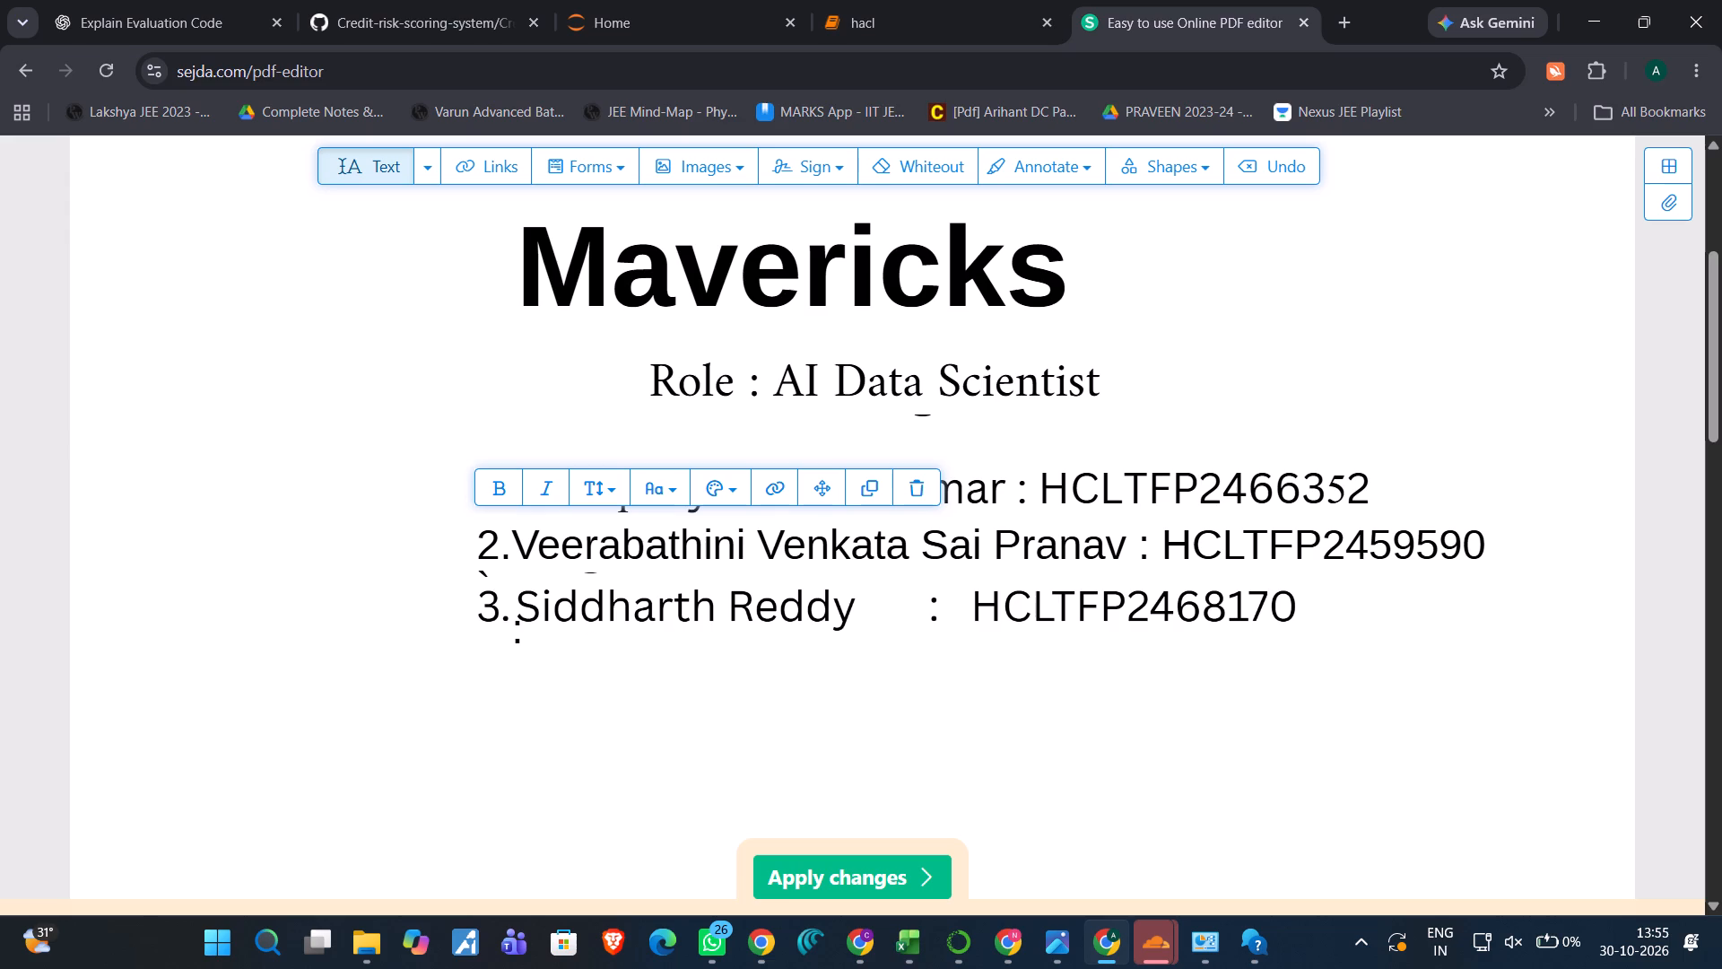
key("BackSpace")
Clear the stray backtick and the HCLTFP ID from the end of the second member's line, and paste the copied ID again.
left_click(717, 622)
key("BackSpace")
key("BackSpace")
key("BackSpace")
key("BackSpace")
key("BackSpace")
key("BackSpace")
key("BackSpace")
key("BackSpace")
key("BackSpace")
key("BackSpace")
key("BackSpace")
key("BackSpace")
key("BackSpace")
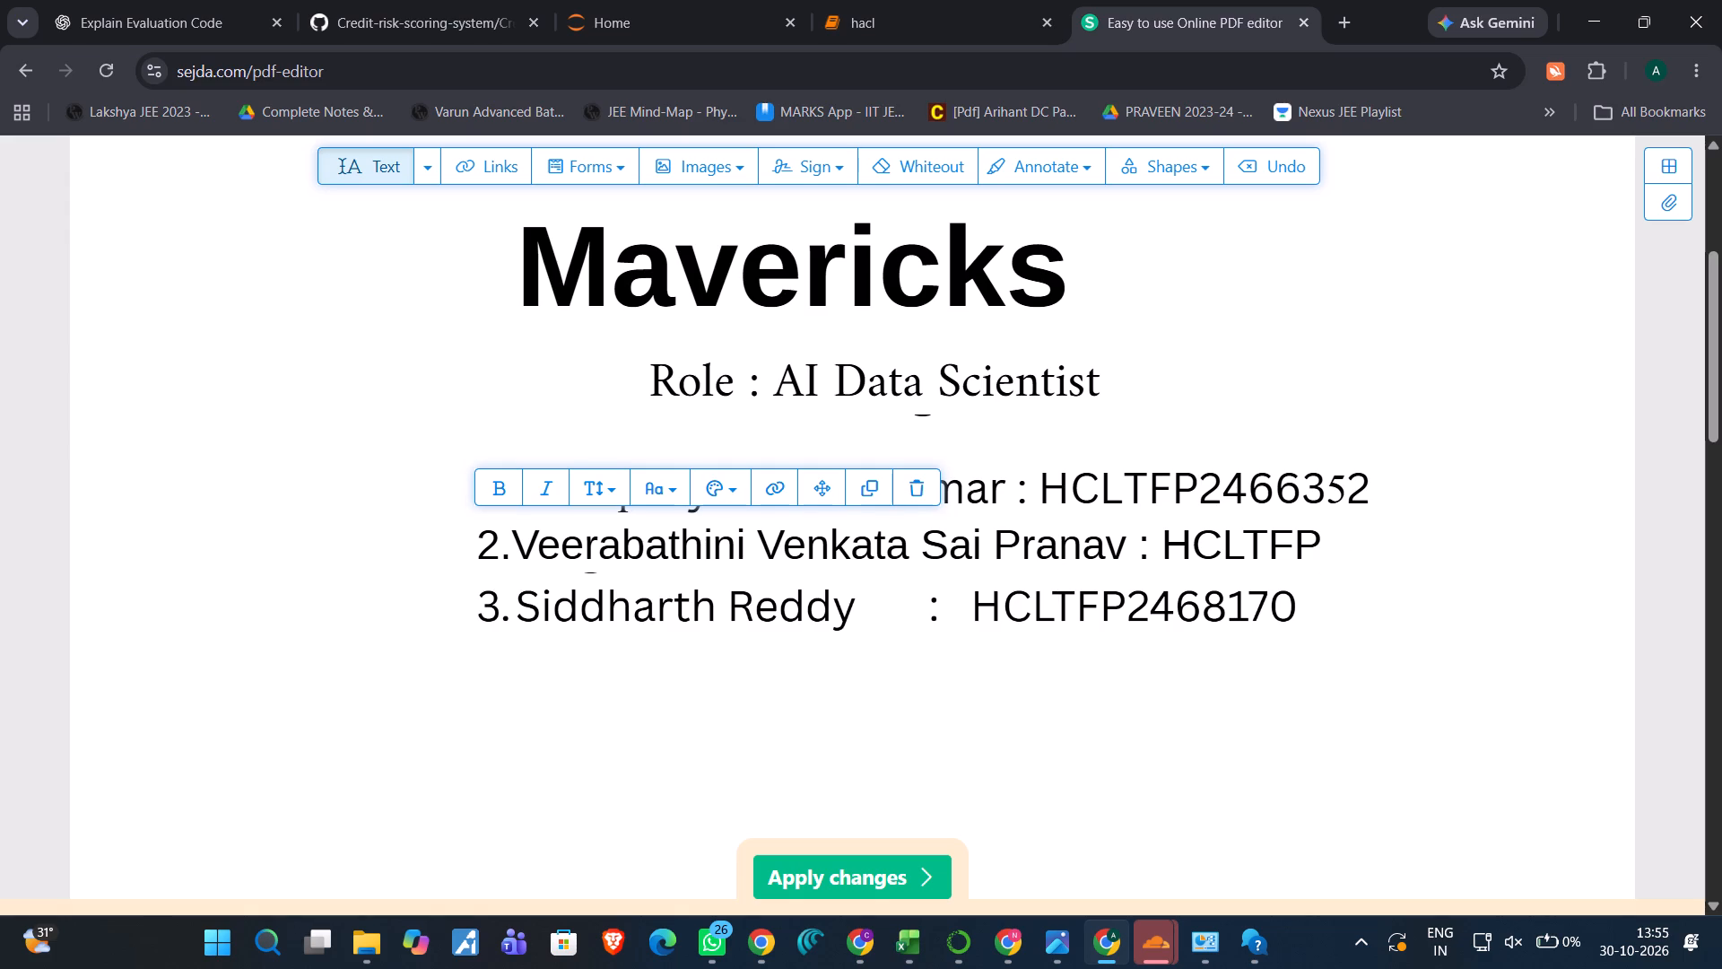
key("BackSpace")
key("BackSpace")
key("BackSpace")
key("BackSpace")
key("BackSpace")
key("BackSpace")
key("ctrl+v")
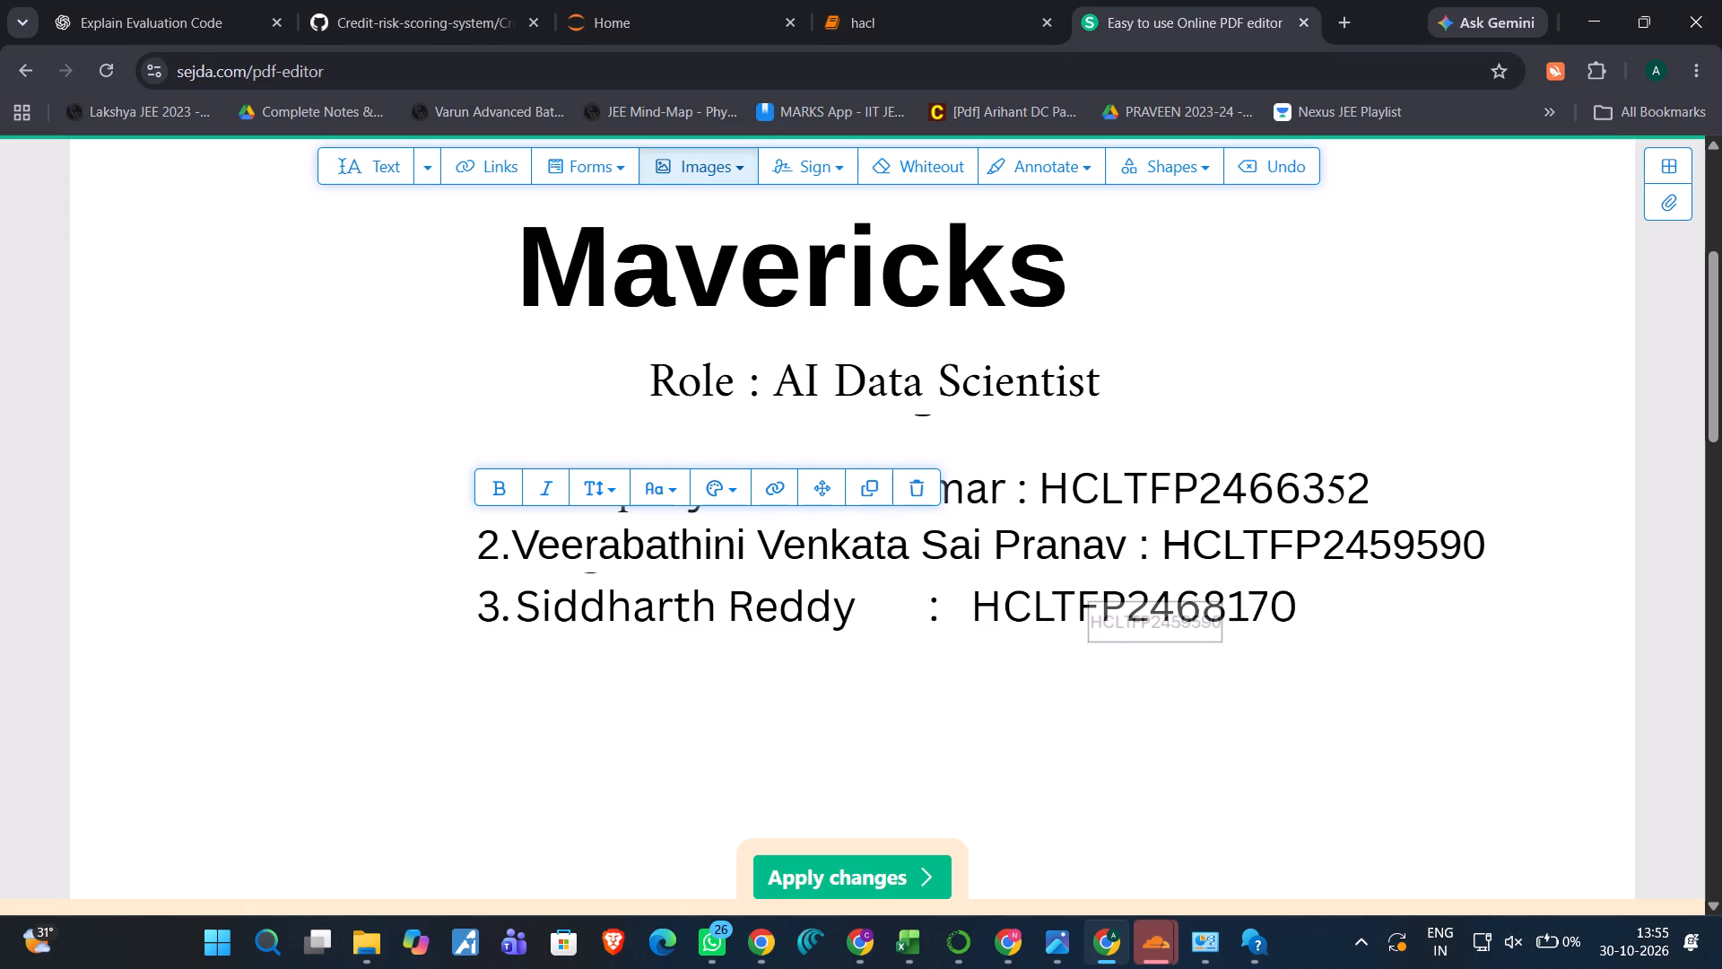
Delete the third member's old name in the Sejda PDF, keeping the leading "3.".
key("Escape")
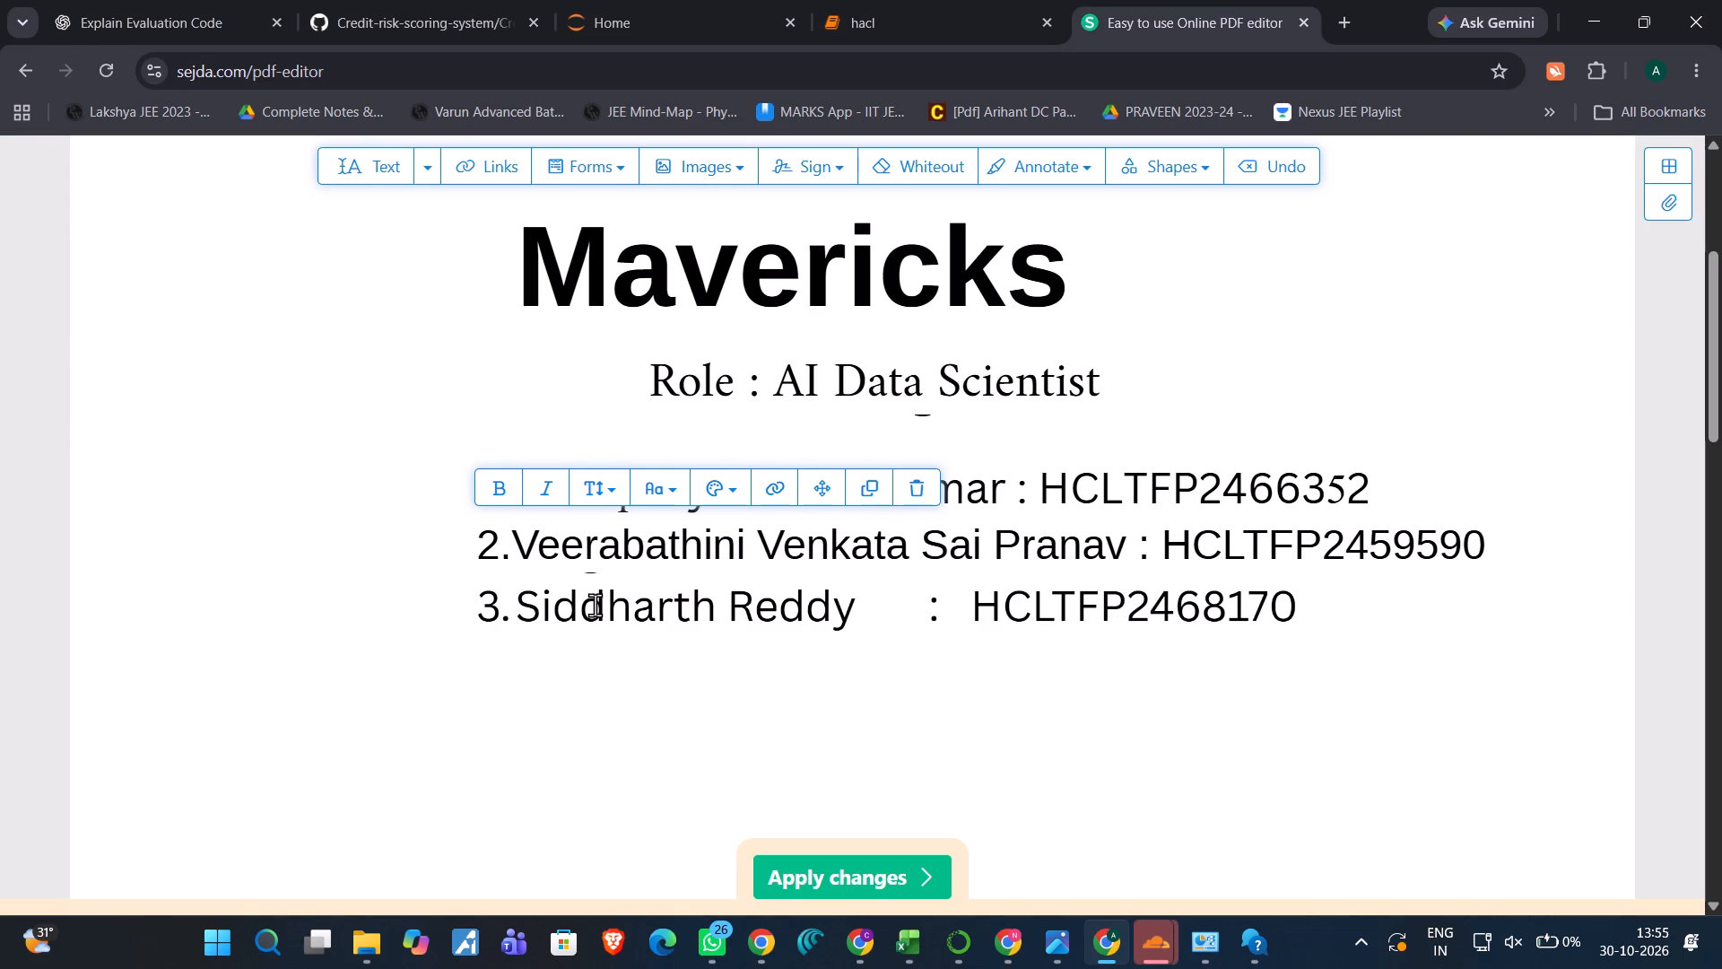
left_click(595, 605)
left_click(595, 605)
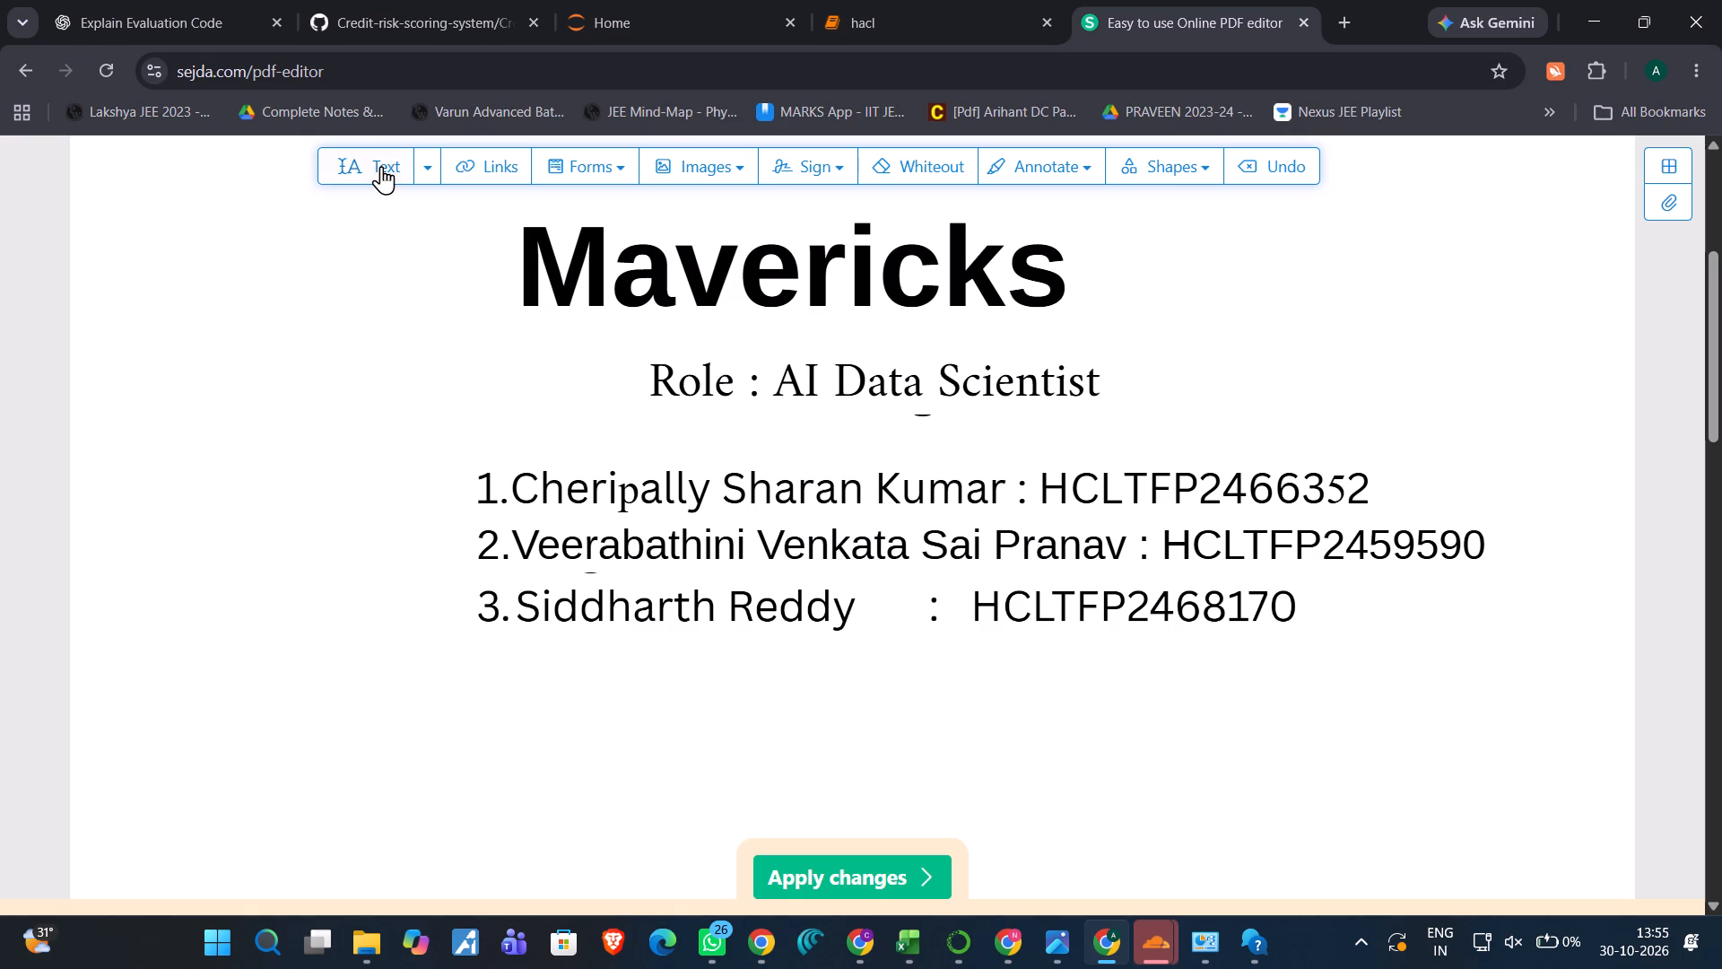
left_click(381, 166)
left_click(603, 619)
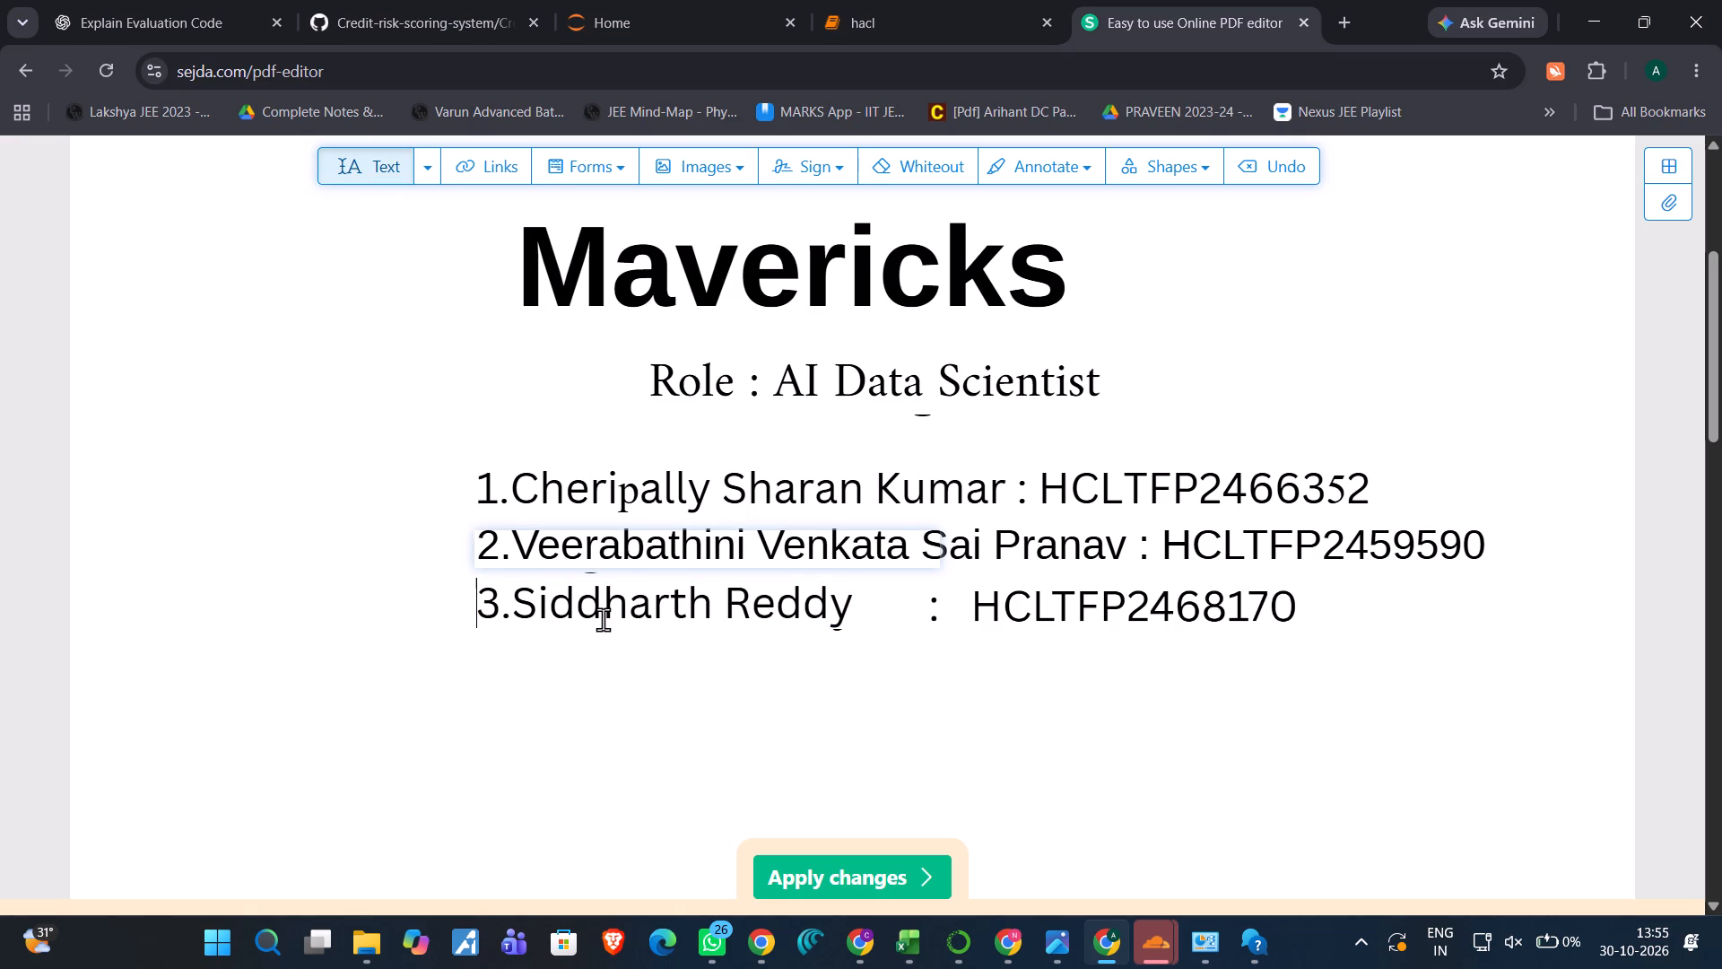
key("Right")
key("Right")
key("Right")
key("Right")
key("Right")
key("Right")
key("Right")
key("Right")
key("Right")
key("Right")
key("Right")
key("Right")
key("Right")
key("Right")
key("Right")
key("Right")
key("Right")
key("BackSpace")
key("BackSpace")
key("BackSpace")
key("BackSpace")
key("BackSpace")
key("BackSpace")
key("BackSpace")
key("BackSpace")
key("BackSpace")
key("BackSpace")
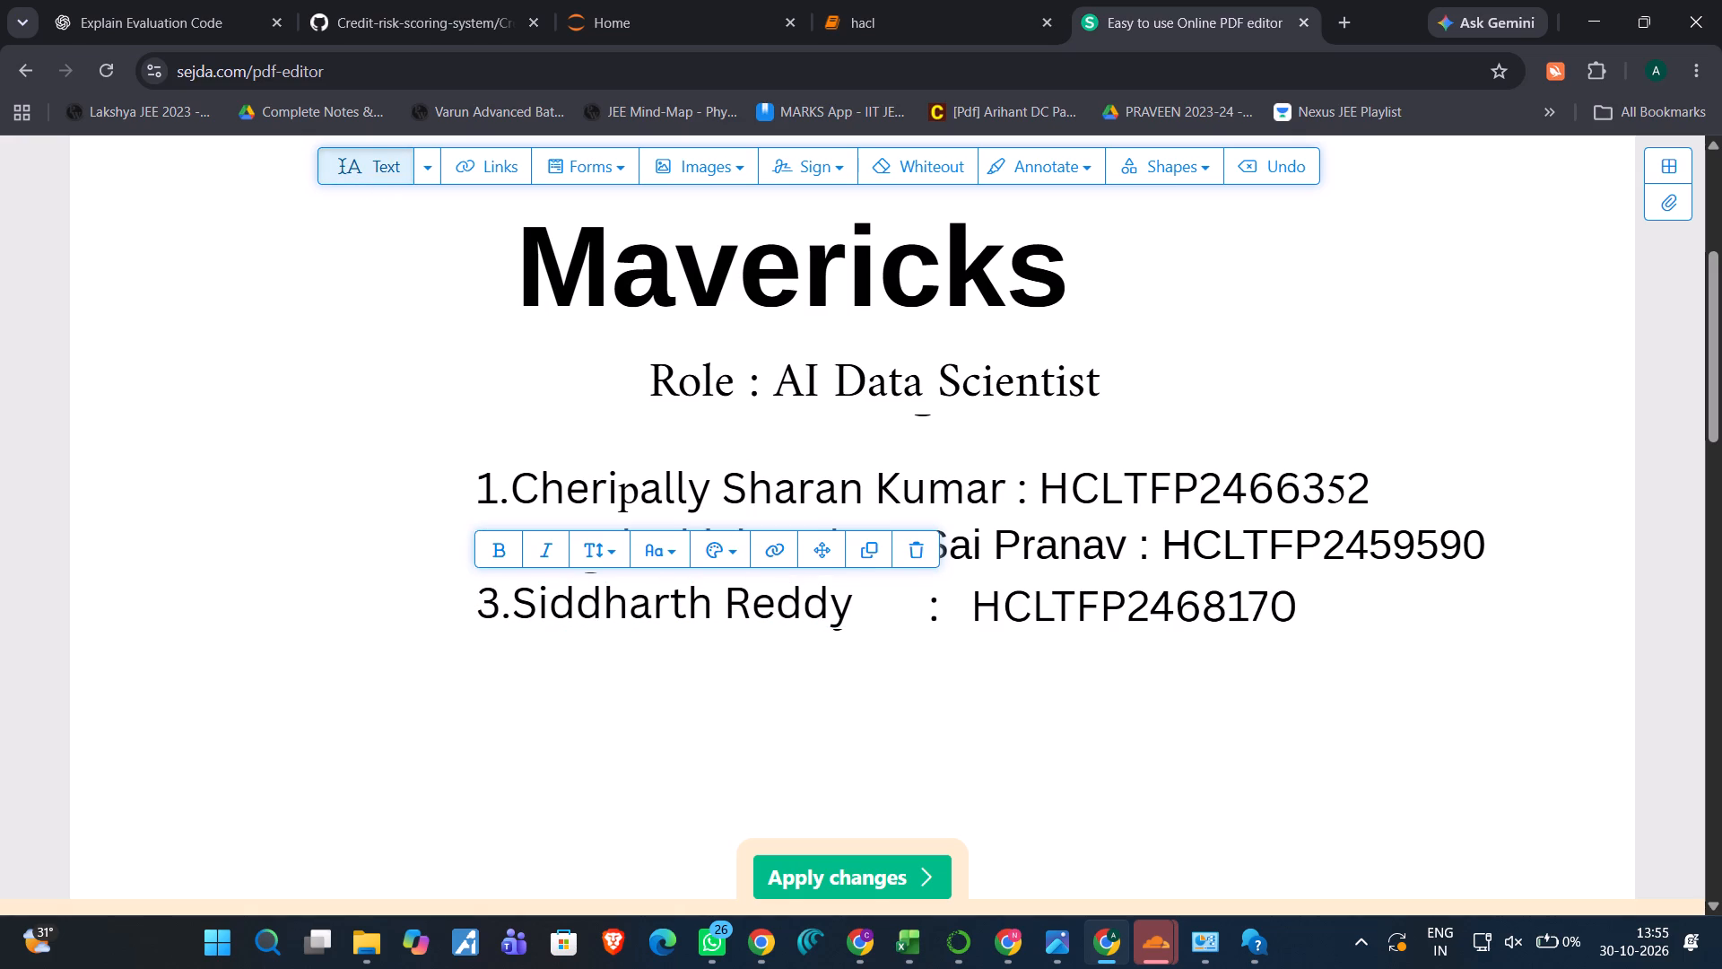
key("BackSpace")
key("BackSpace")
key("BackSpace")
key("BackSpace")
key("BackSpace")
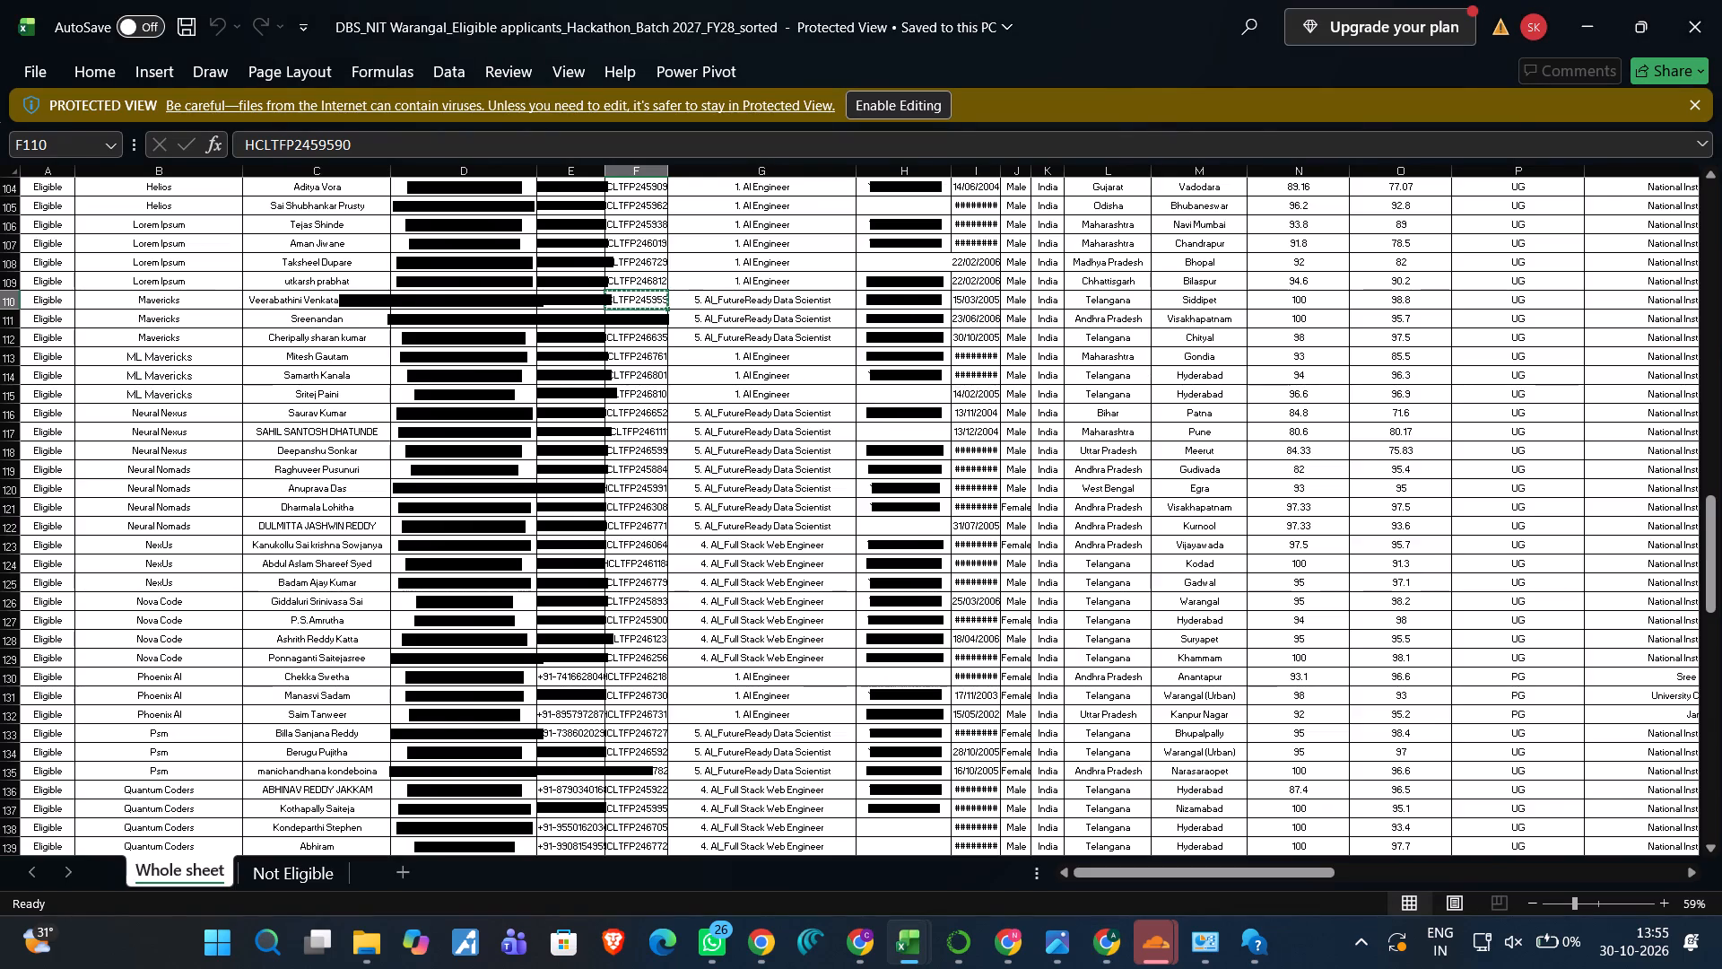
Copy the member's name from row 111 in Excel and paste it after "3." in the Sejda PDF.
left_click(309, 325)
key("ctrl+c")
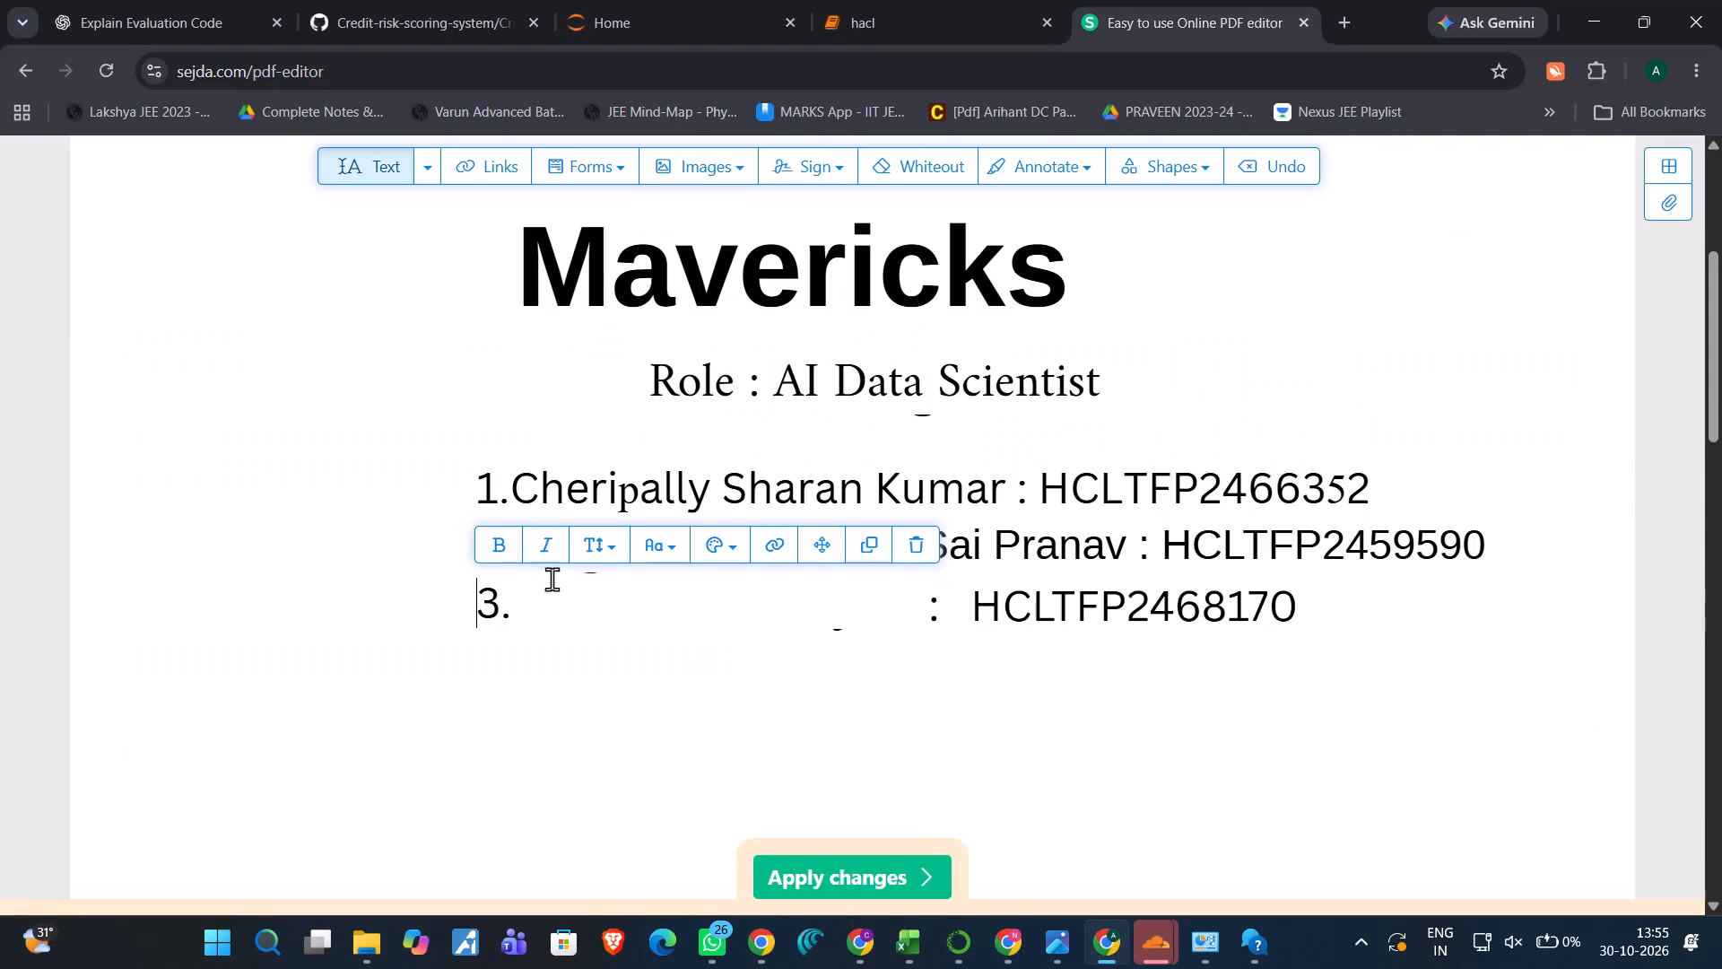
left_click(510, 597)
key("ctrl+v")
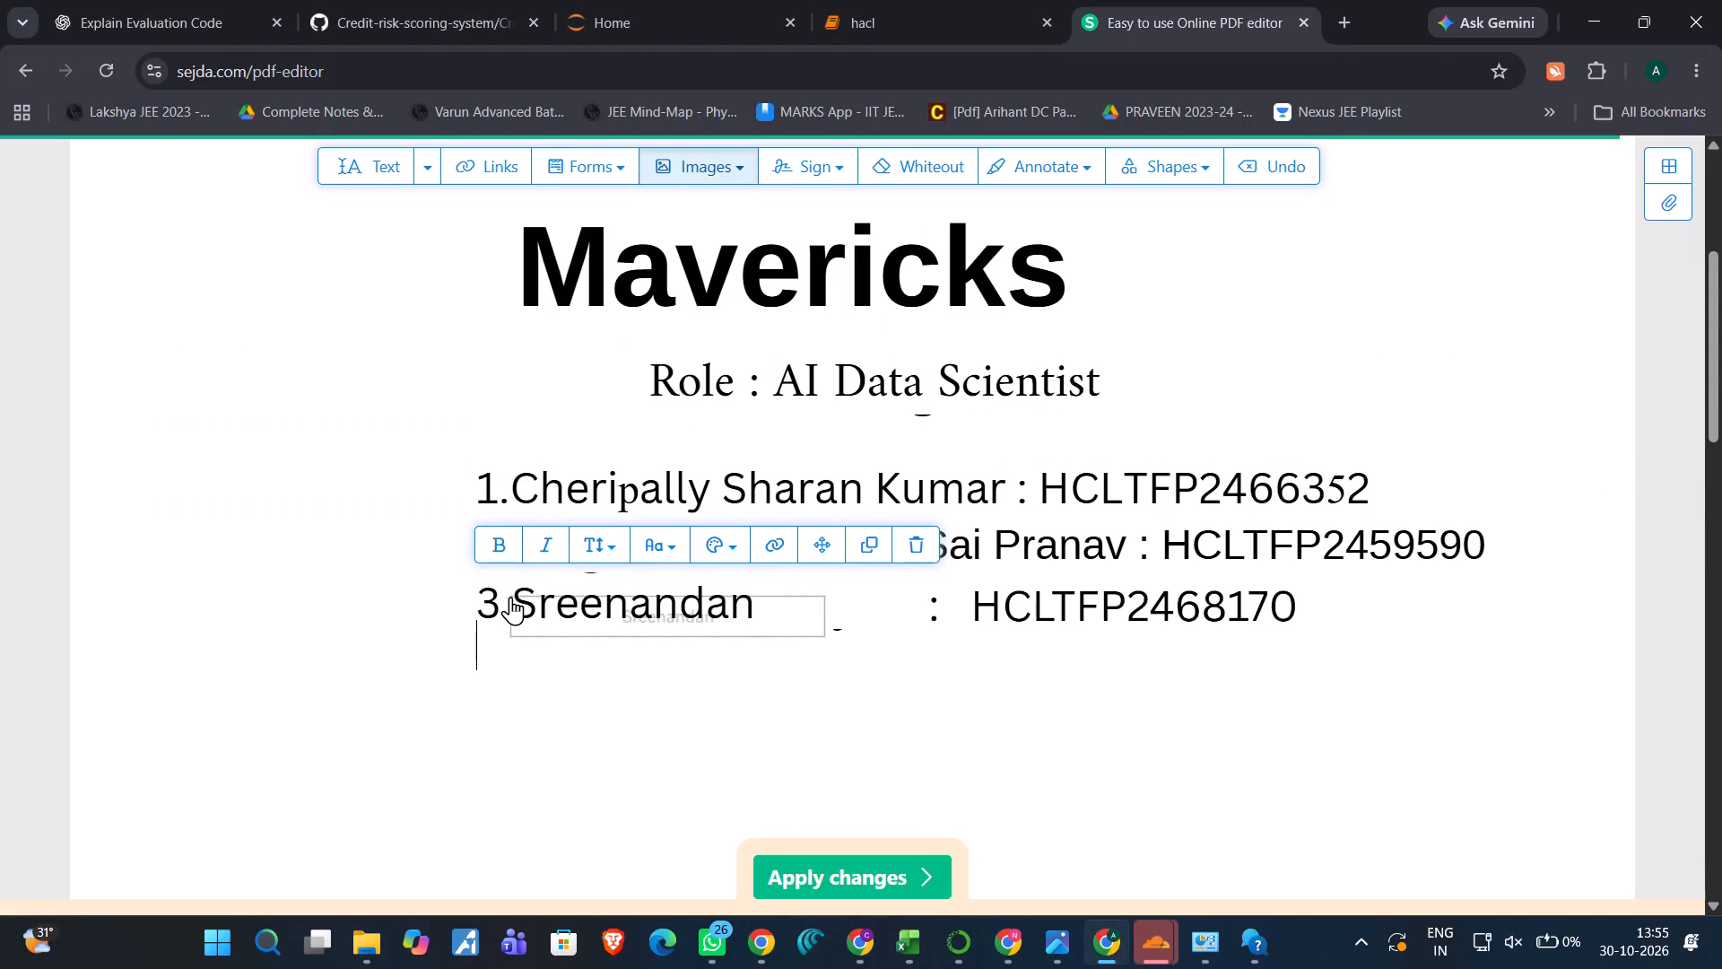
key("Escape")
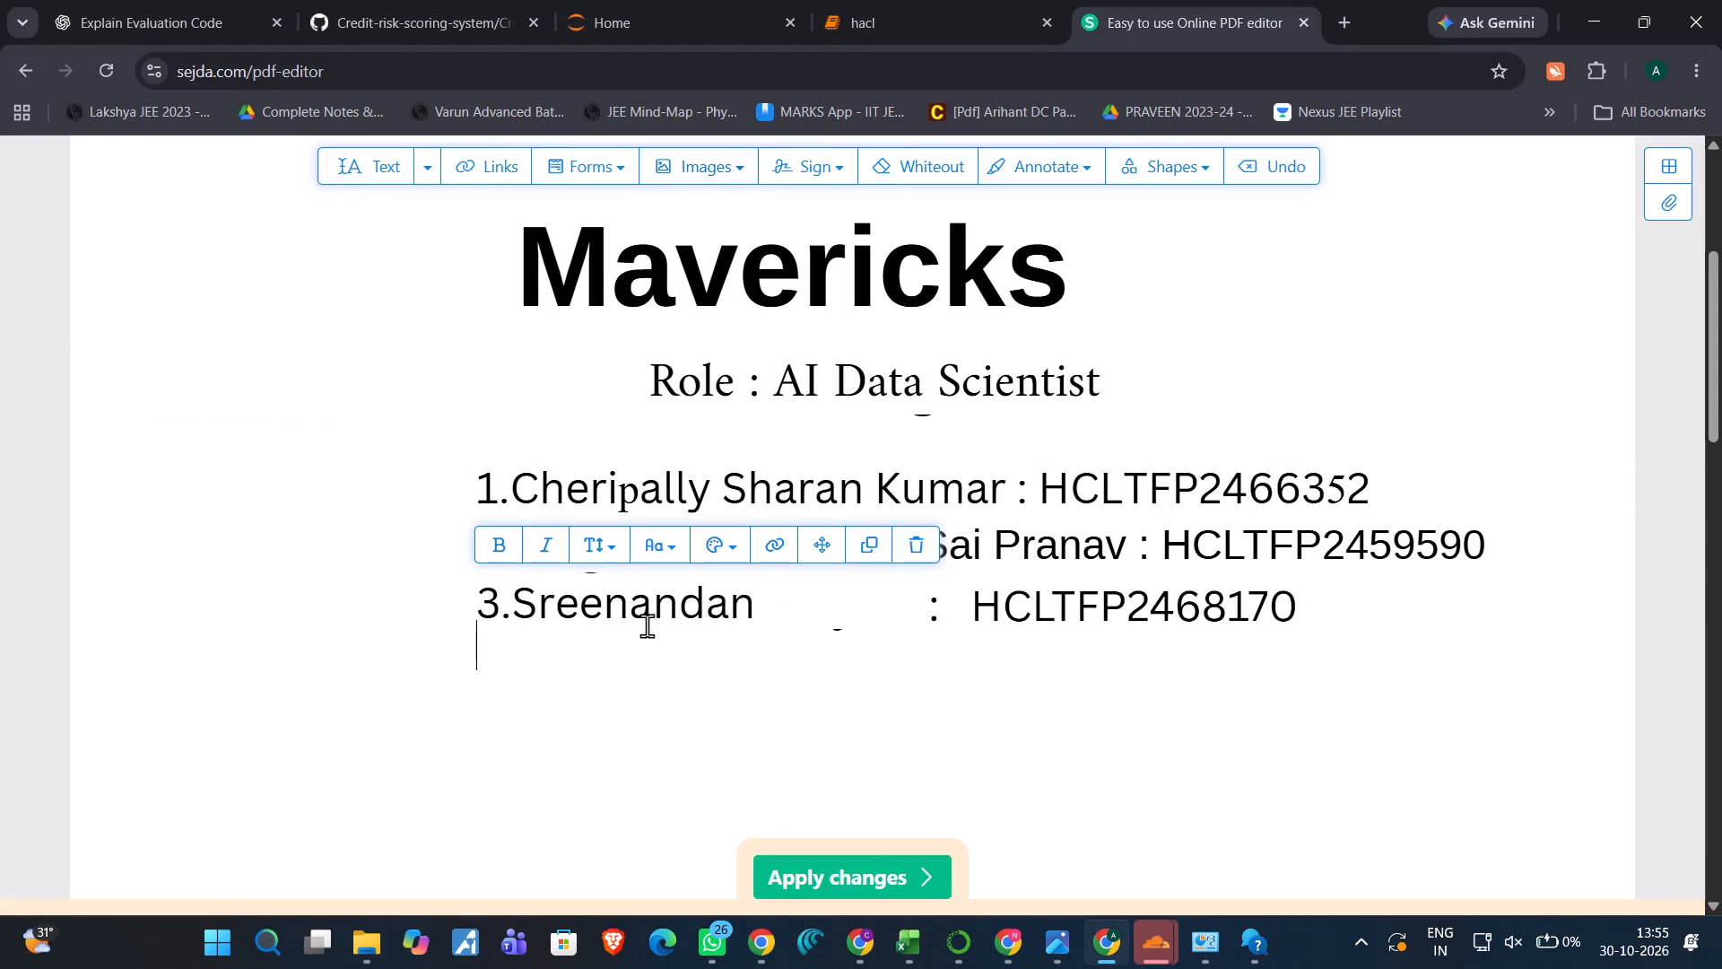
Copy the third member's HCLTFP ID from row 111 in Excel.
left_click(1039, 618)
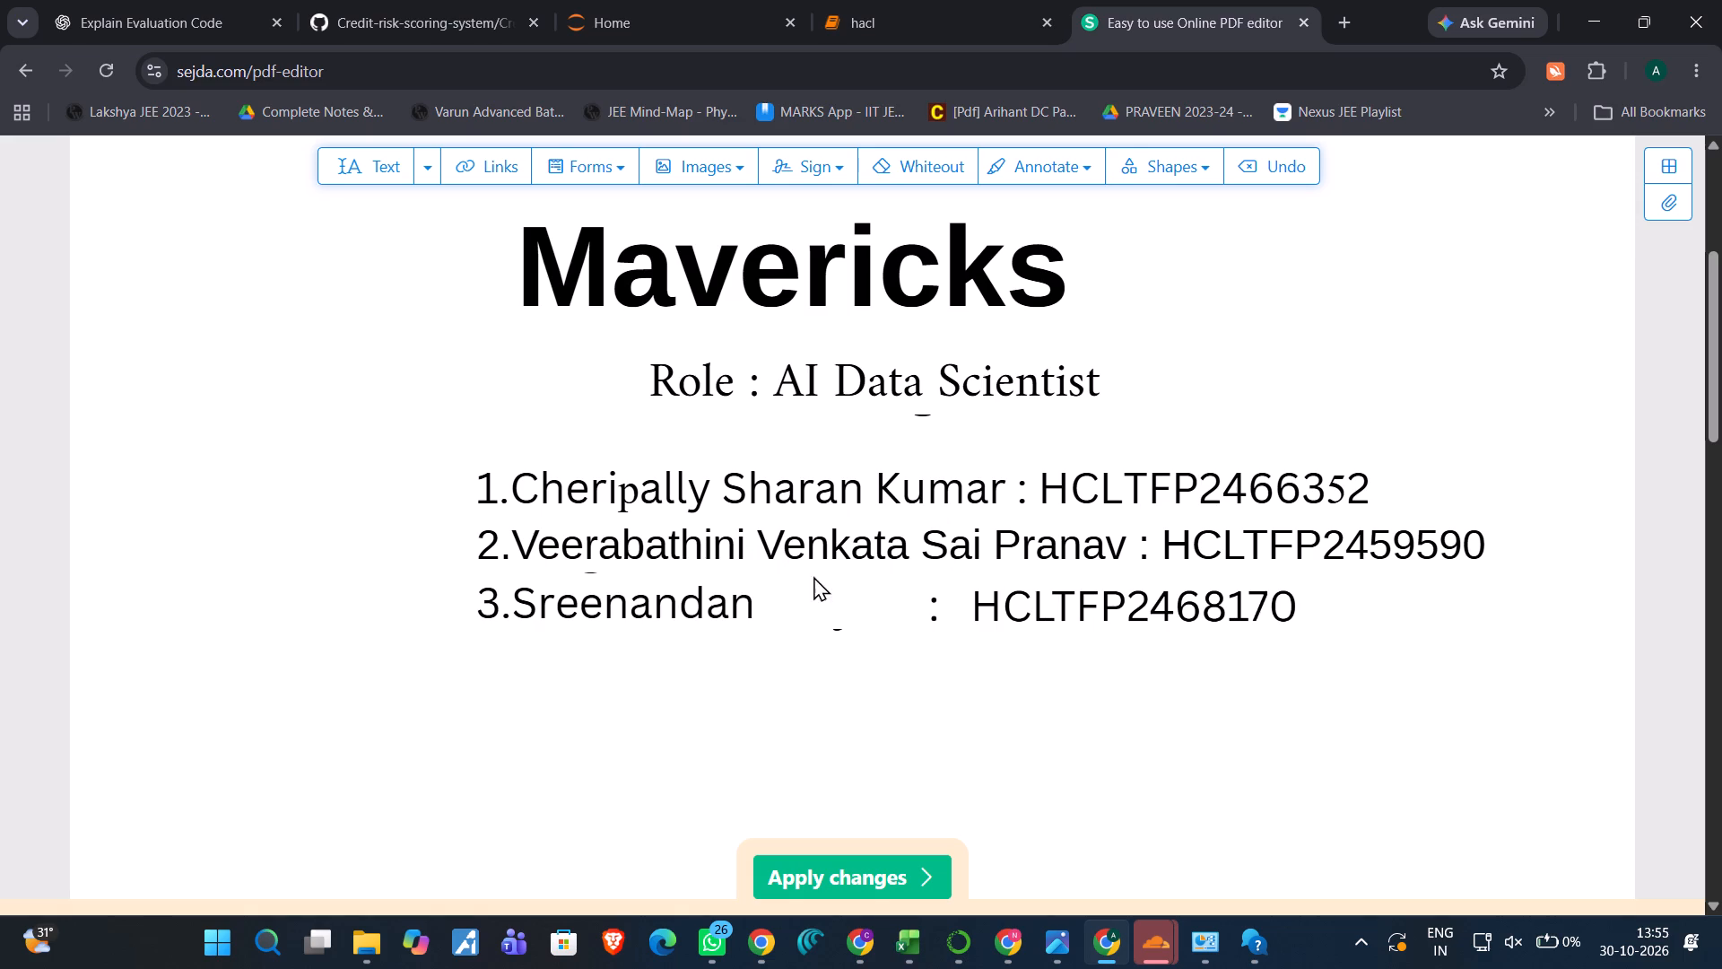
left_click(726, 603)
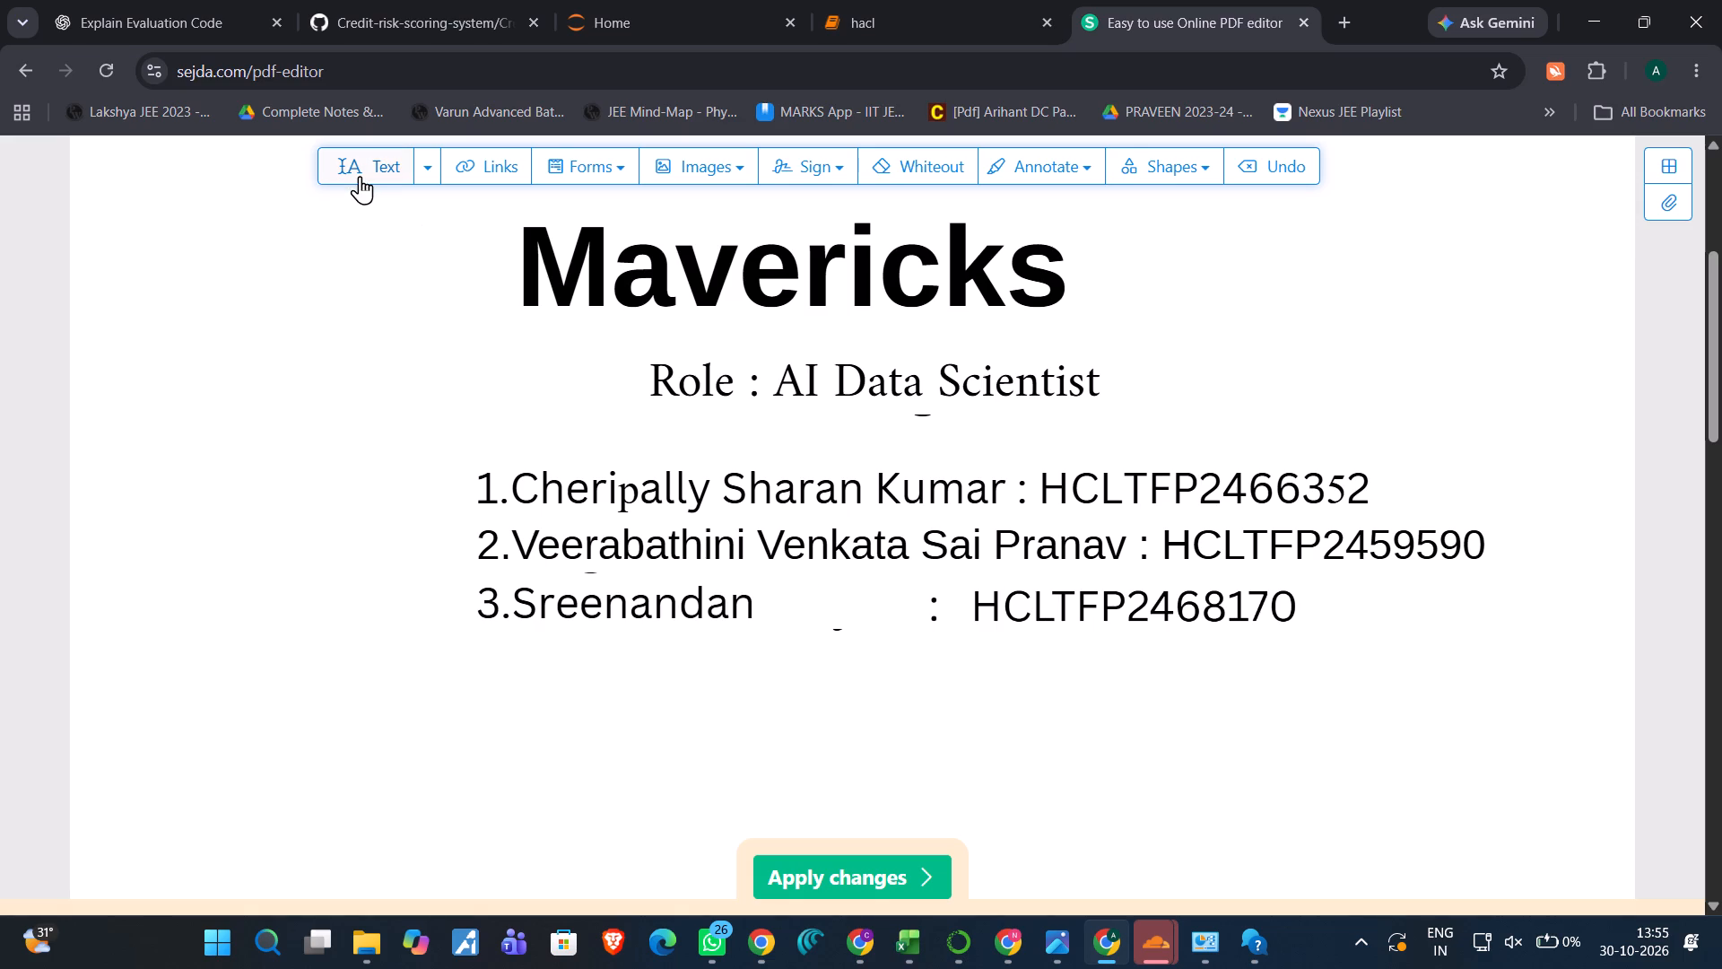
left_click(365, 171)
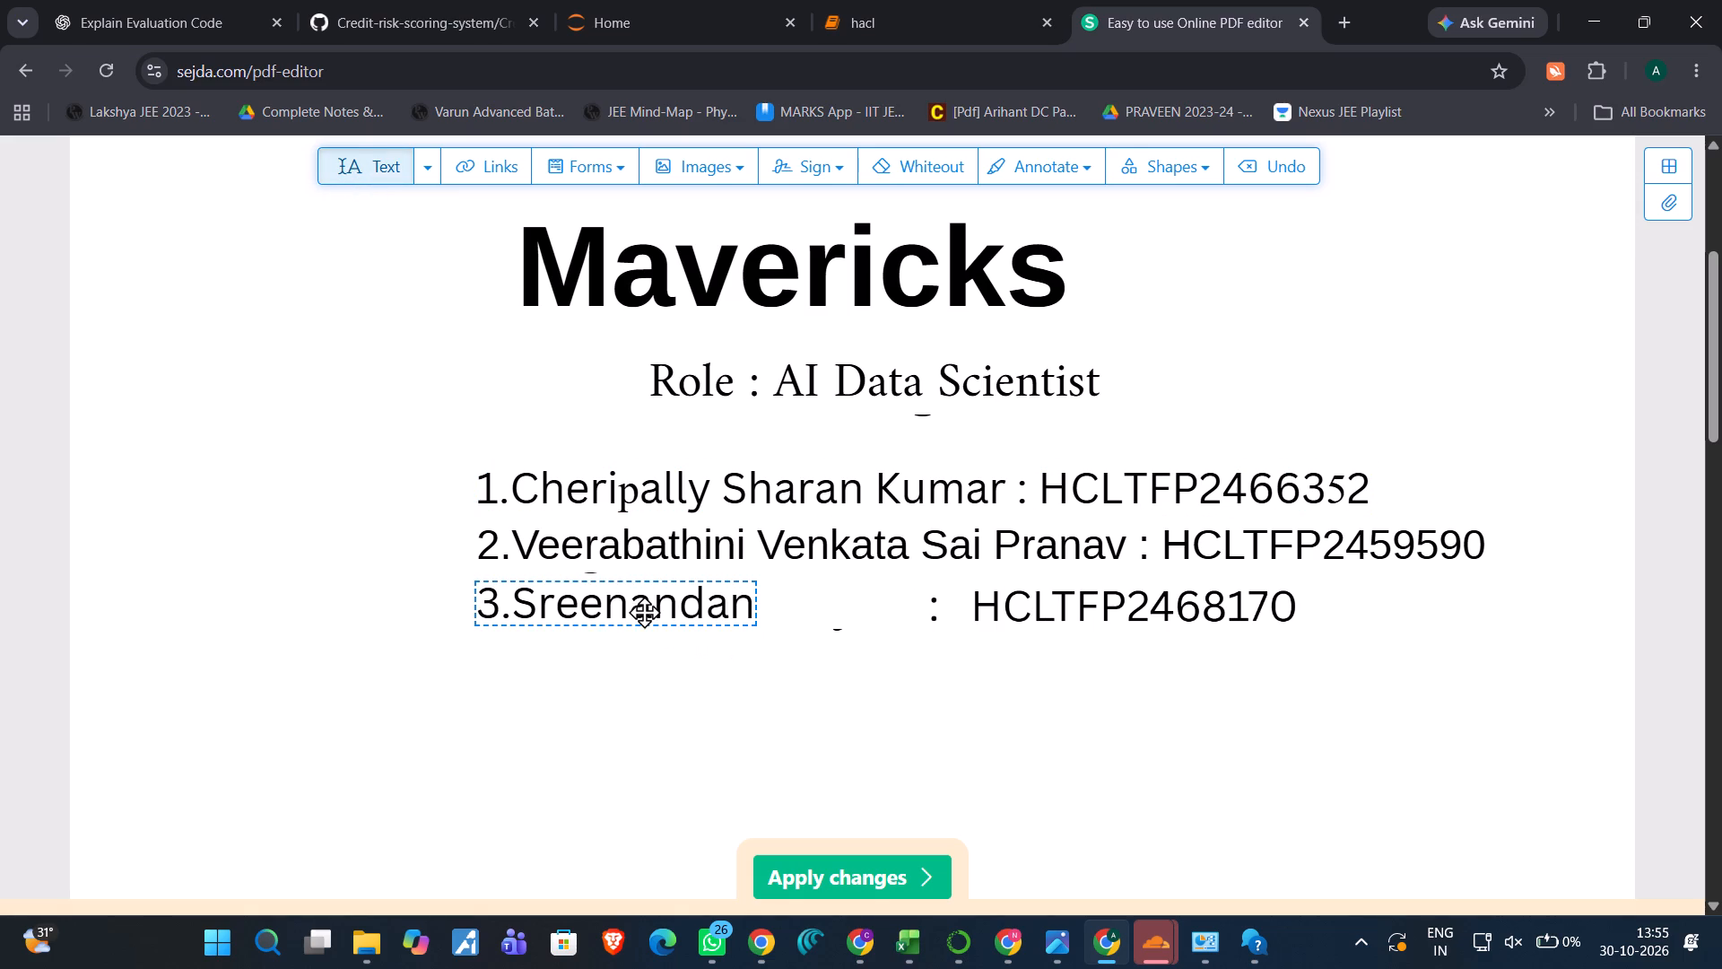
left_click(549, 609)
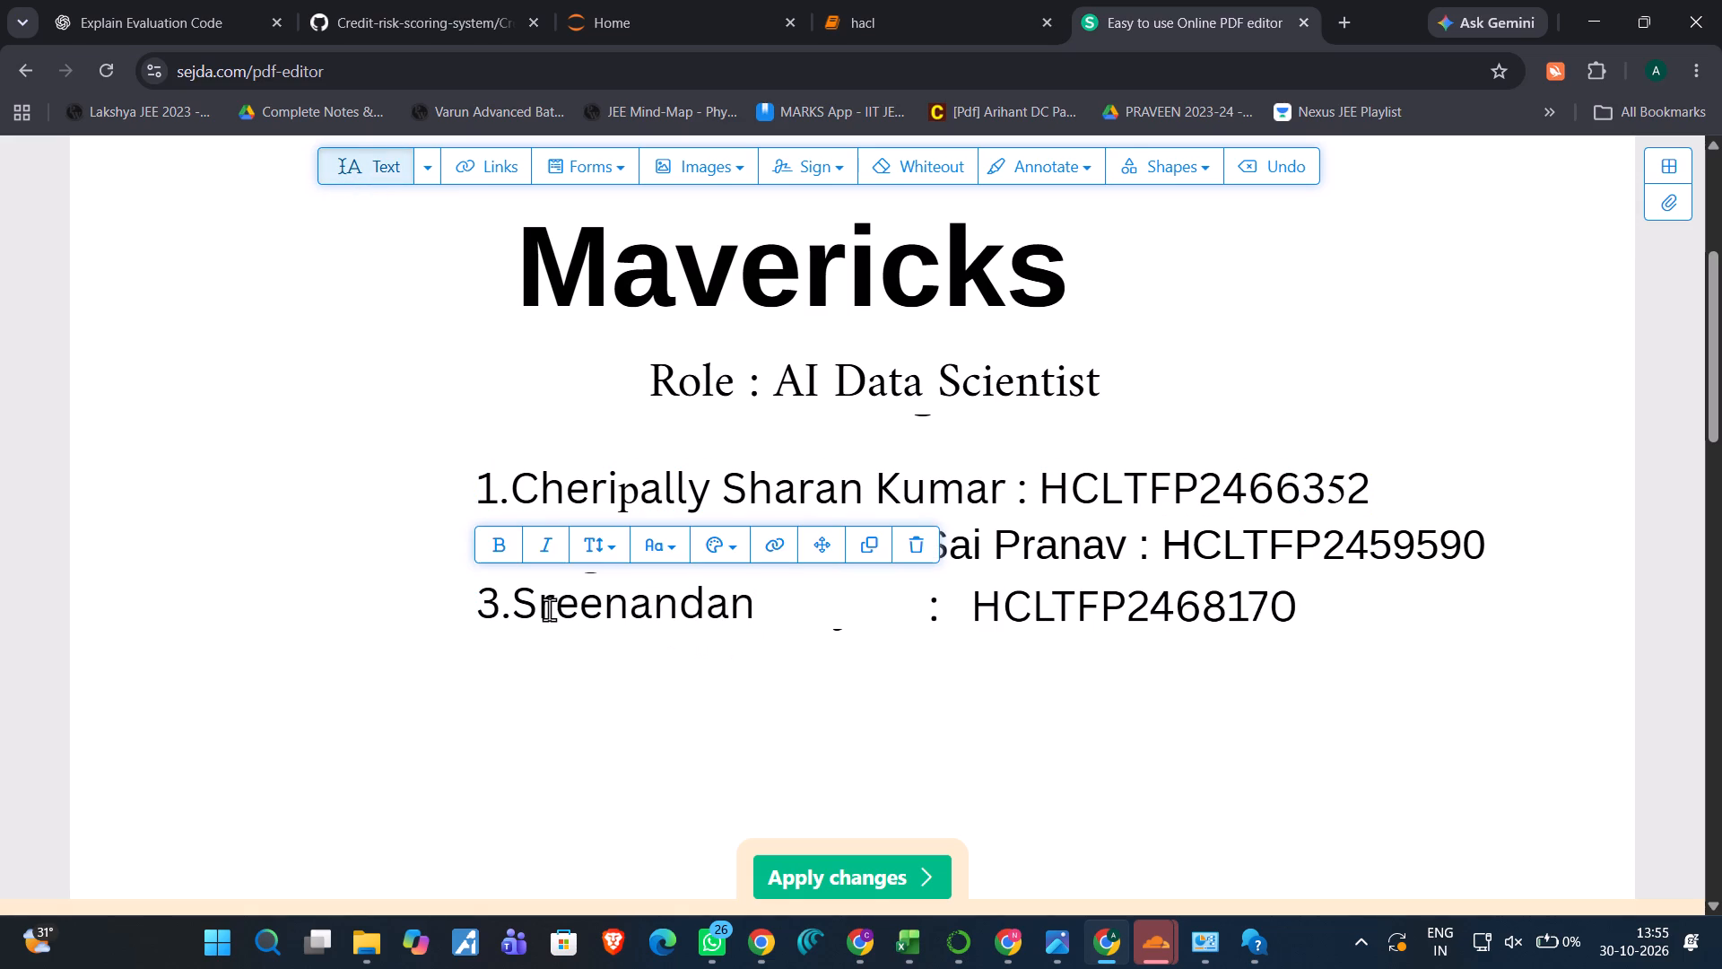
left_click(1140, 616)
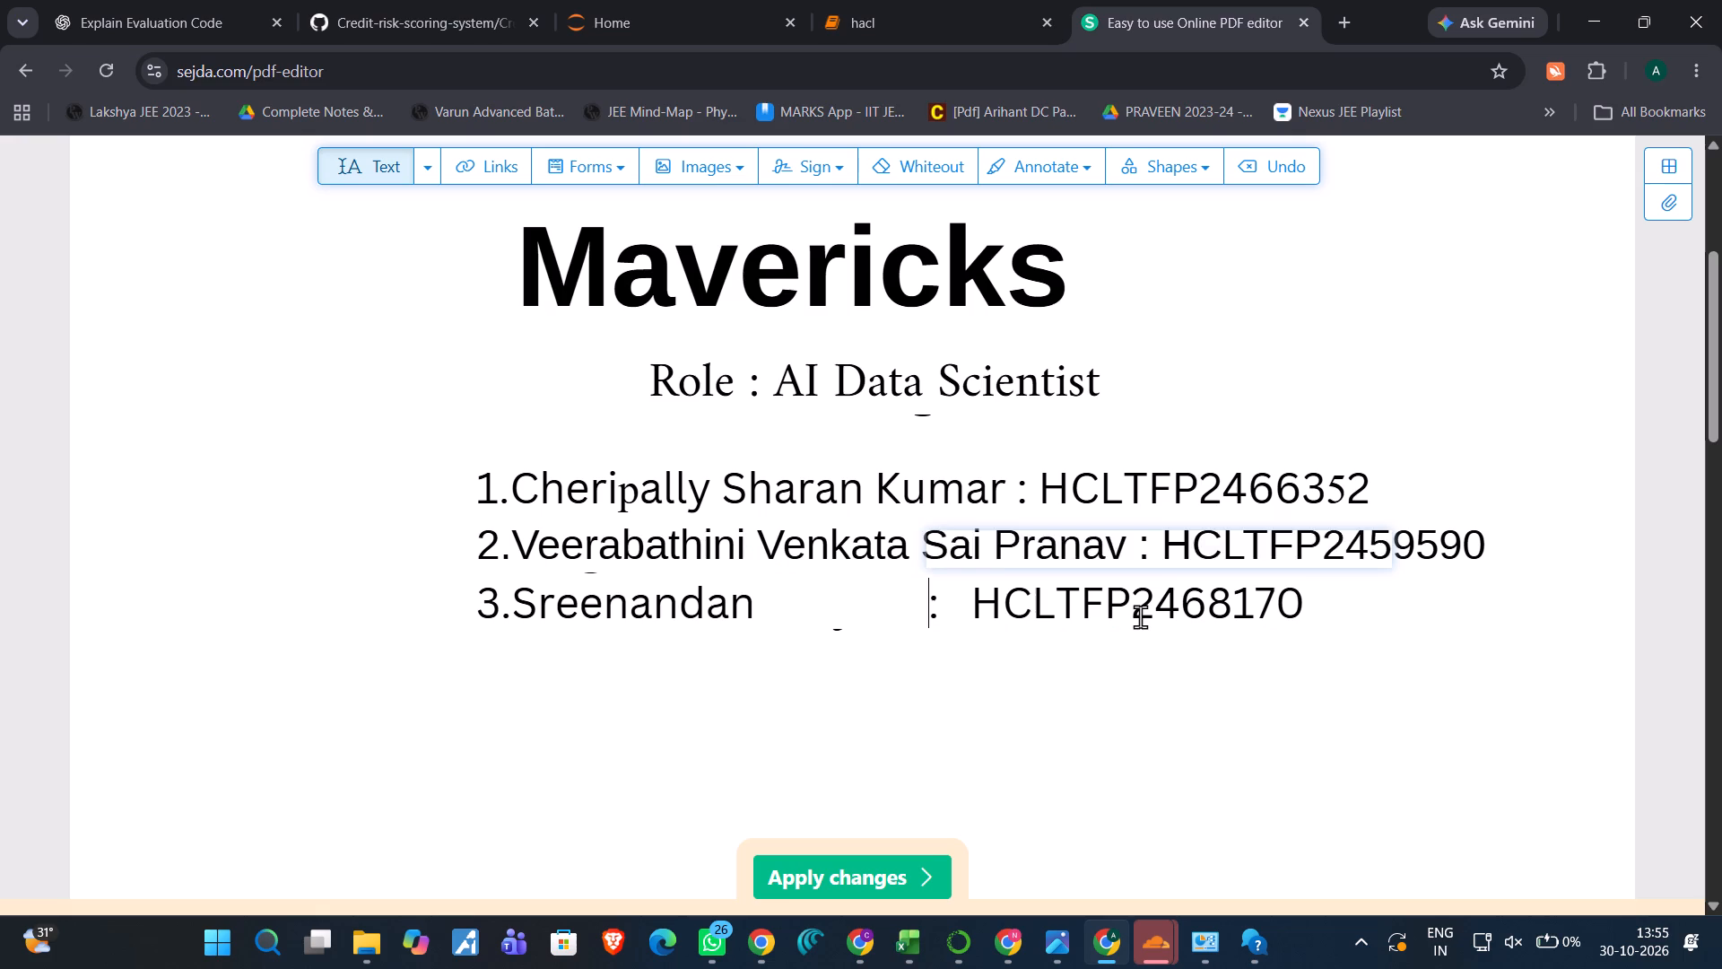
left_click(1300, 600)
left_click_drag(1300, 600, 1049, 597)
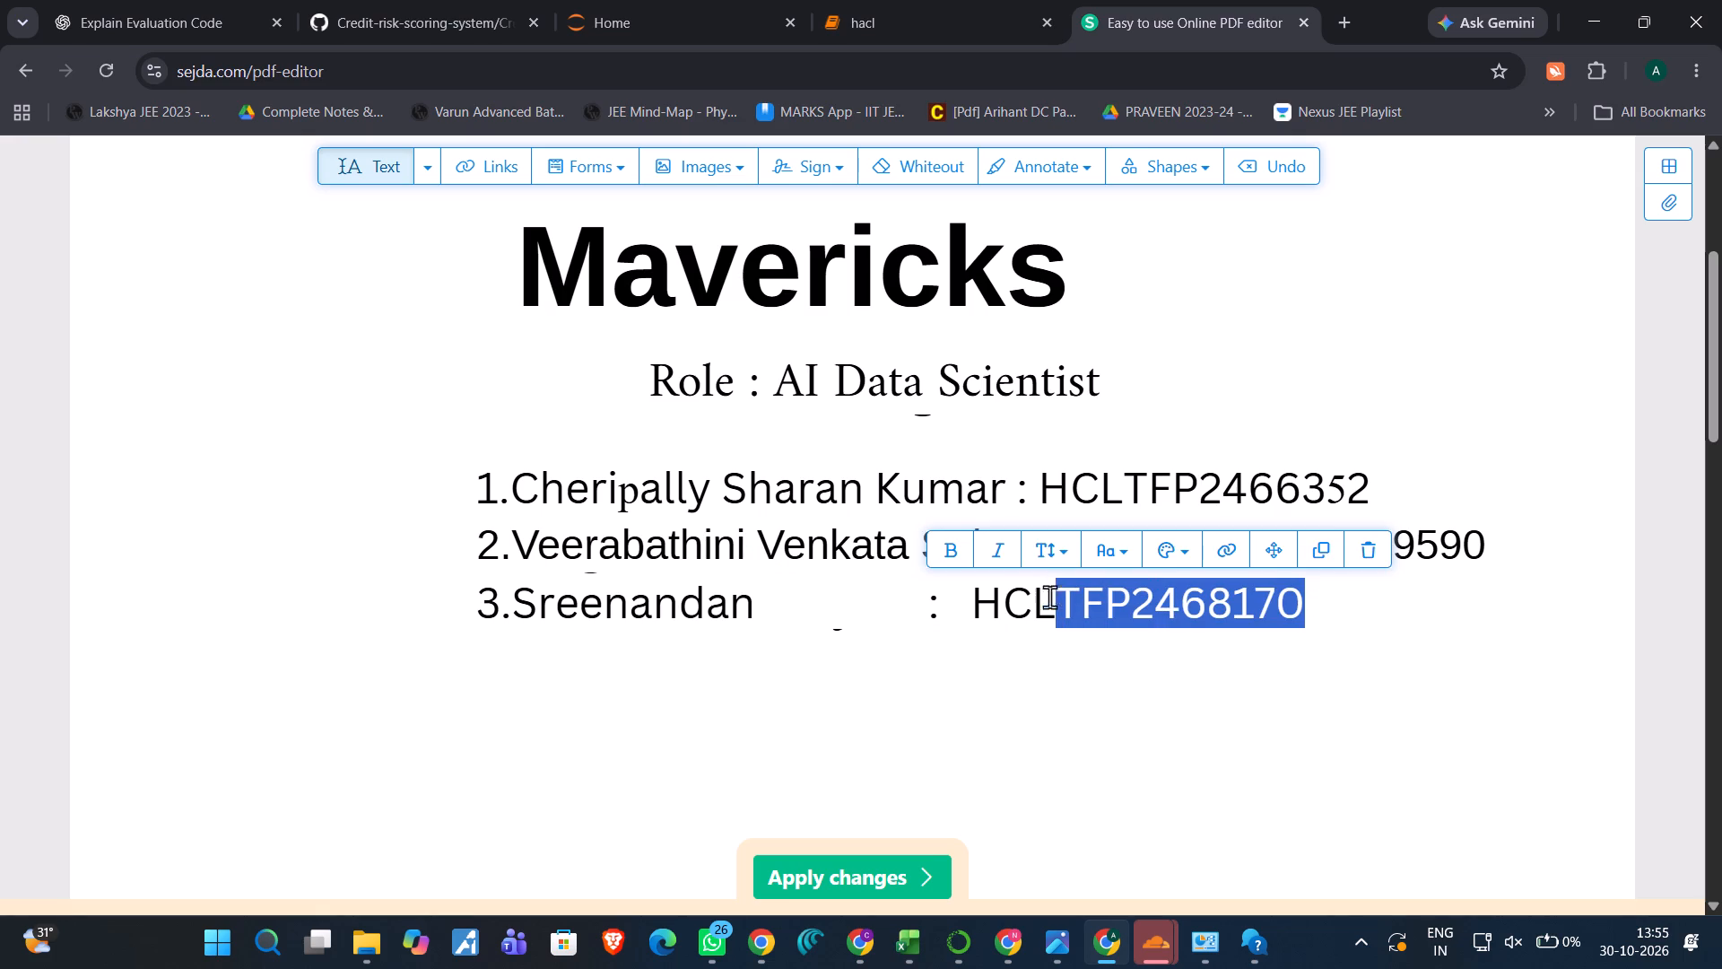
left_click_drag(1049, 597, 972, 589)
left_click(972, 589)
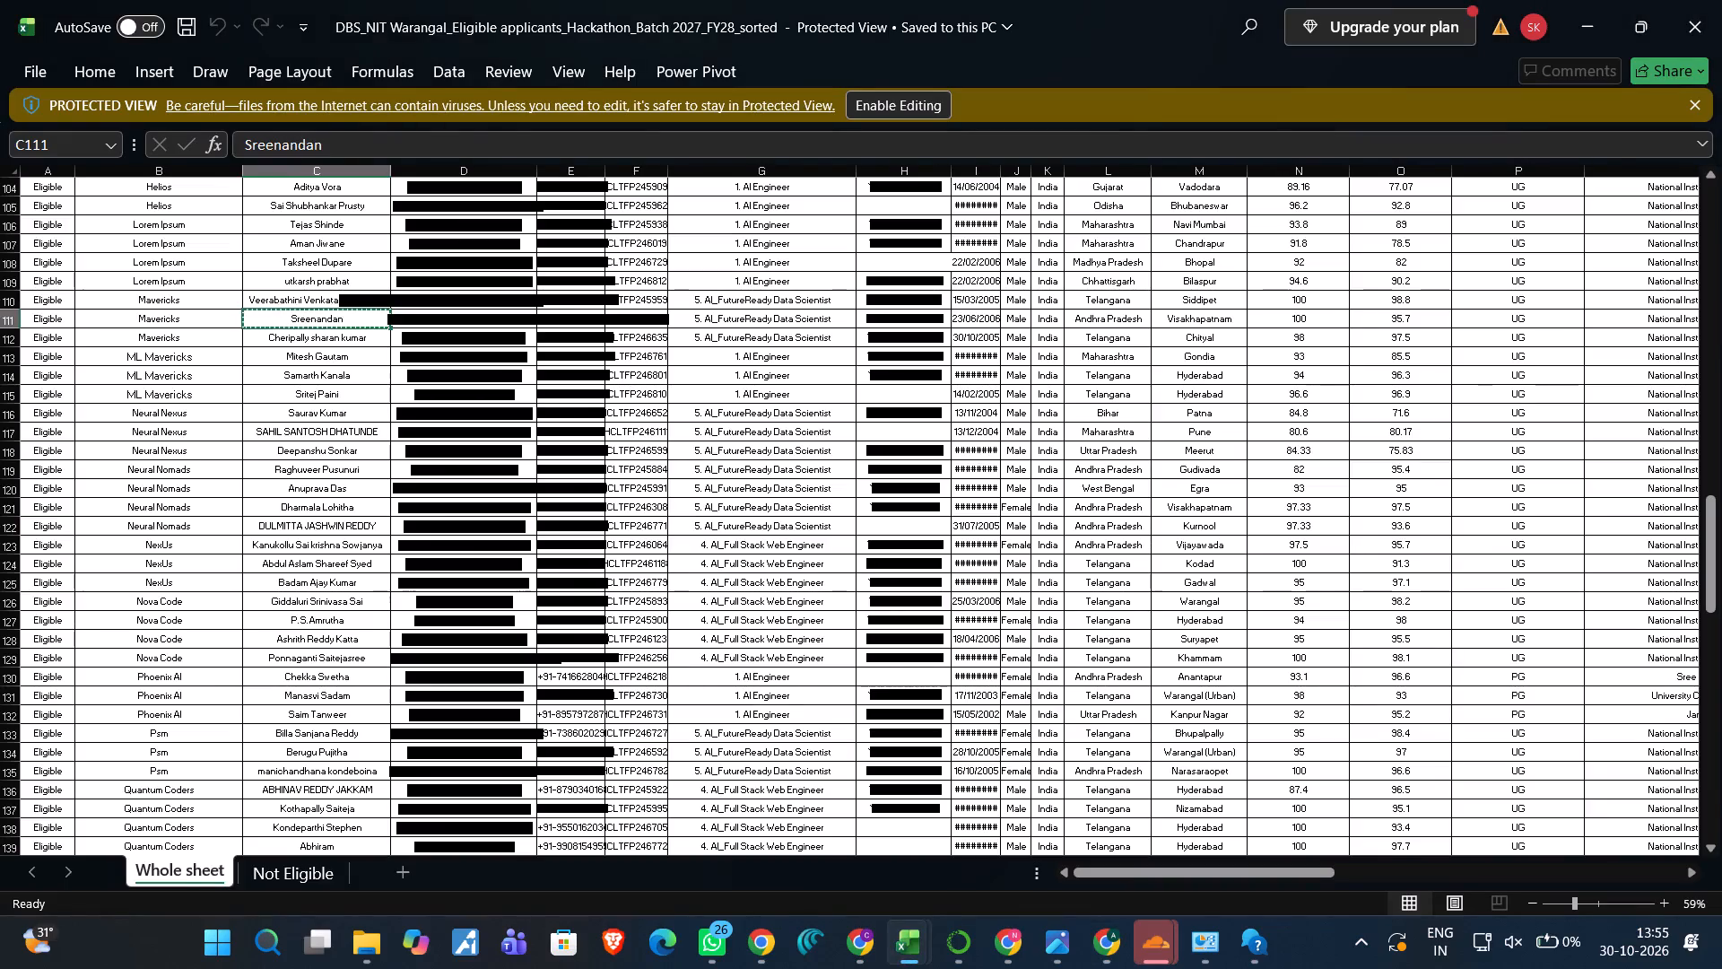
left_click(614, 315)
key("ctrl+c")
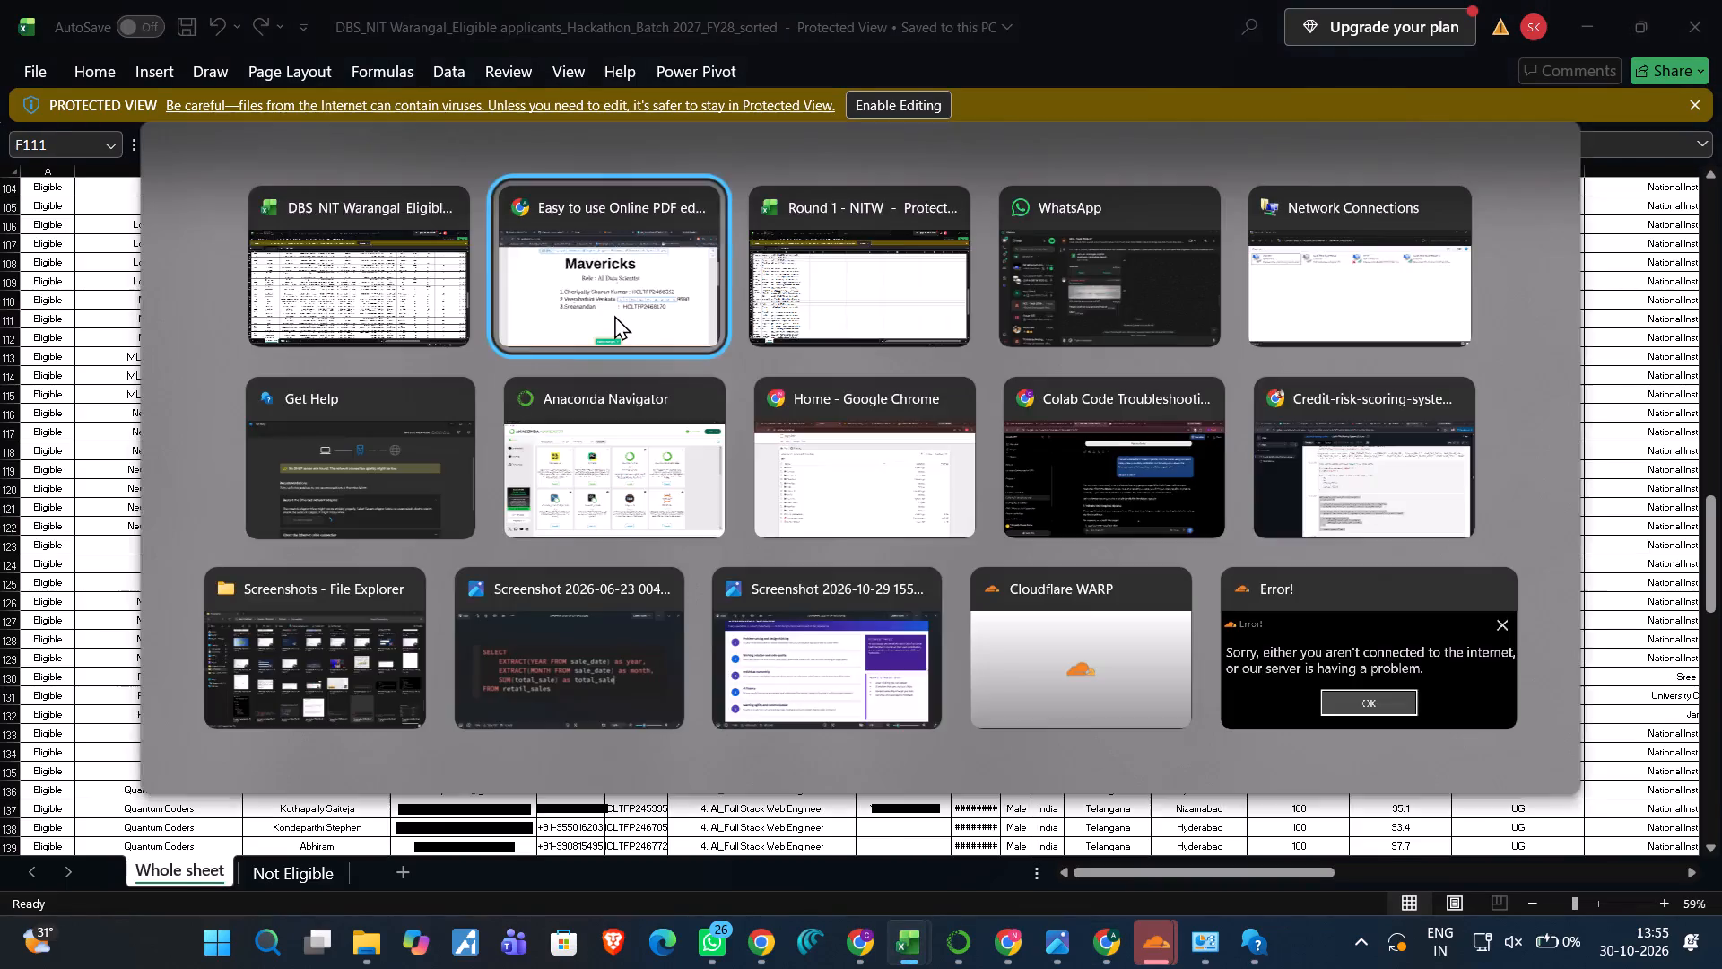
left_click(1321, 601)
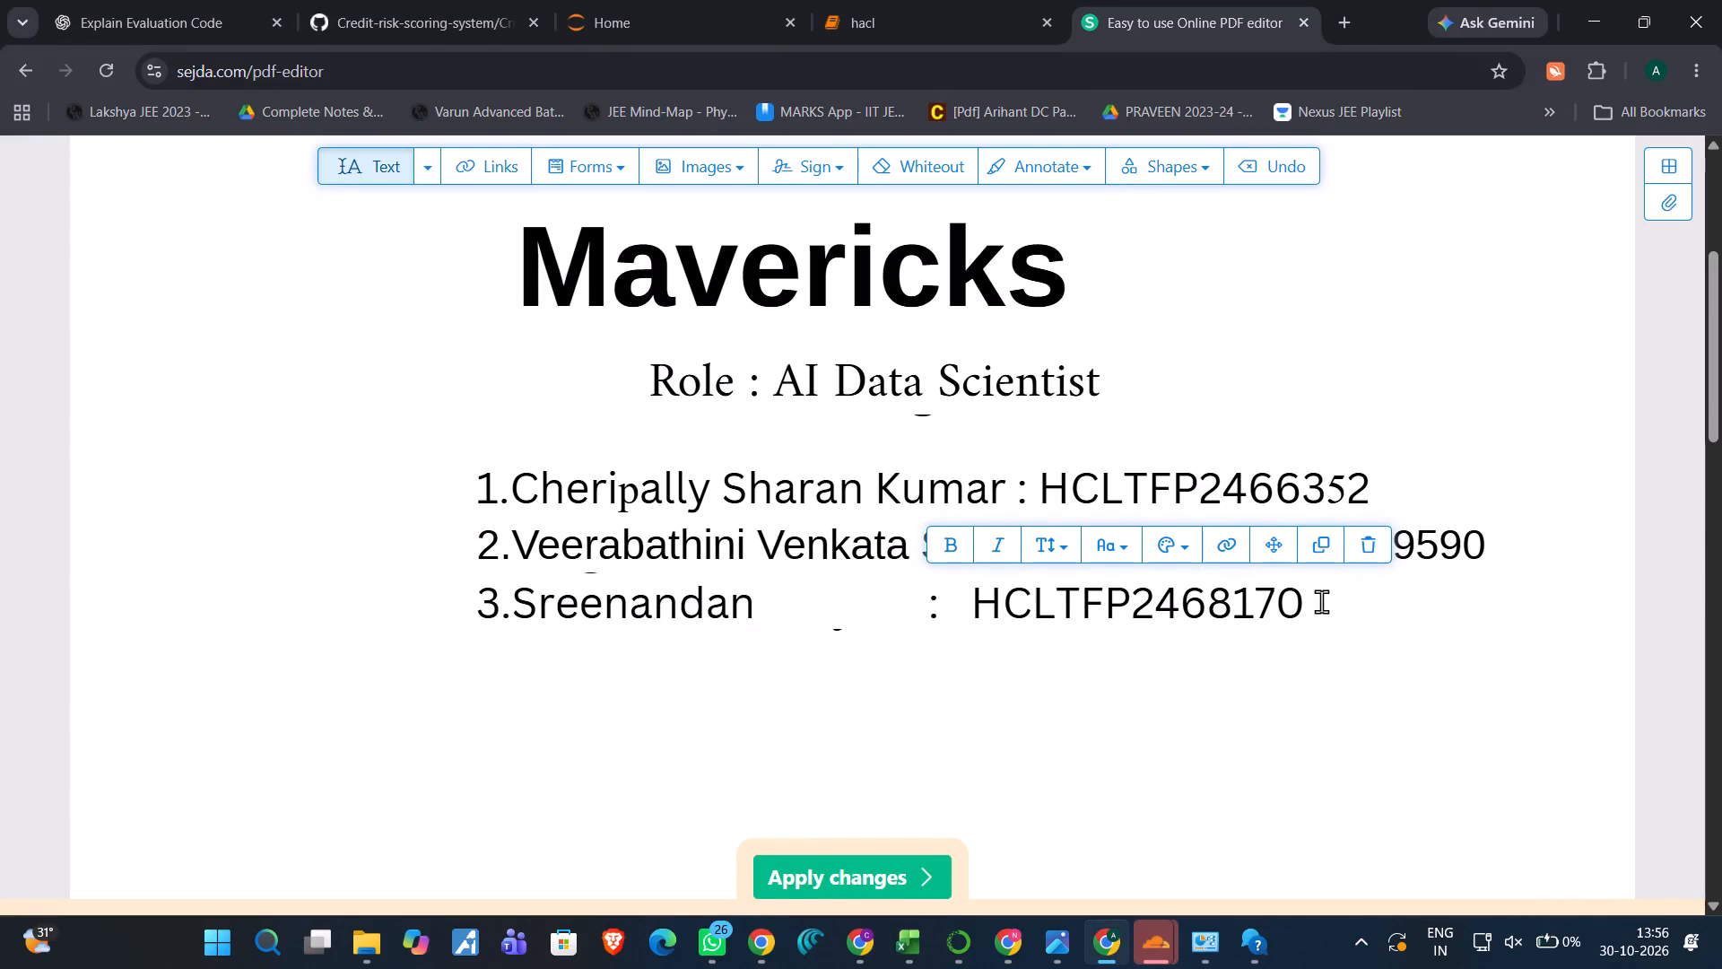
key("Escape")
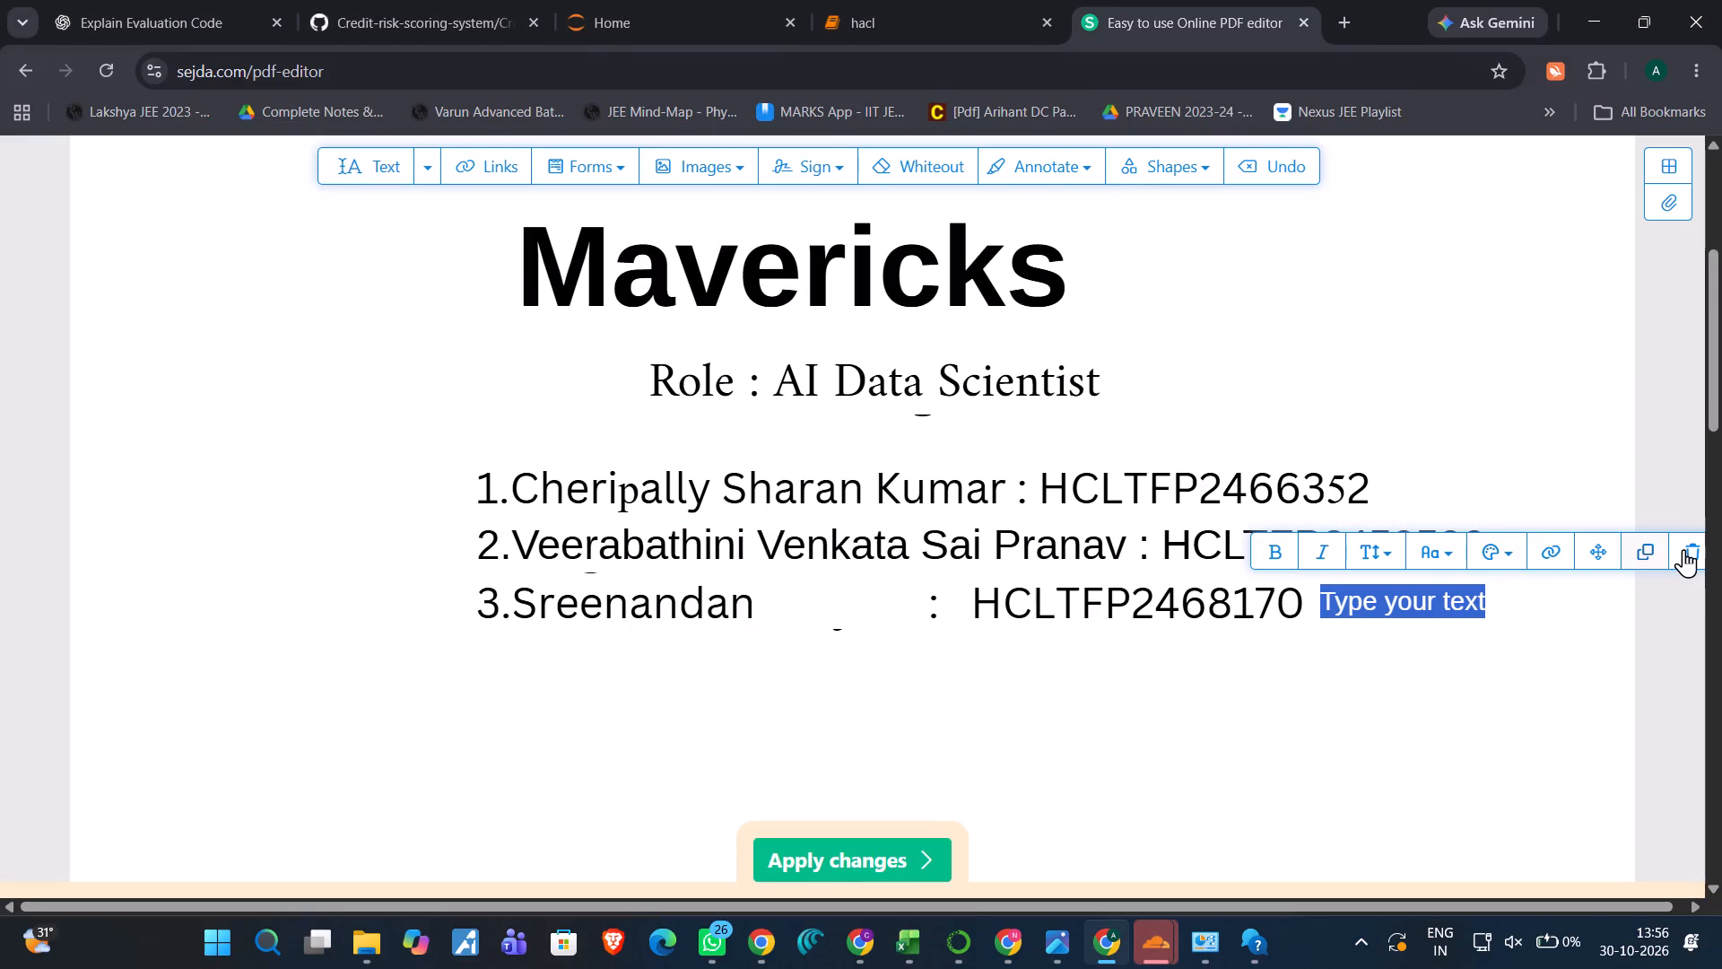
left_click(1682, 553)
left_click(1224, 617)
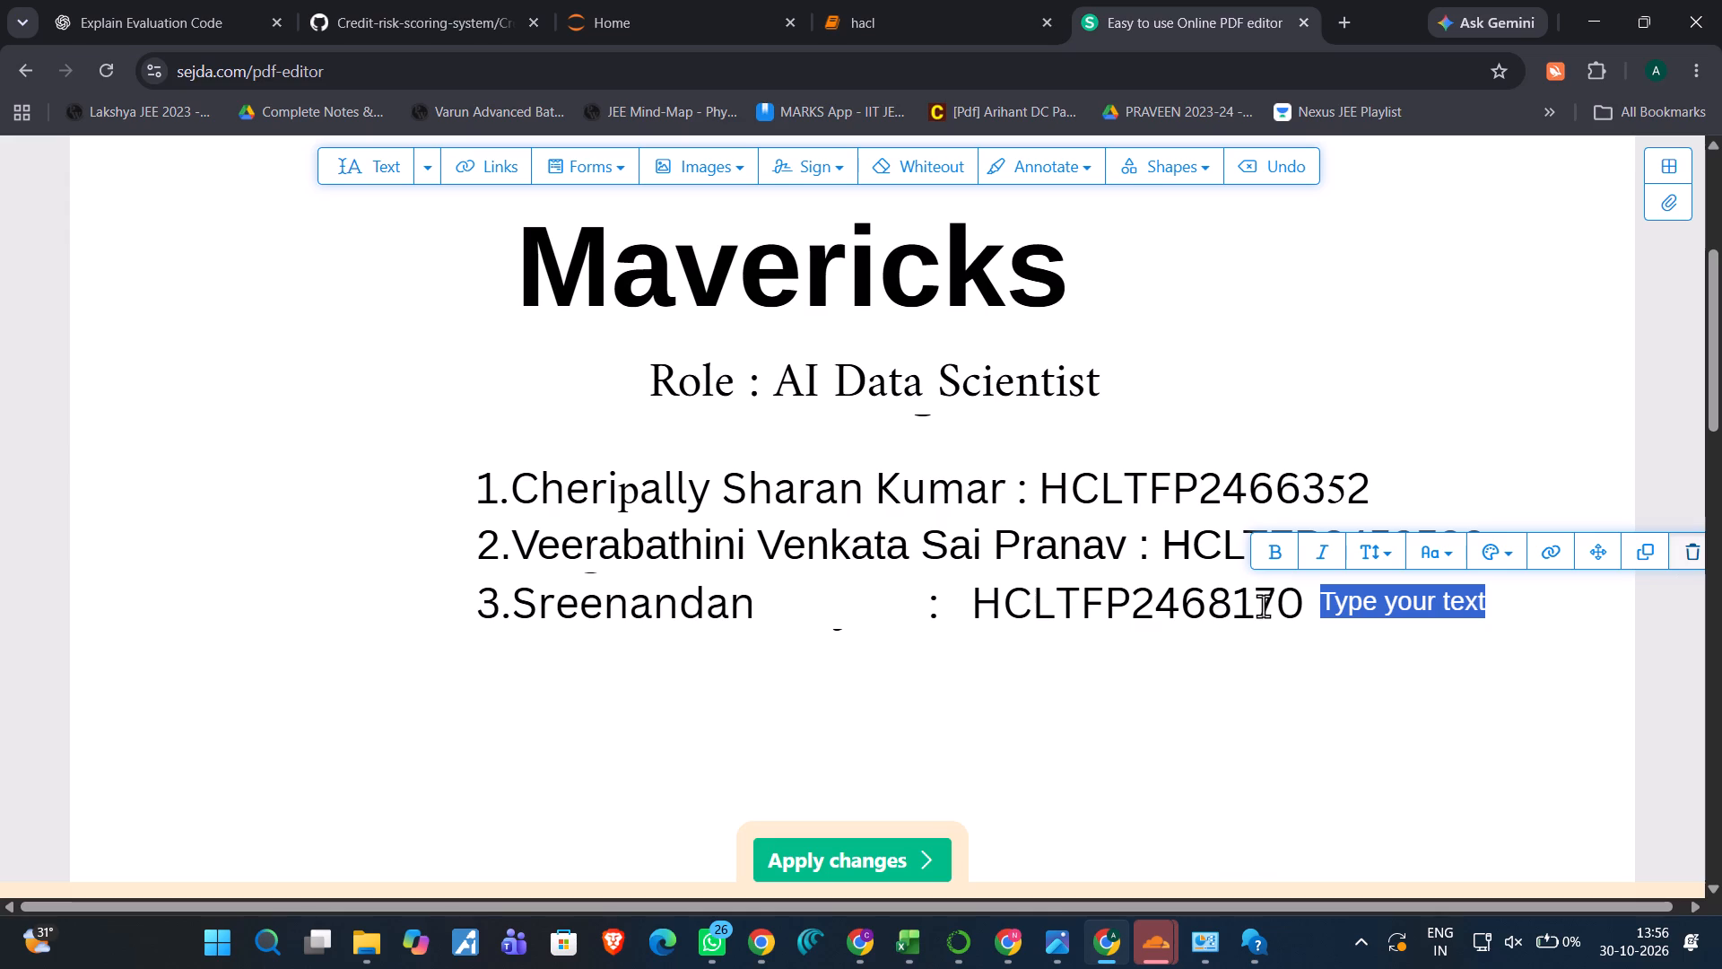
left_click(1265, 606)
Replace the old HCLTFP ID on the third member's line in the PDF with the copied ID.
left_click(396, 161)
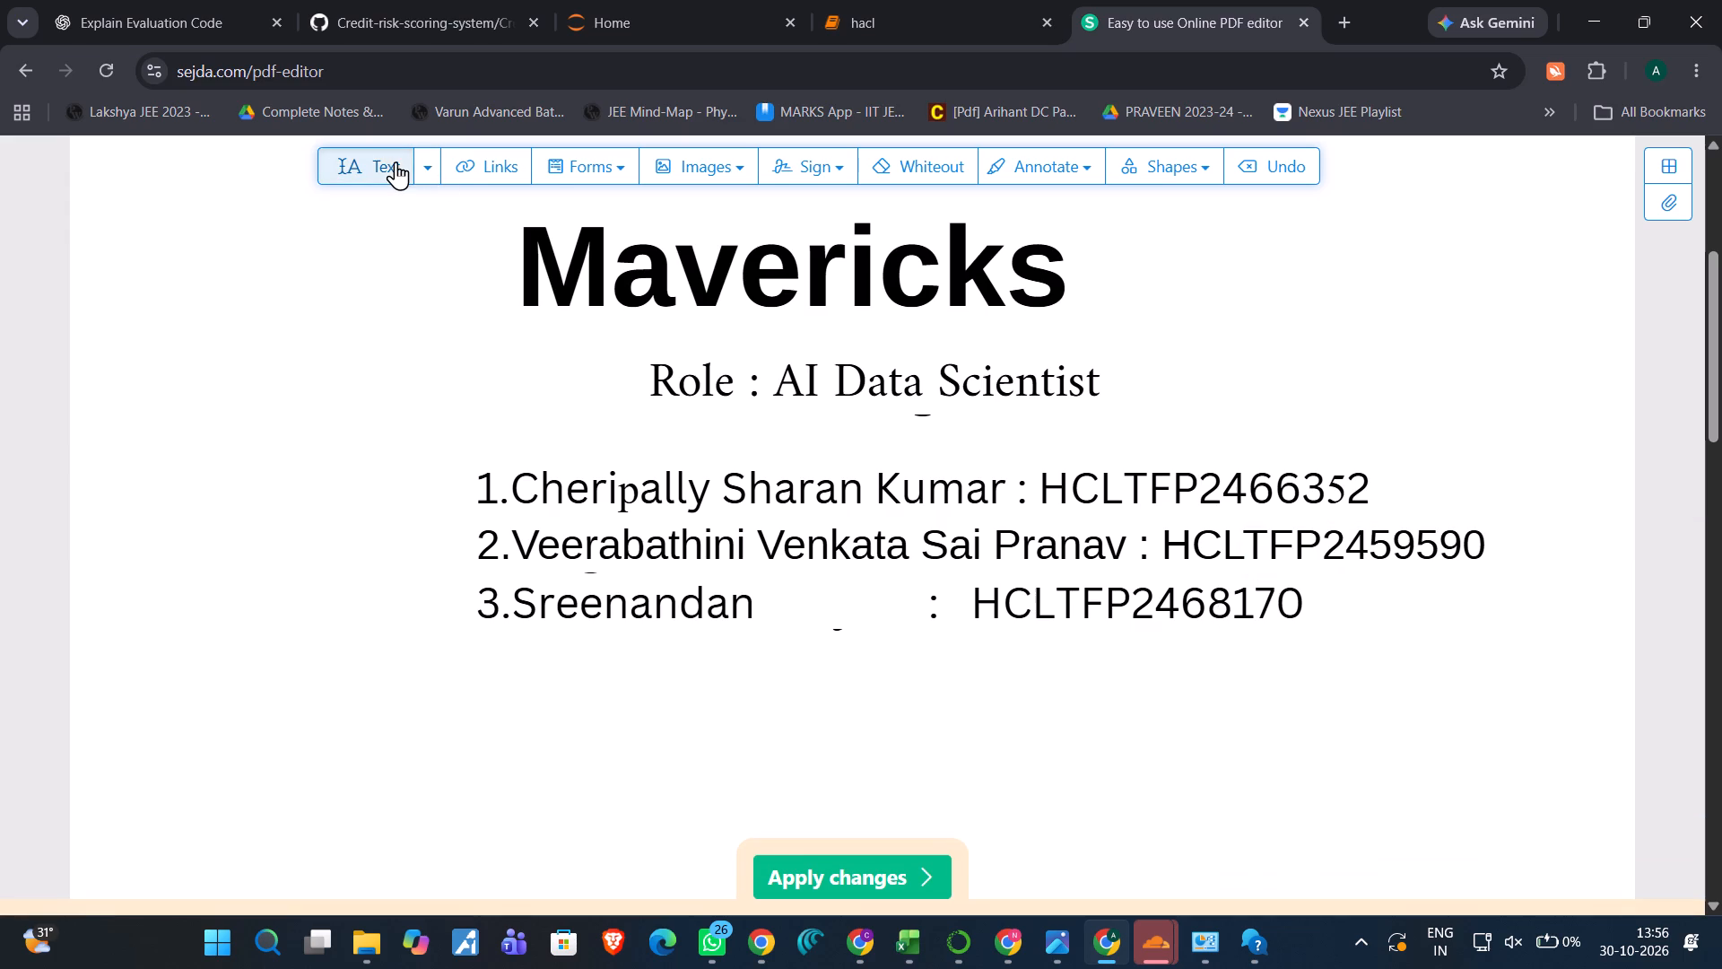
left_click(1292, 613)
left_click(1273, 607)
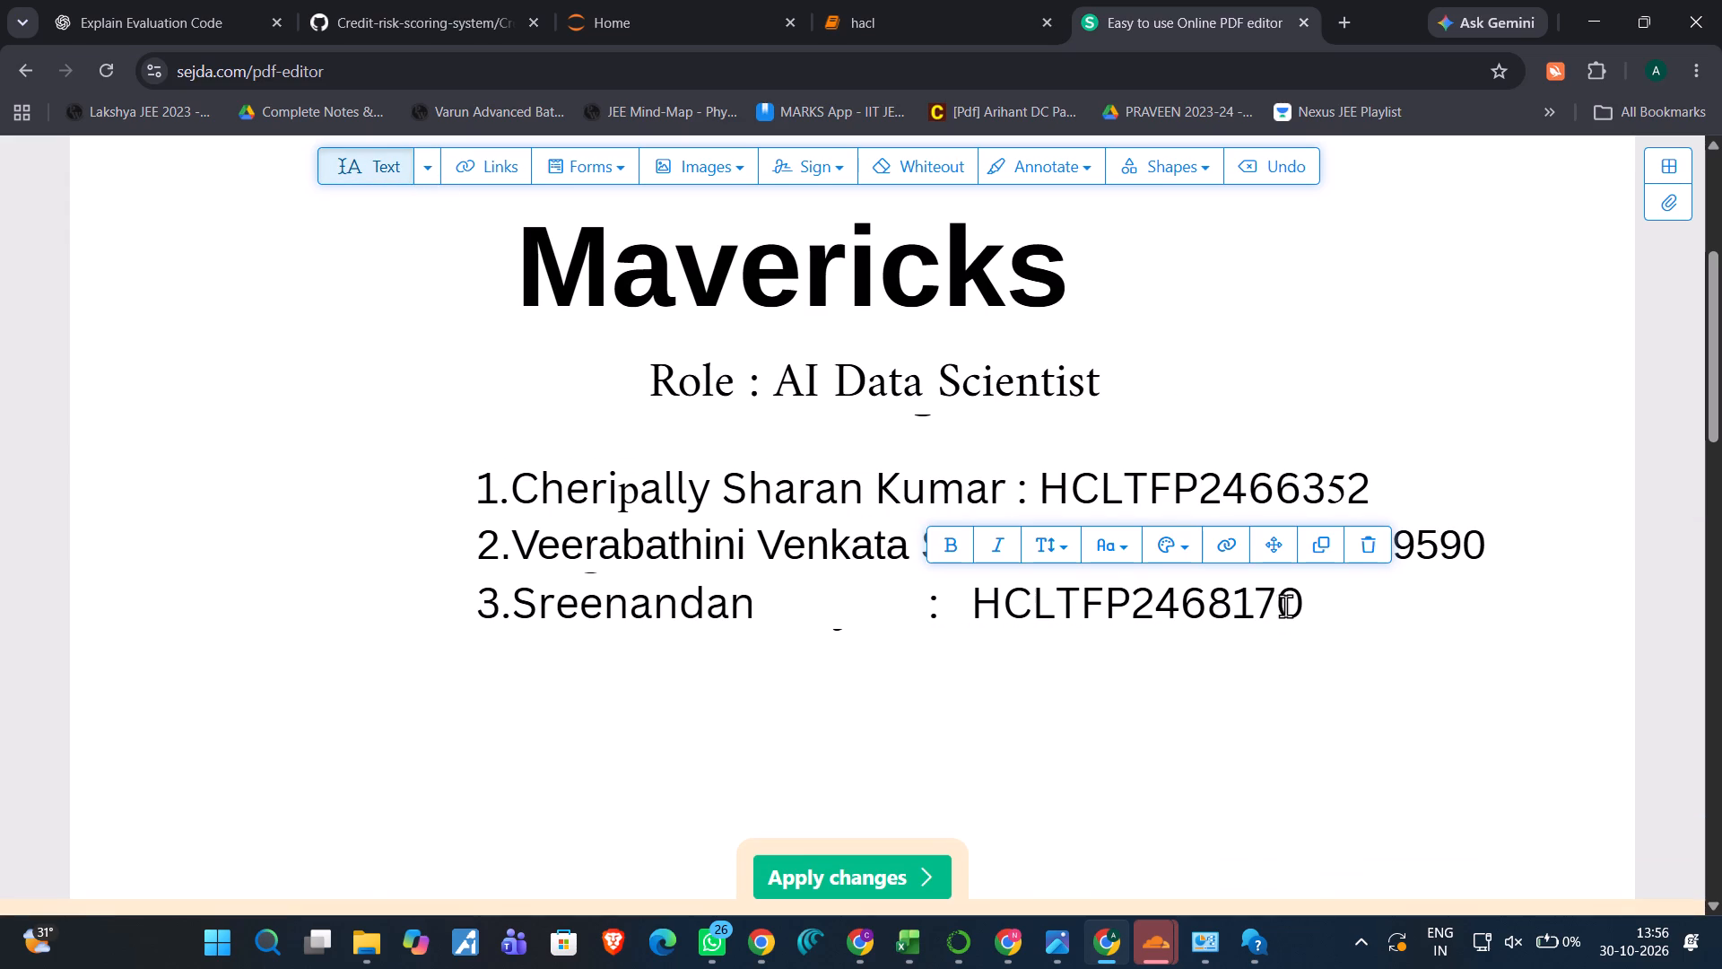
left_click(1292, 605)
left_click_drag(1301, 603, 1111, 572)
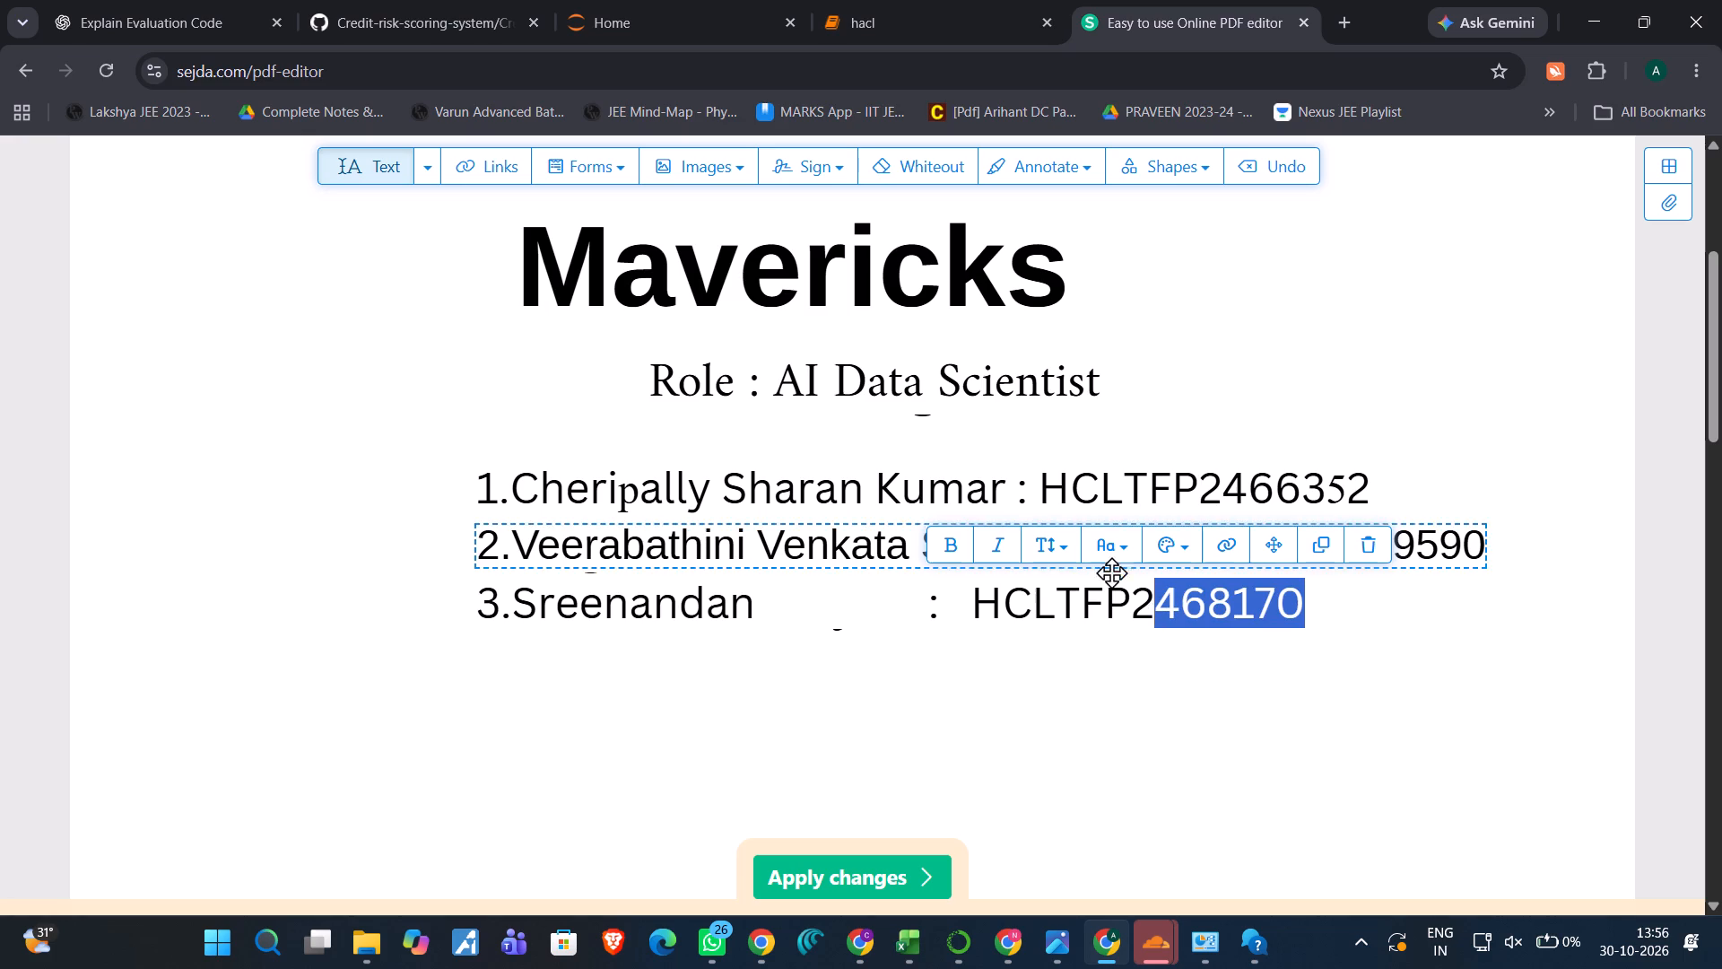
left_click_drag(1111, 572, 980, 597)
key("ctrl+v")
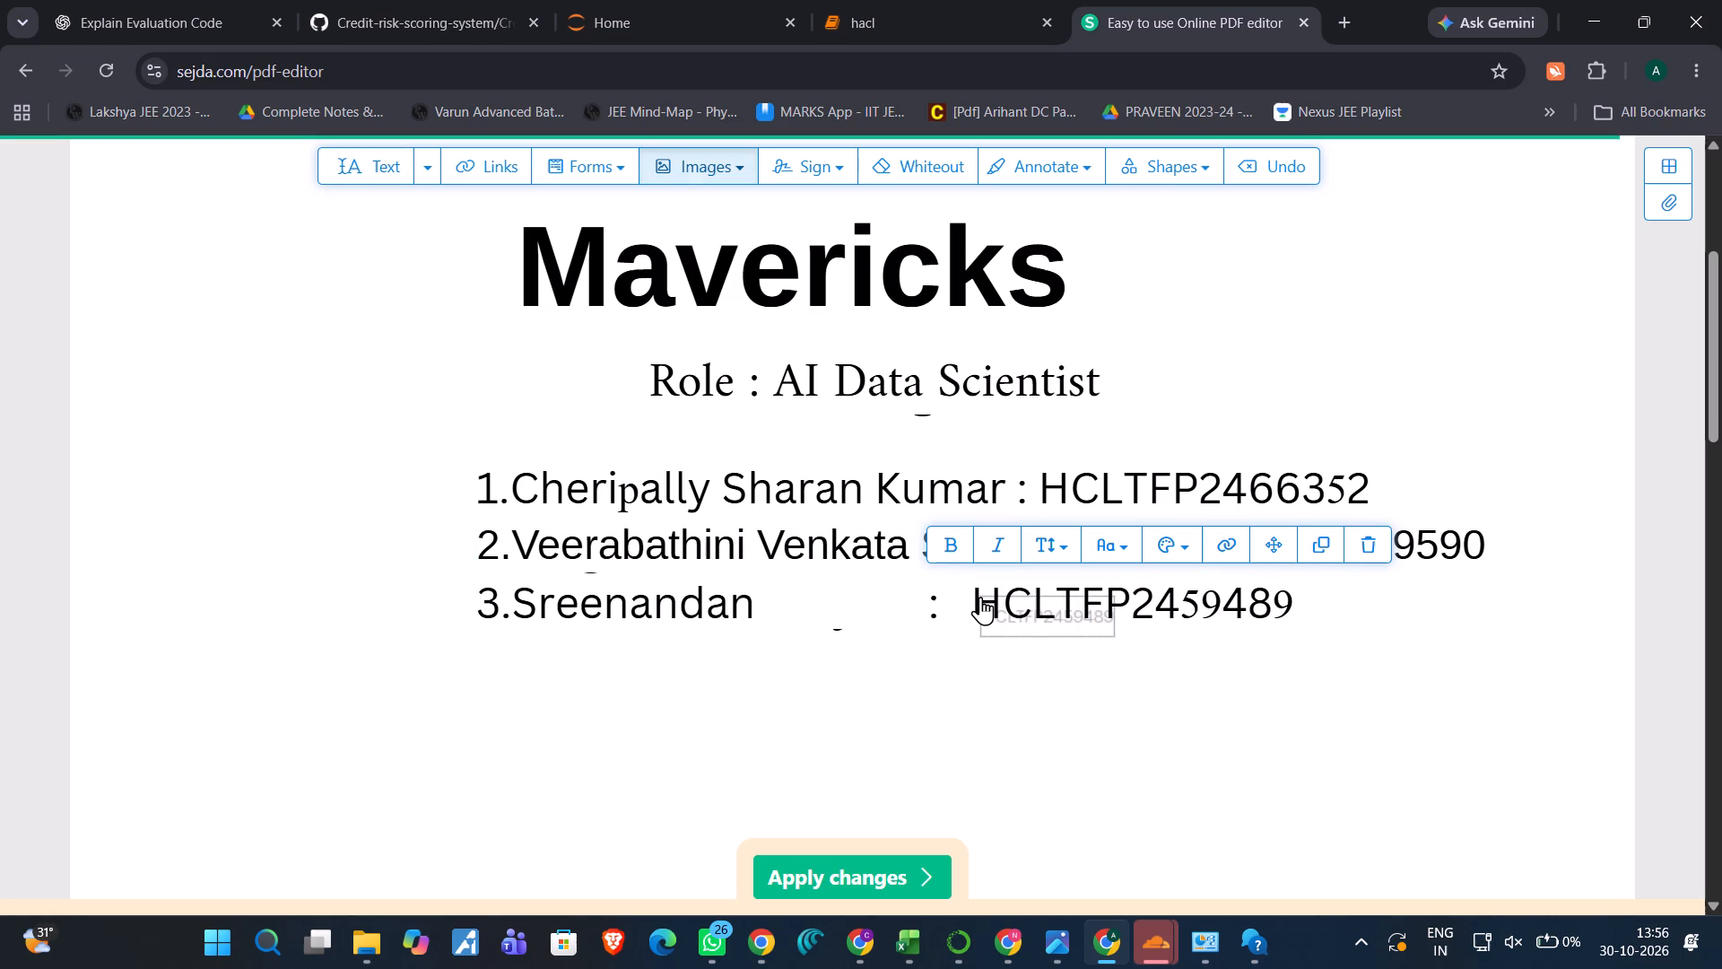
key("Escape")
Change the font of the third member's colon and HCLTFP ID to Carlito (Calibri).
left_click(1136, 608)
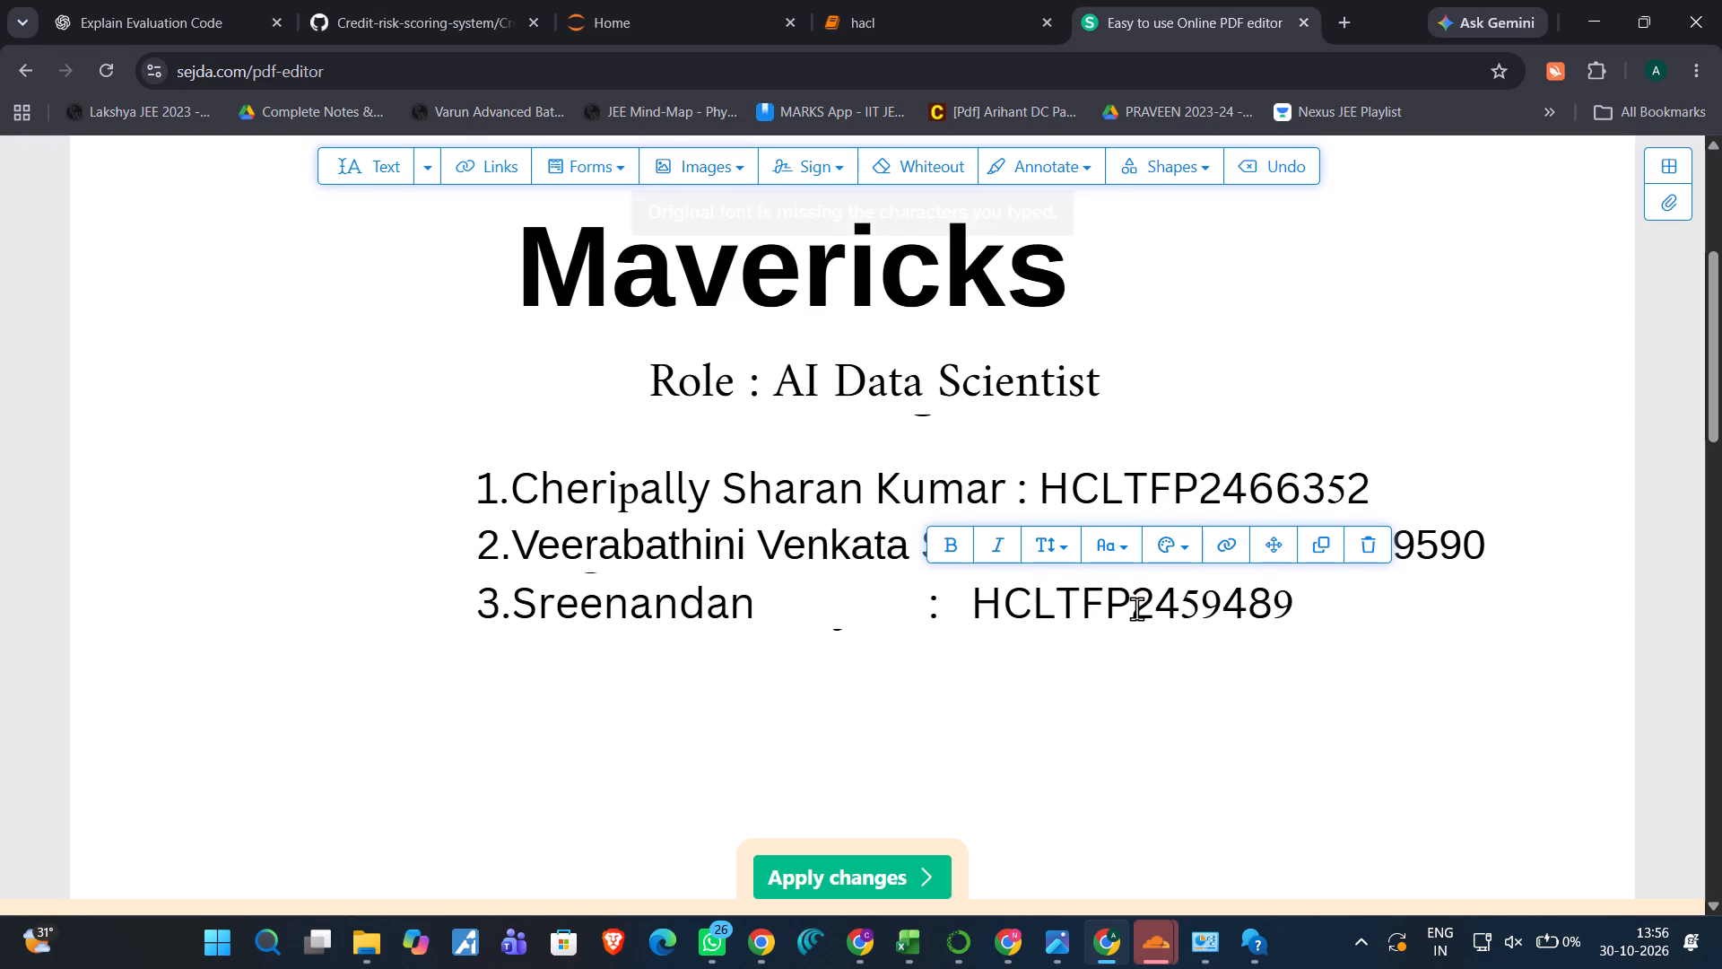
left_click(359, 180)
left_click(1024, 603)
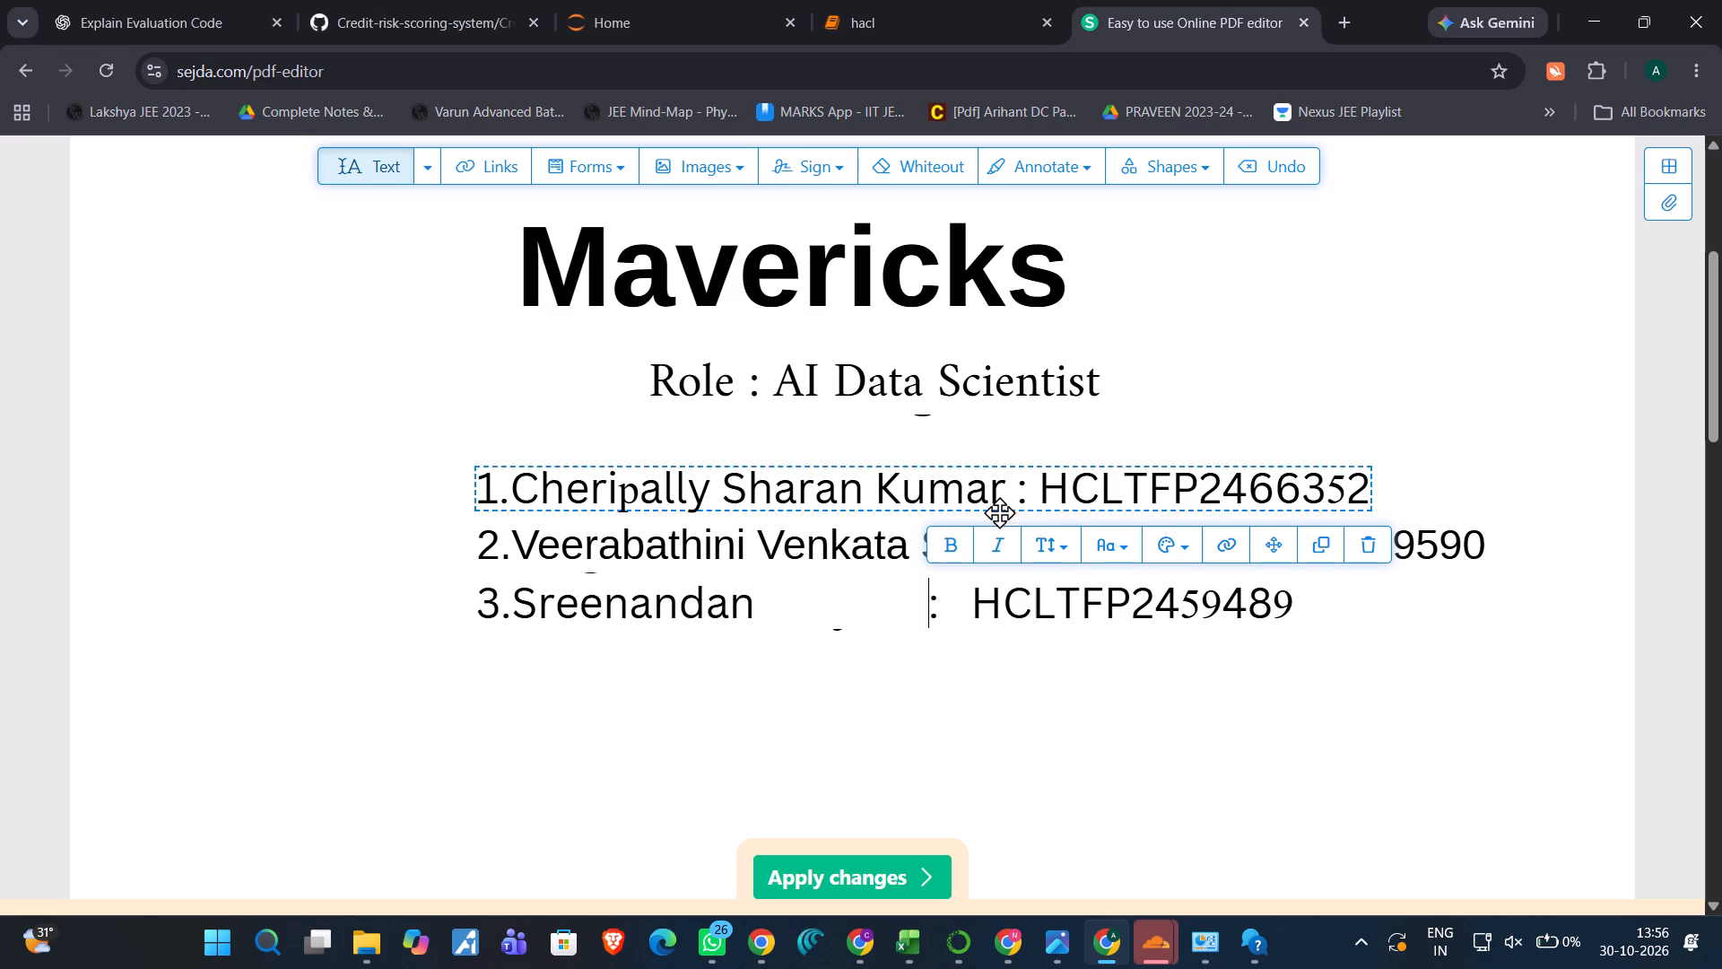
left_click(1097, 543)
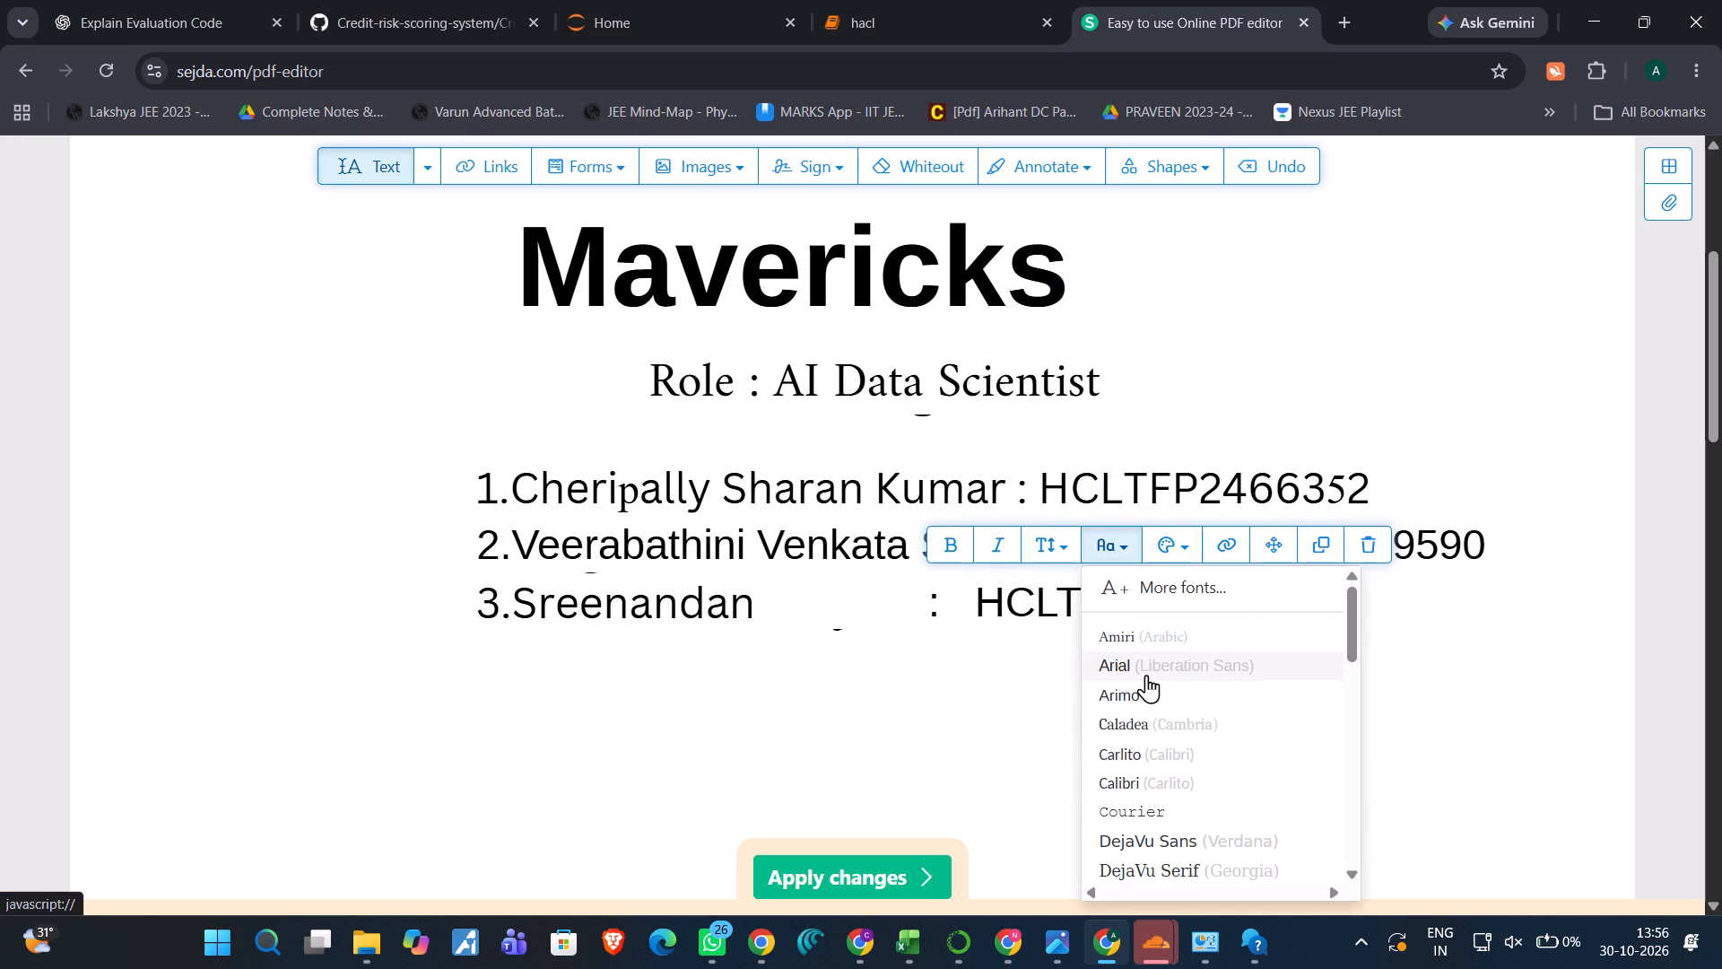
left_click(1141, 744)
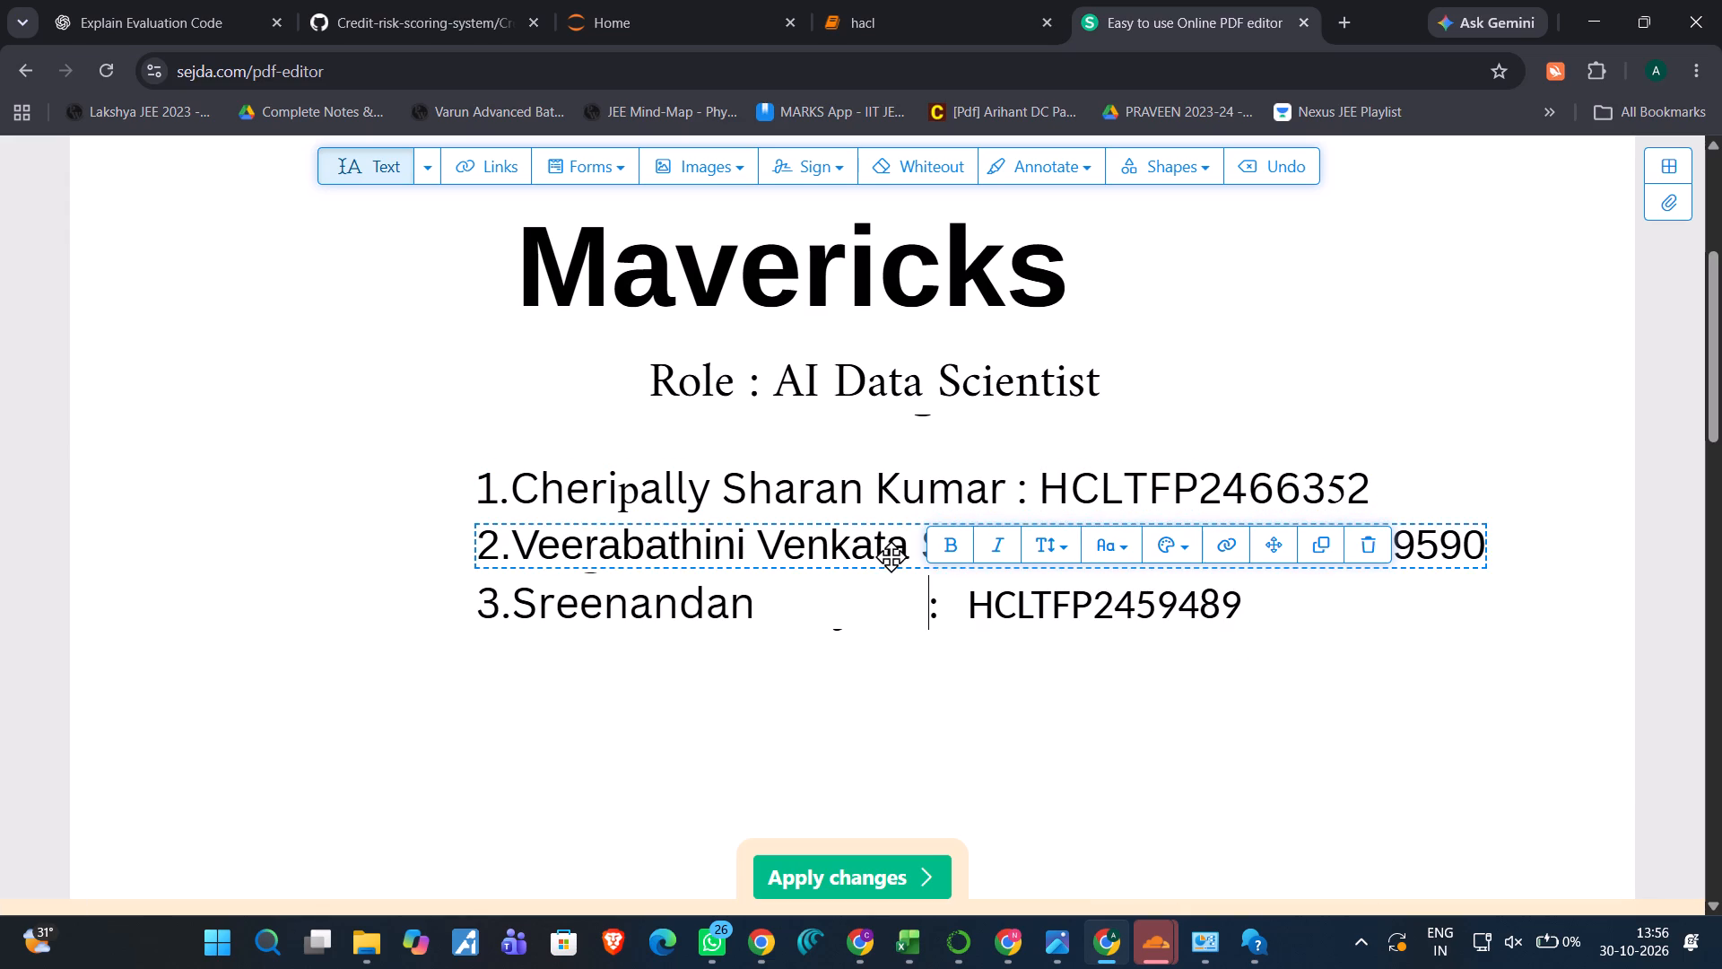
Change the font of the first member's line to Arial (Liberation Sans).
left_click(1255, 505)
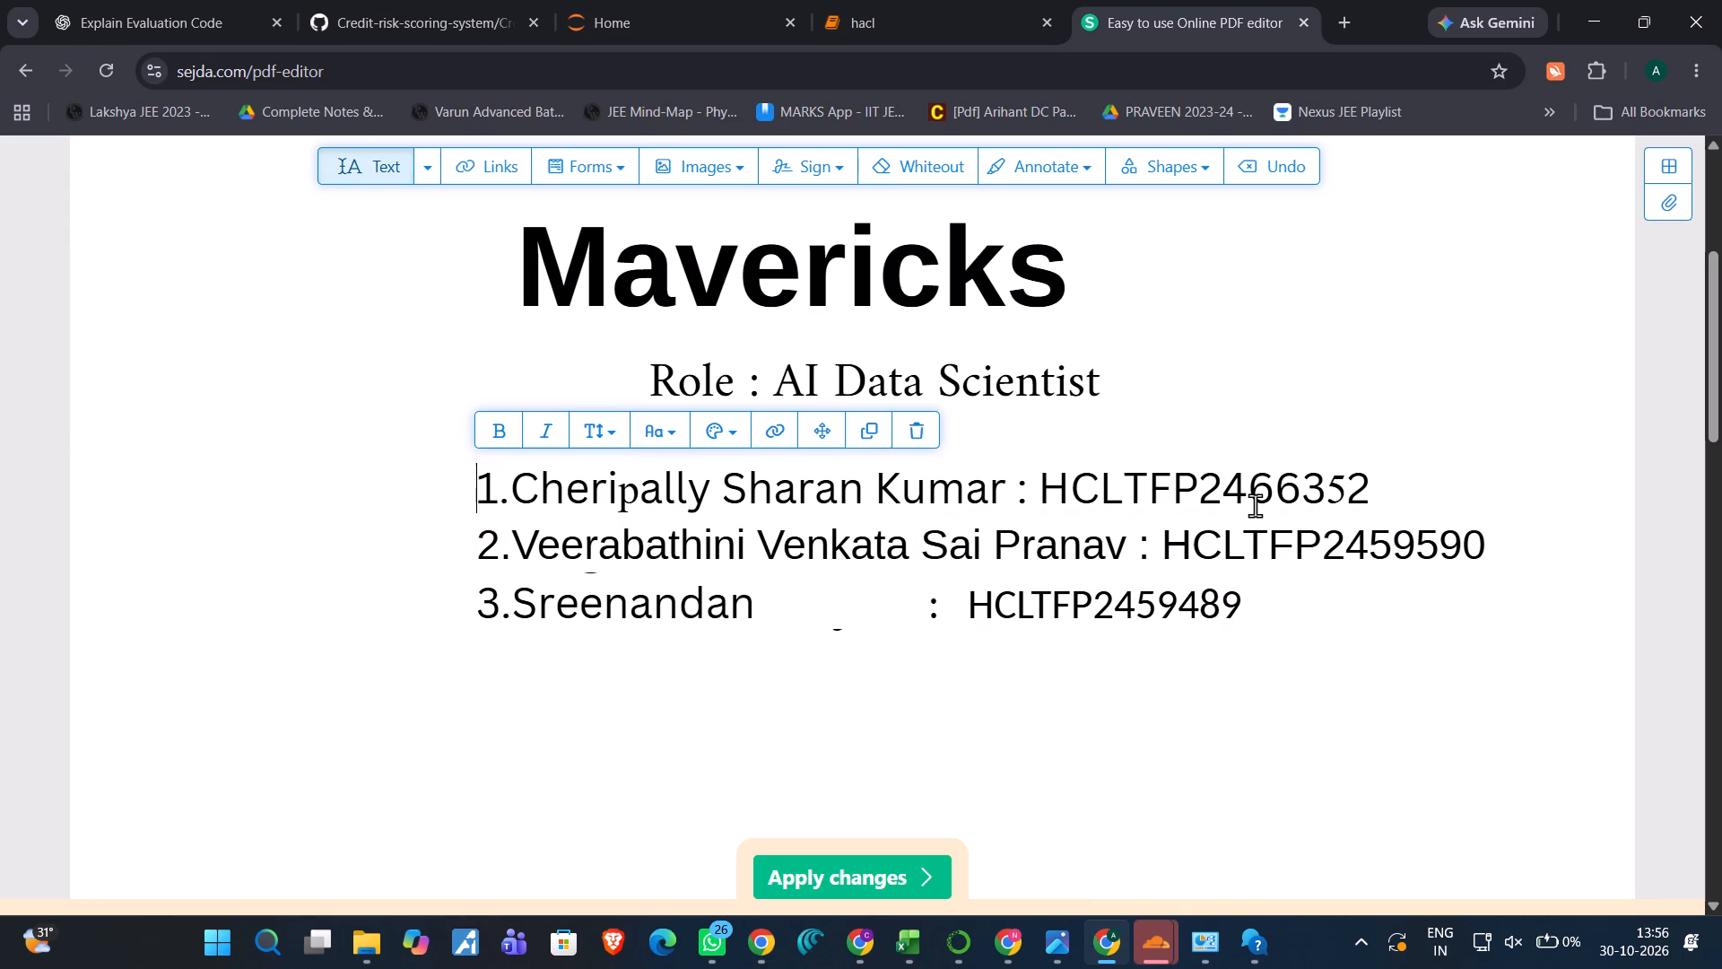
left_click(667, 438)
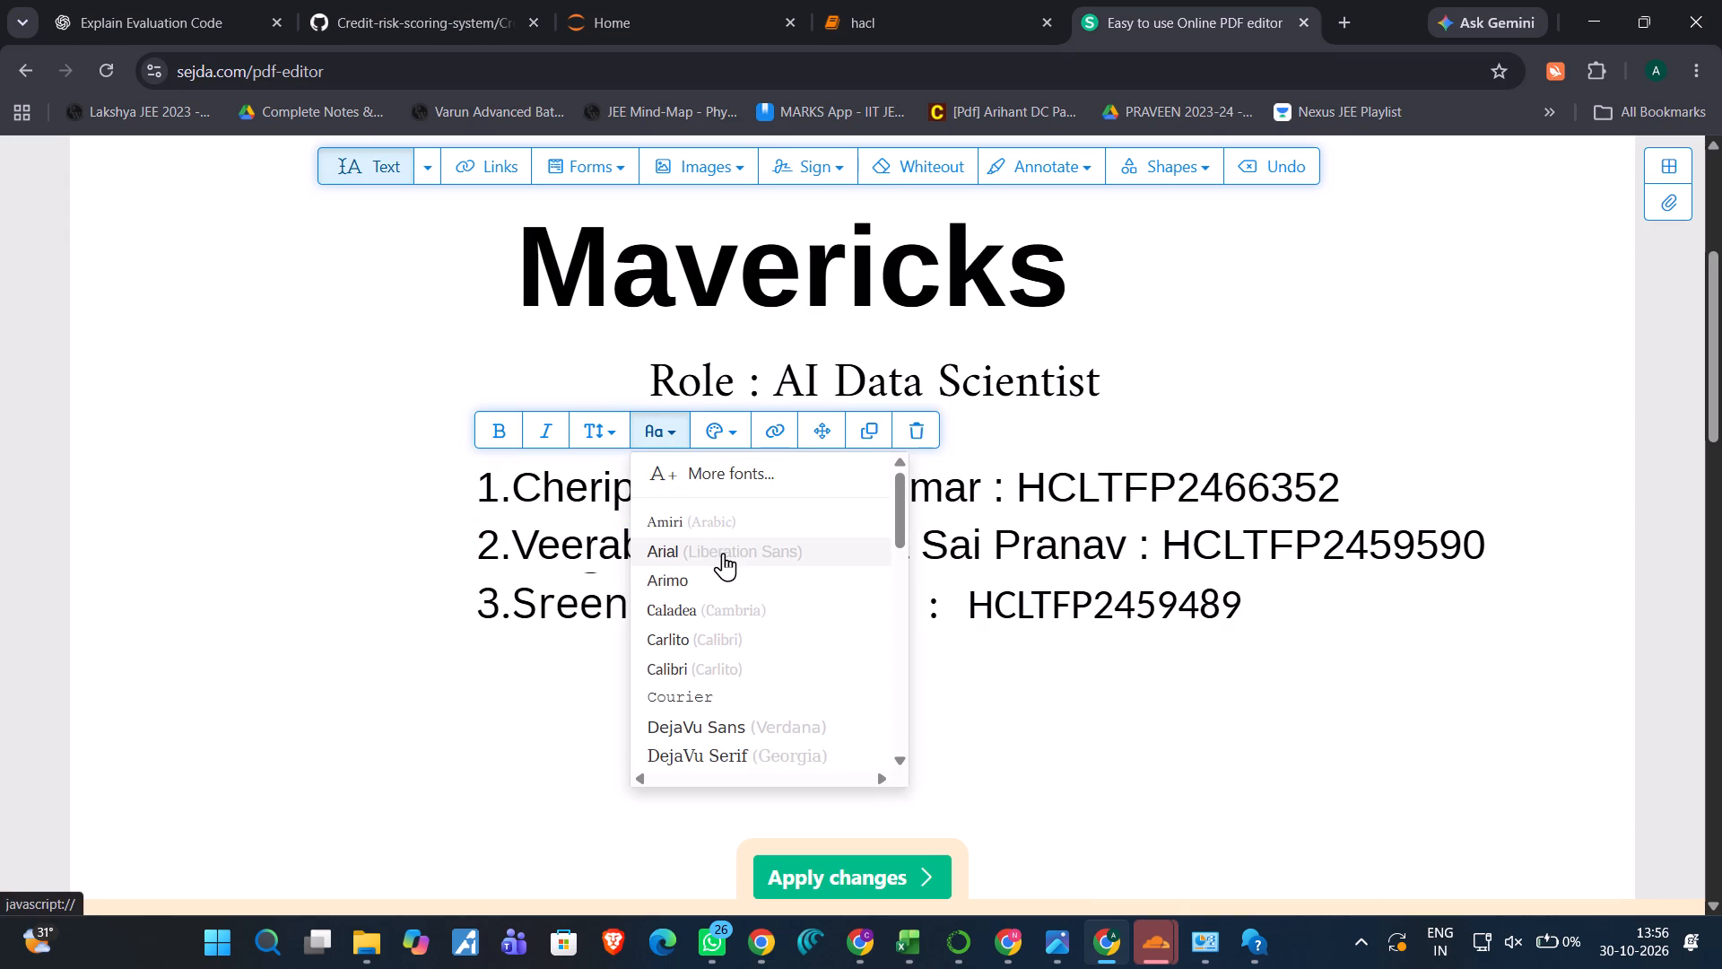
left_click(723, 553)
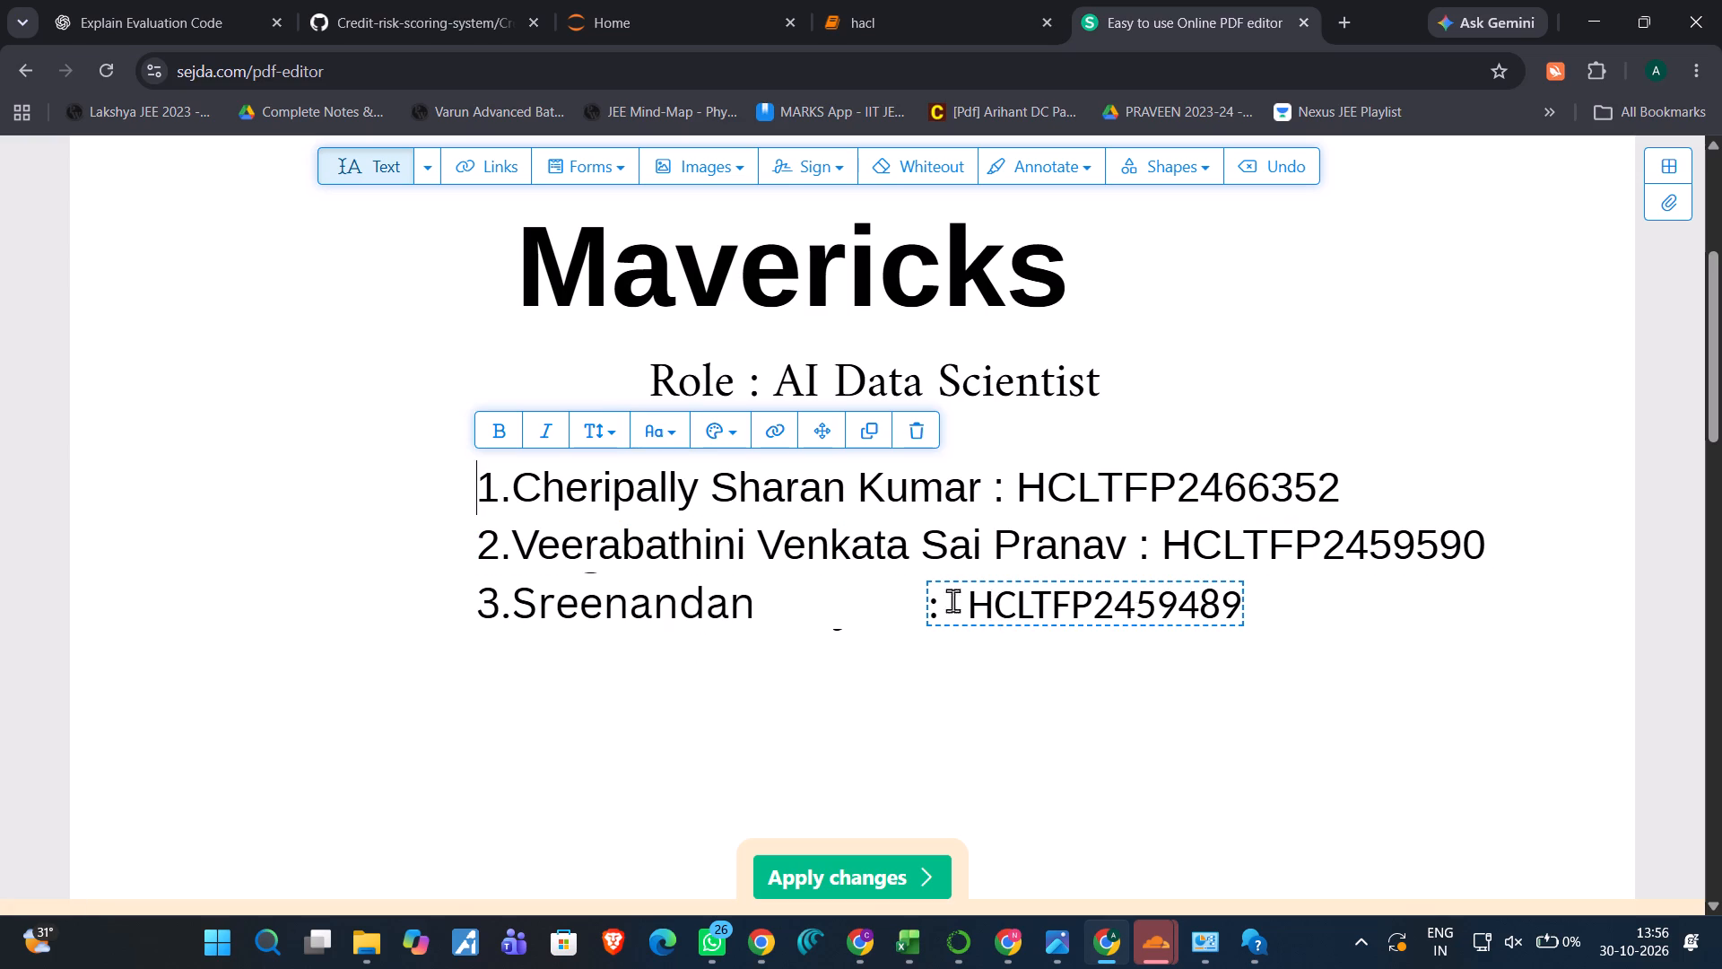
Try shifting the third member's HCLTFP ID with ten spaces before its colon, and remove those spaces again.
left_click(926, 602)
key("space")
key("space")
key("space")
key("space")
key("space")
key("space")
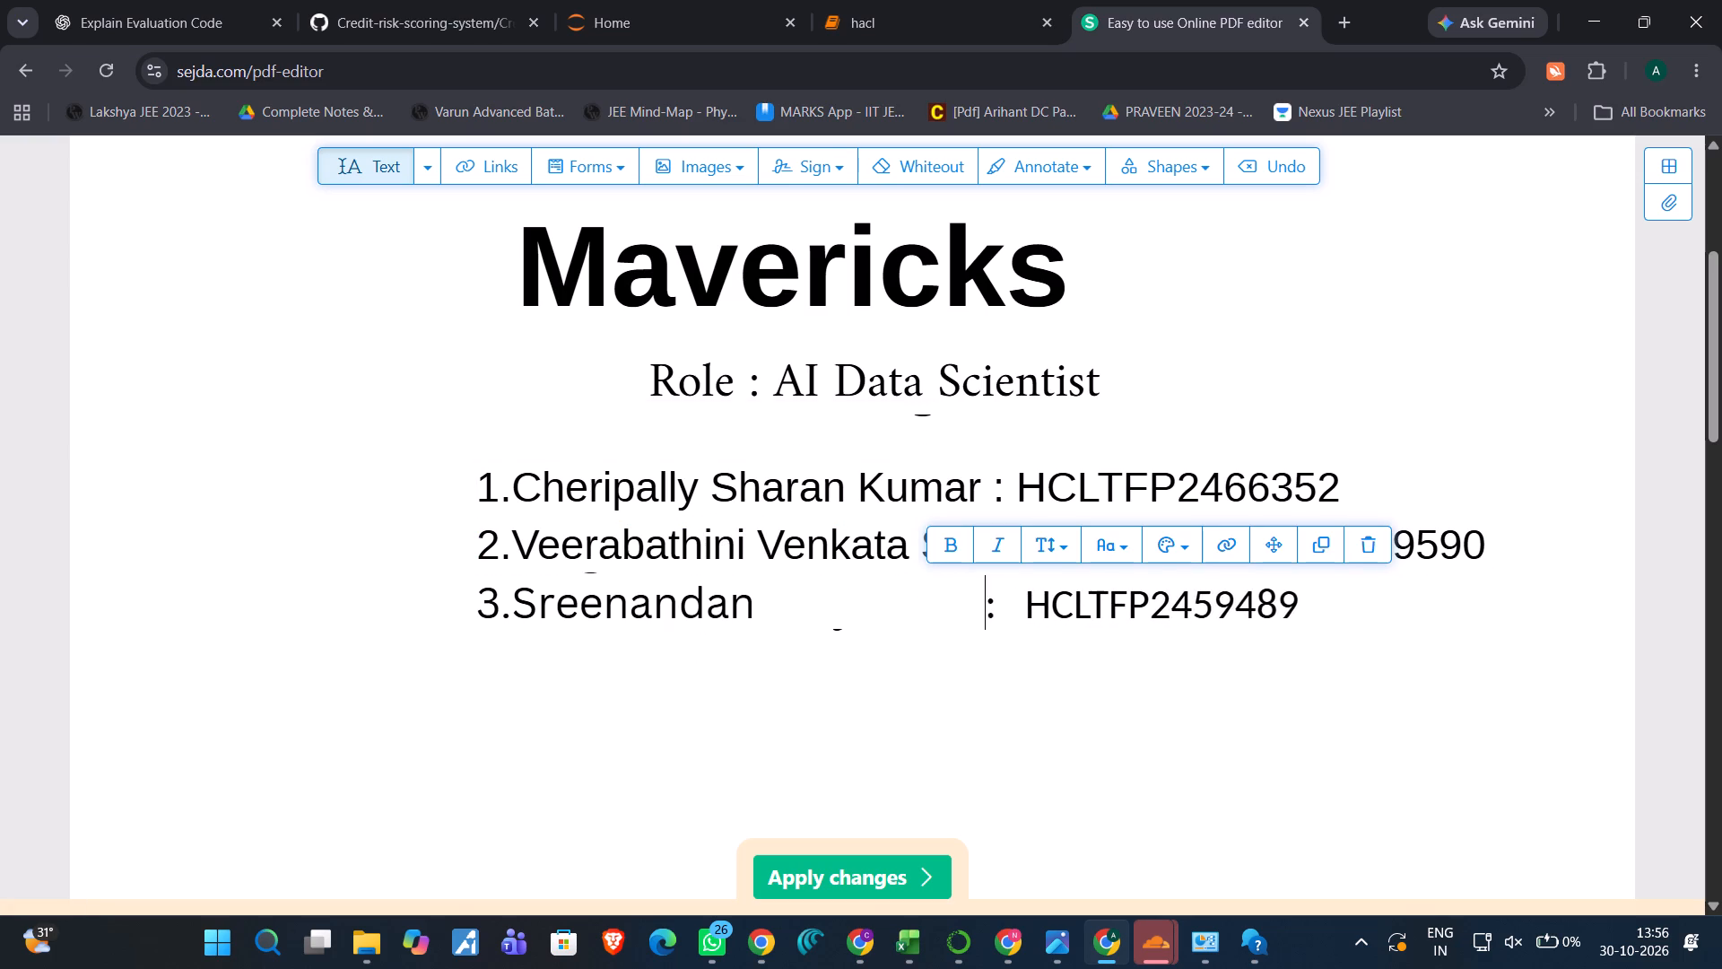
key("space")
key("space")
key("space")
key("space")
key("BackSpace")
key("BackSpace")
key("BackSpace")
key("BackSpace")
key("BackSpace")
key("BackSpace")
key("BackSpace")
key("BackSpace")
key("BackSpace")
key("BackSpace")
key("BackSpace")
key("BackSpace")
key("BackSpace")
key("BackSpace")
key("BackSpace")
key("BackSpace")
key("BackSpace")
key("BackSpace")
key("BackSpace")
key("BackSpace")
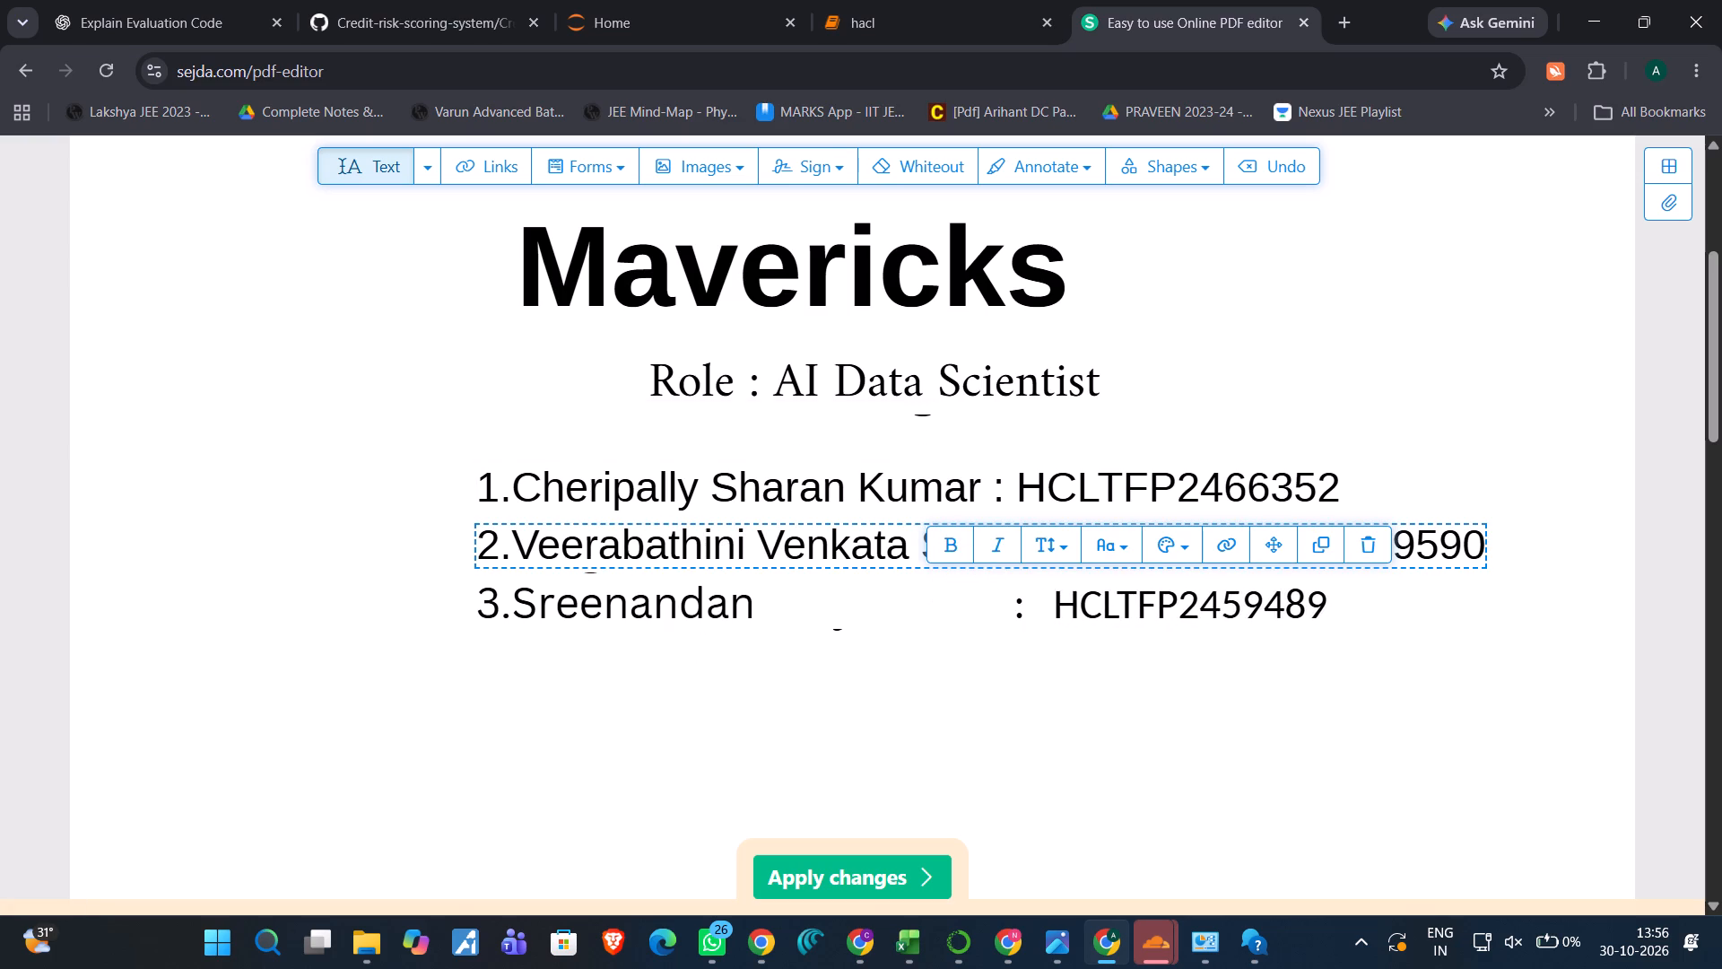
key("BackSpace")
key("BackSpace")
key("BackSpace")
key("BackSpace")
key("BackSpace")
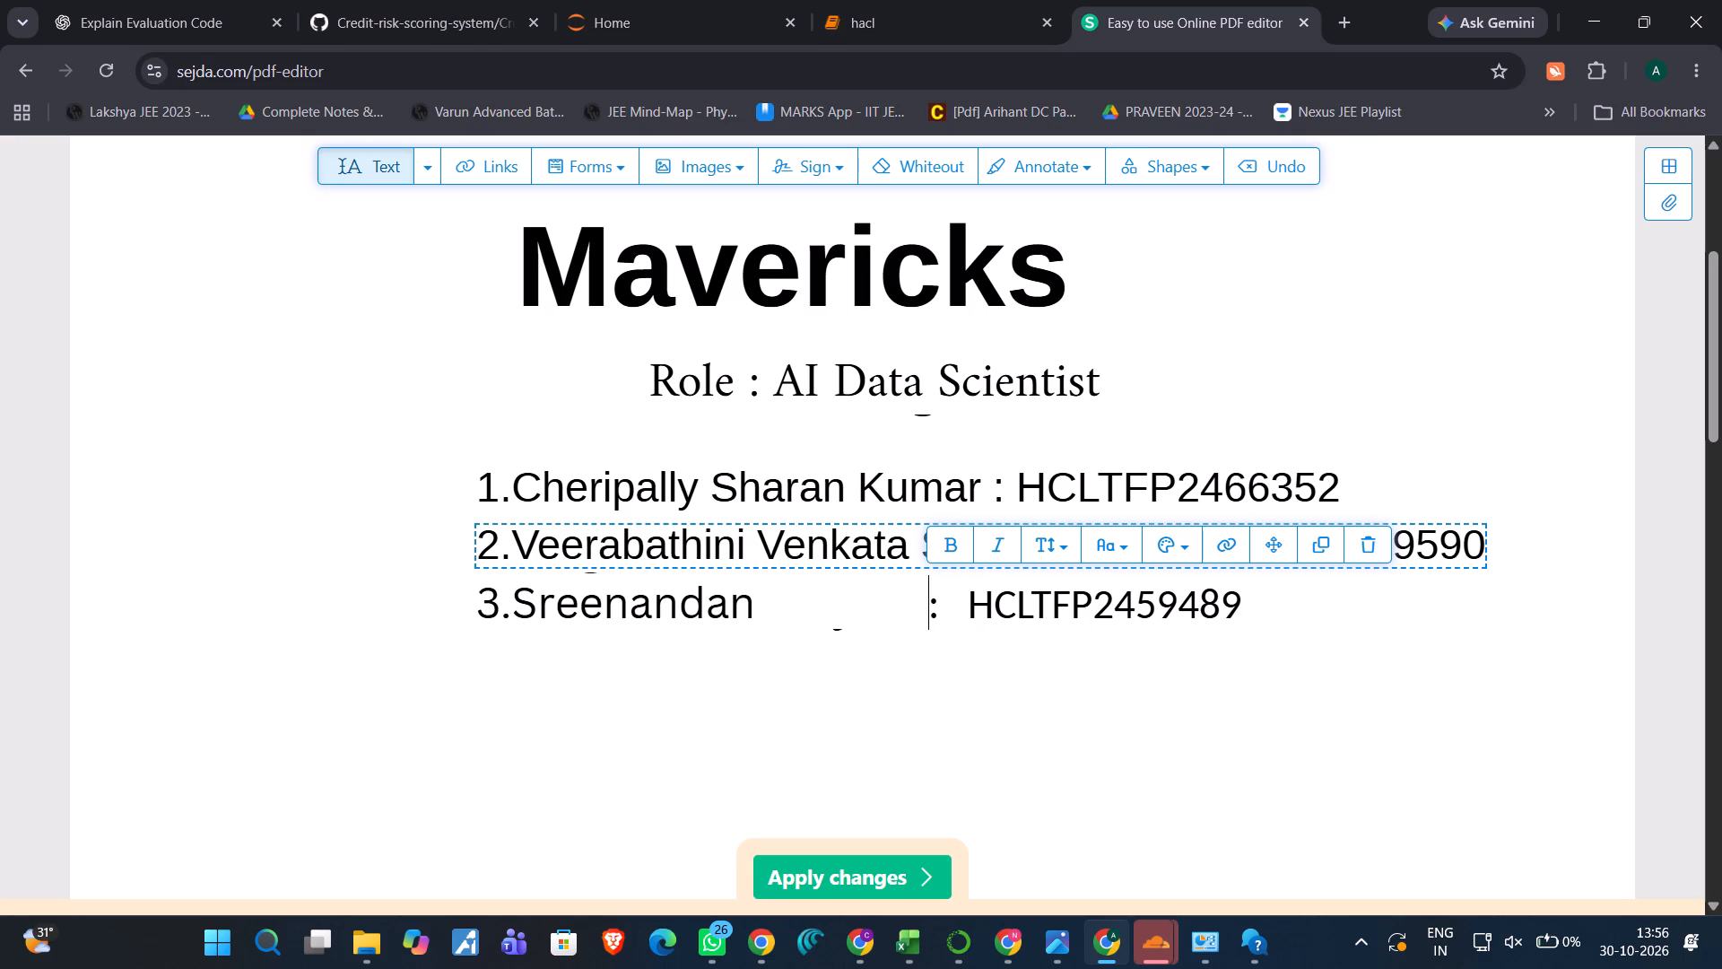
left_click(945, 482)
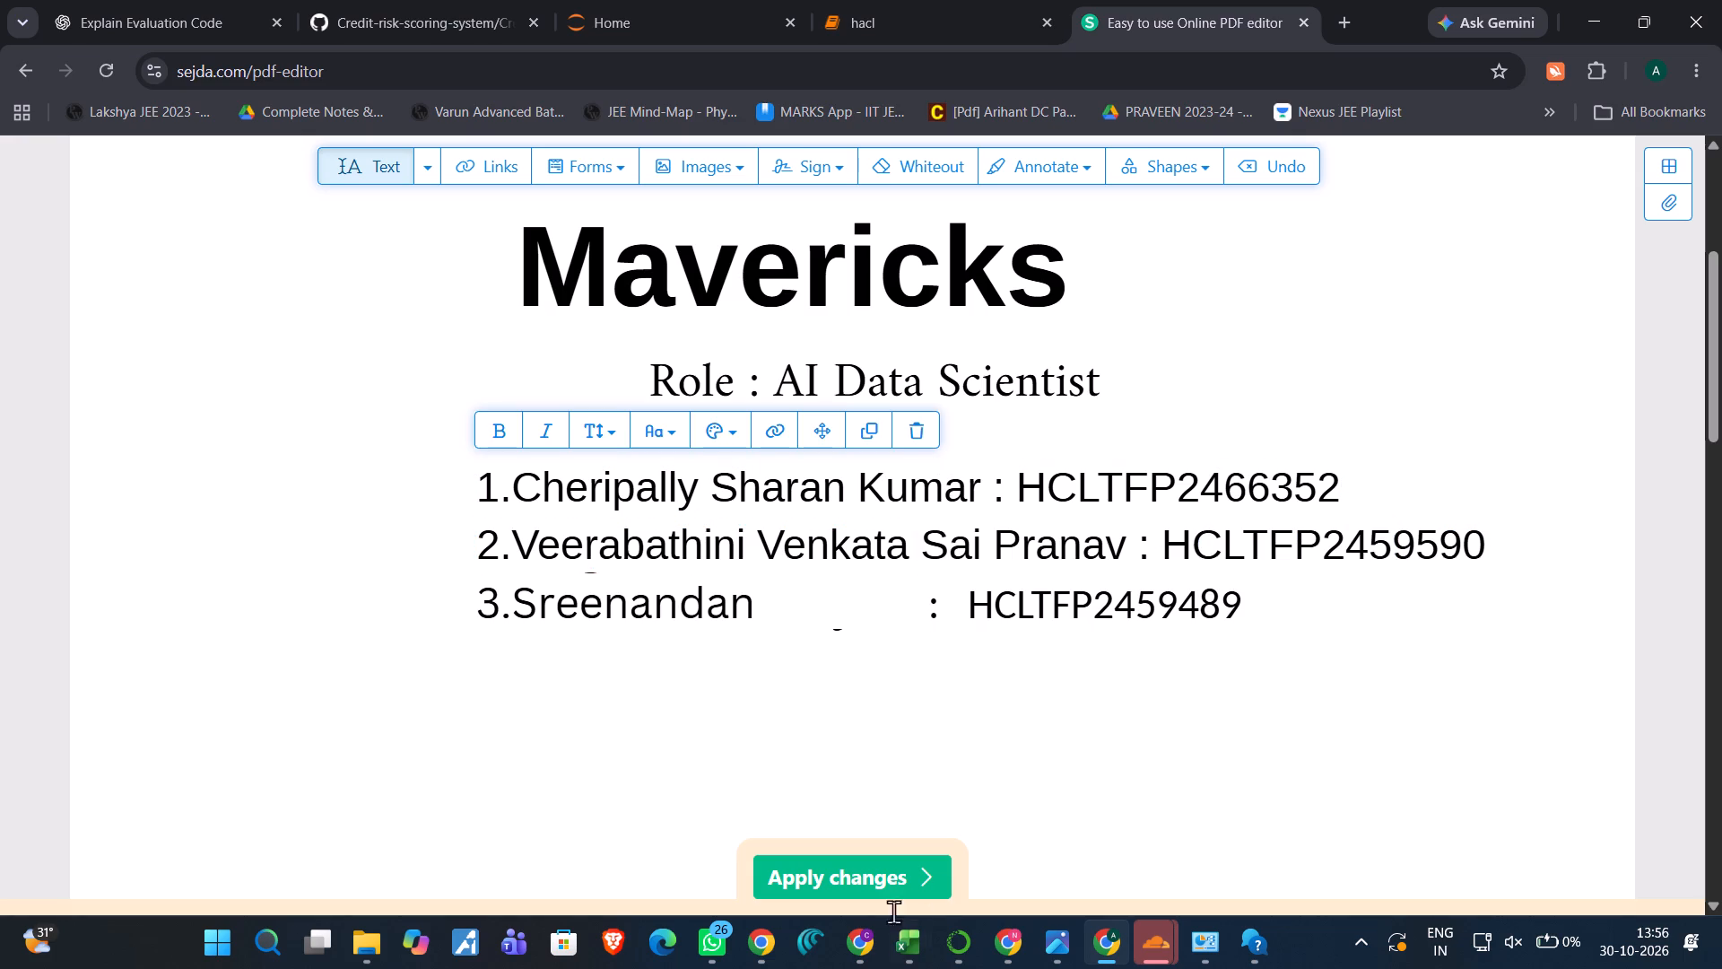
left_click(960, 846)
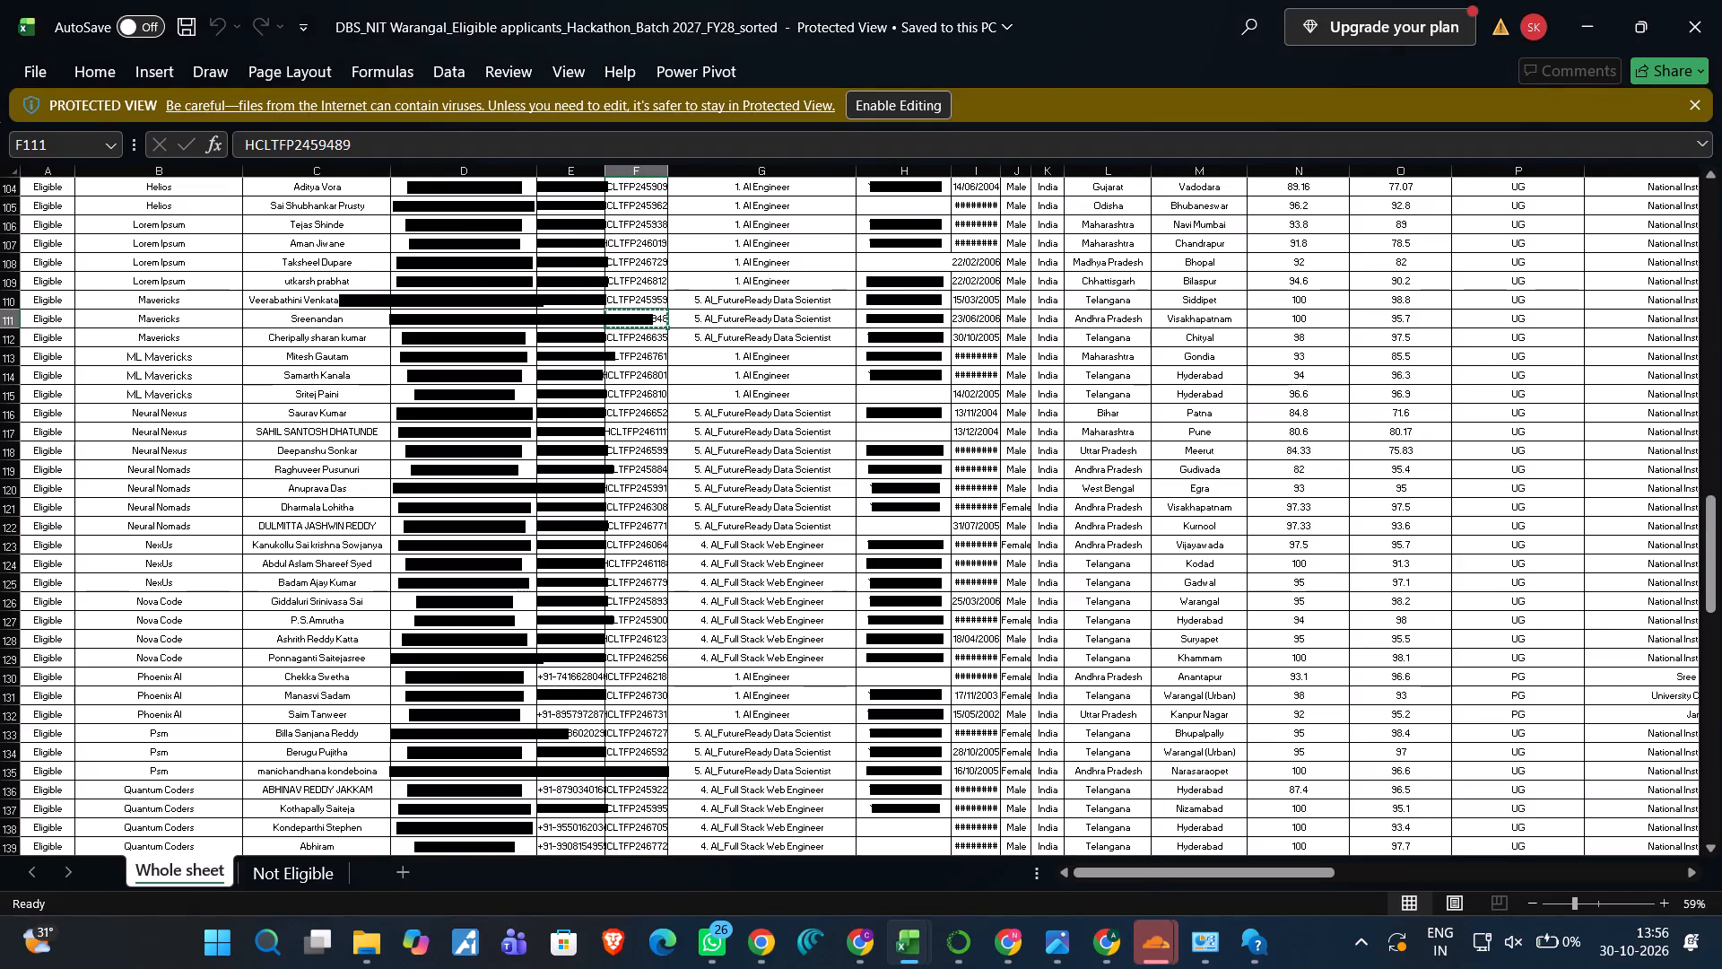
Copy the role "5. AI_FutureReady Data Scientist" from the Excel sheet and paste it over "AI Data Scientist" in the PDF's role line.
left_click(752, 422)
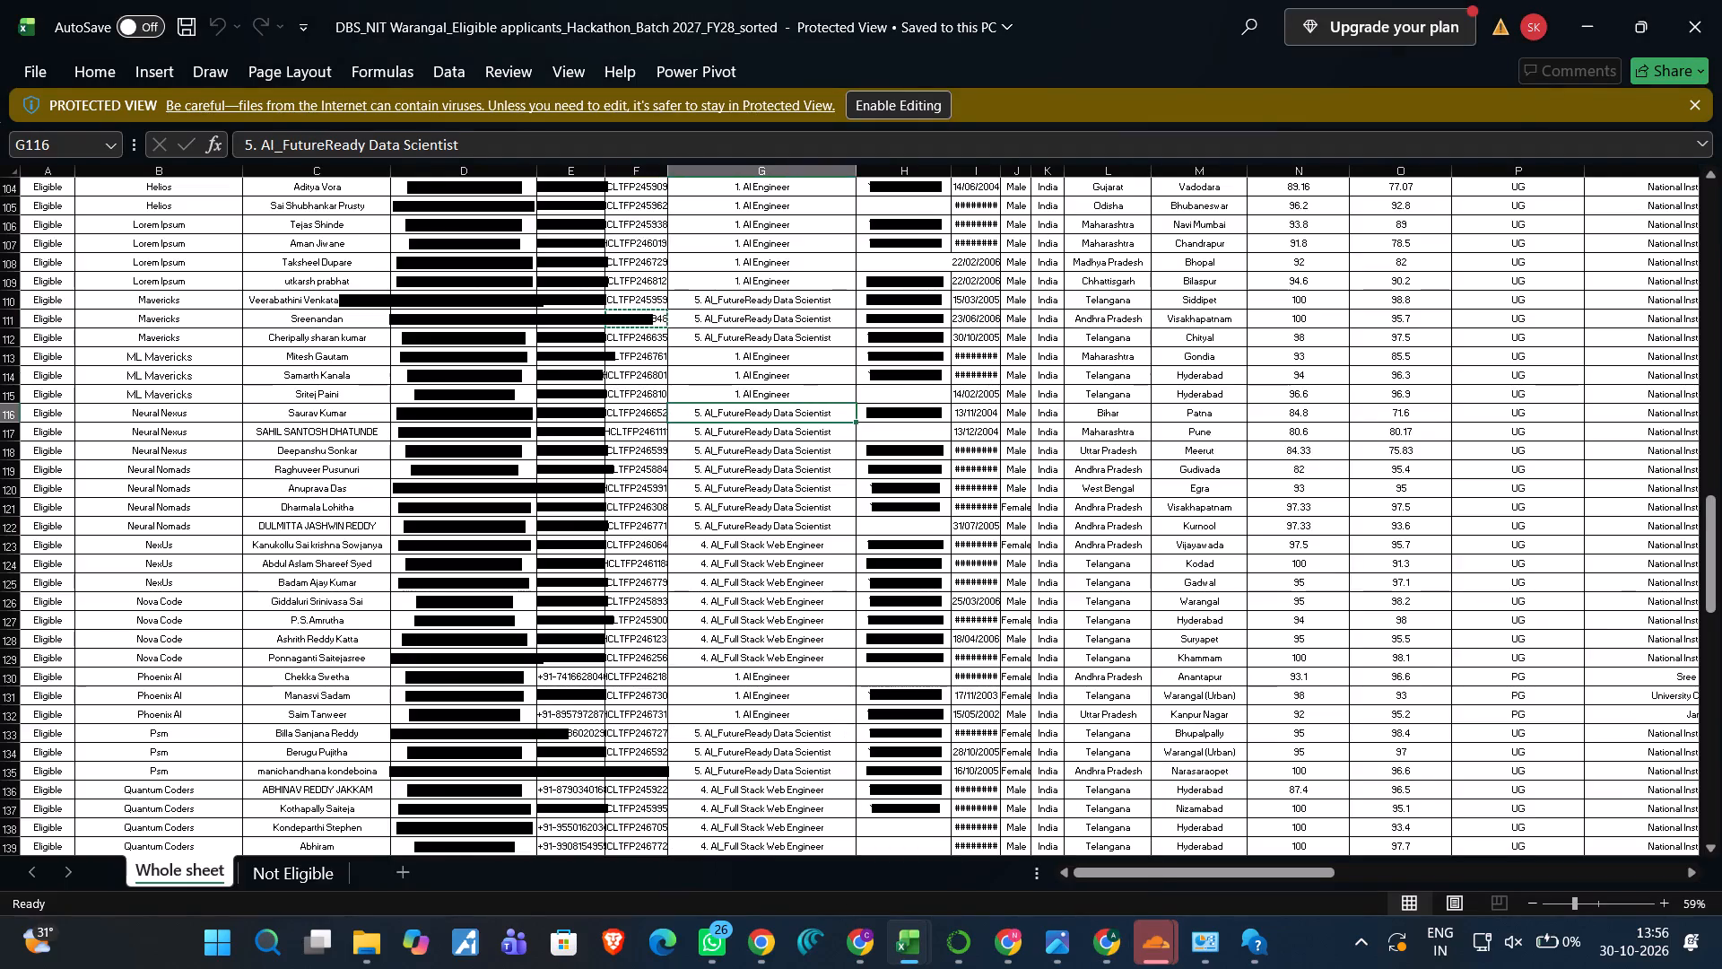
key("ctrl+c")
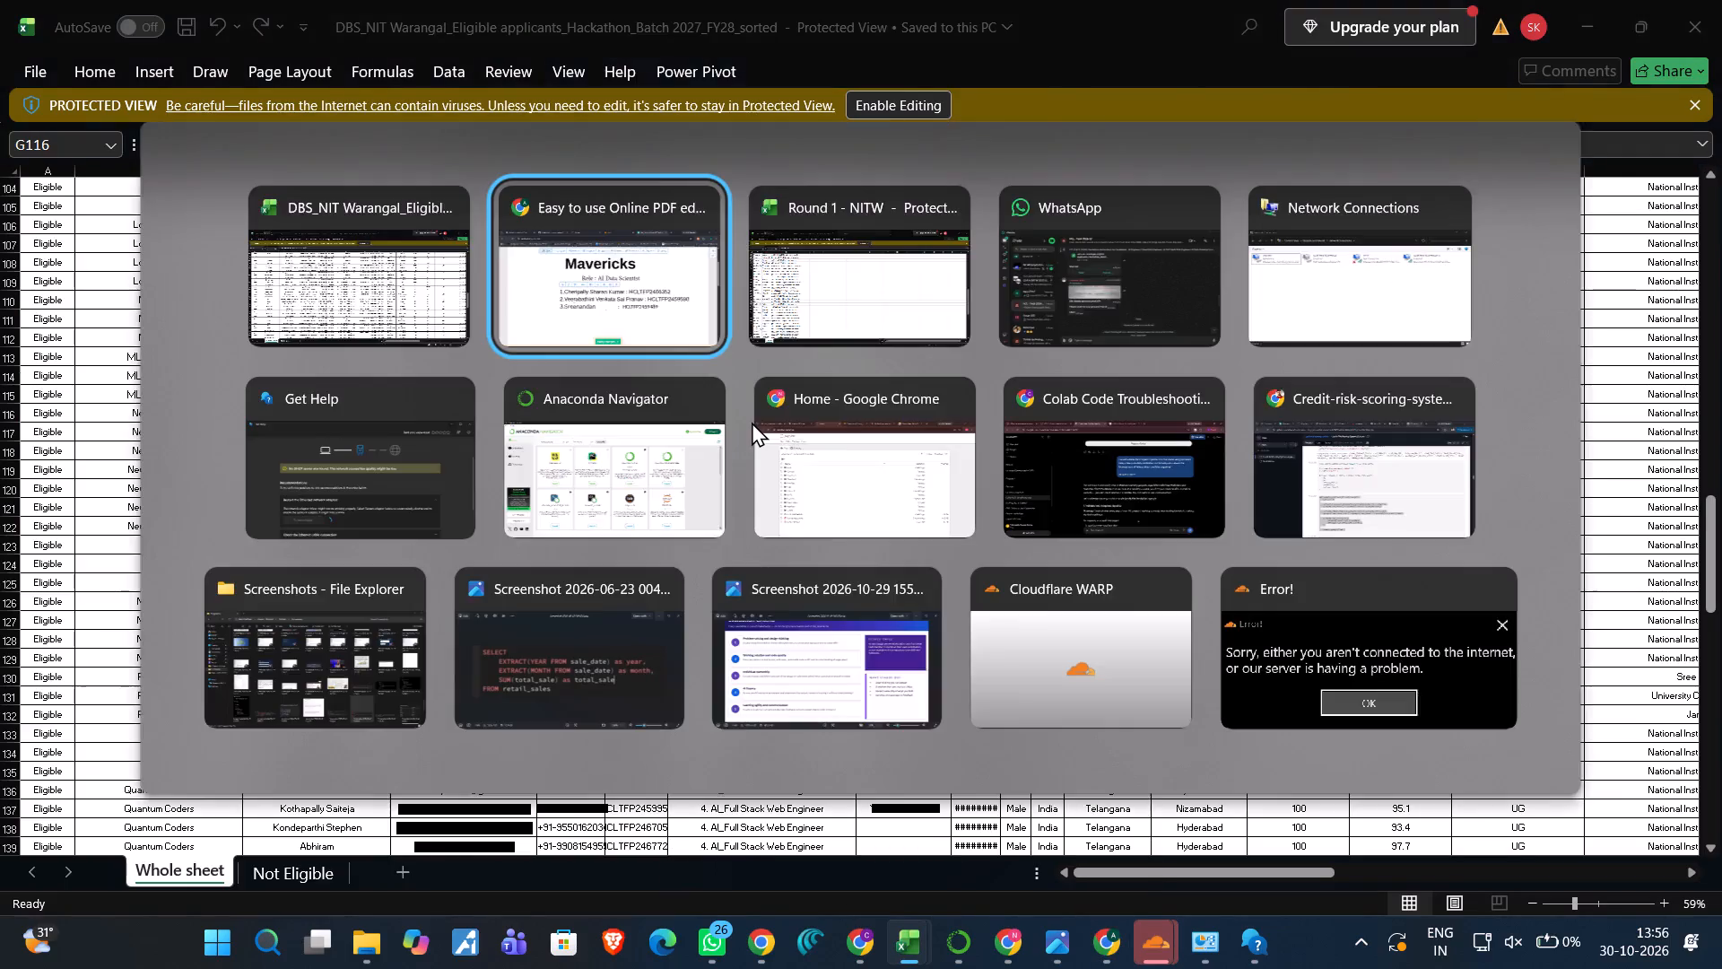
left_click(845, 381)
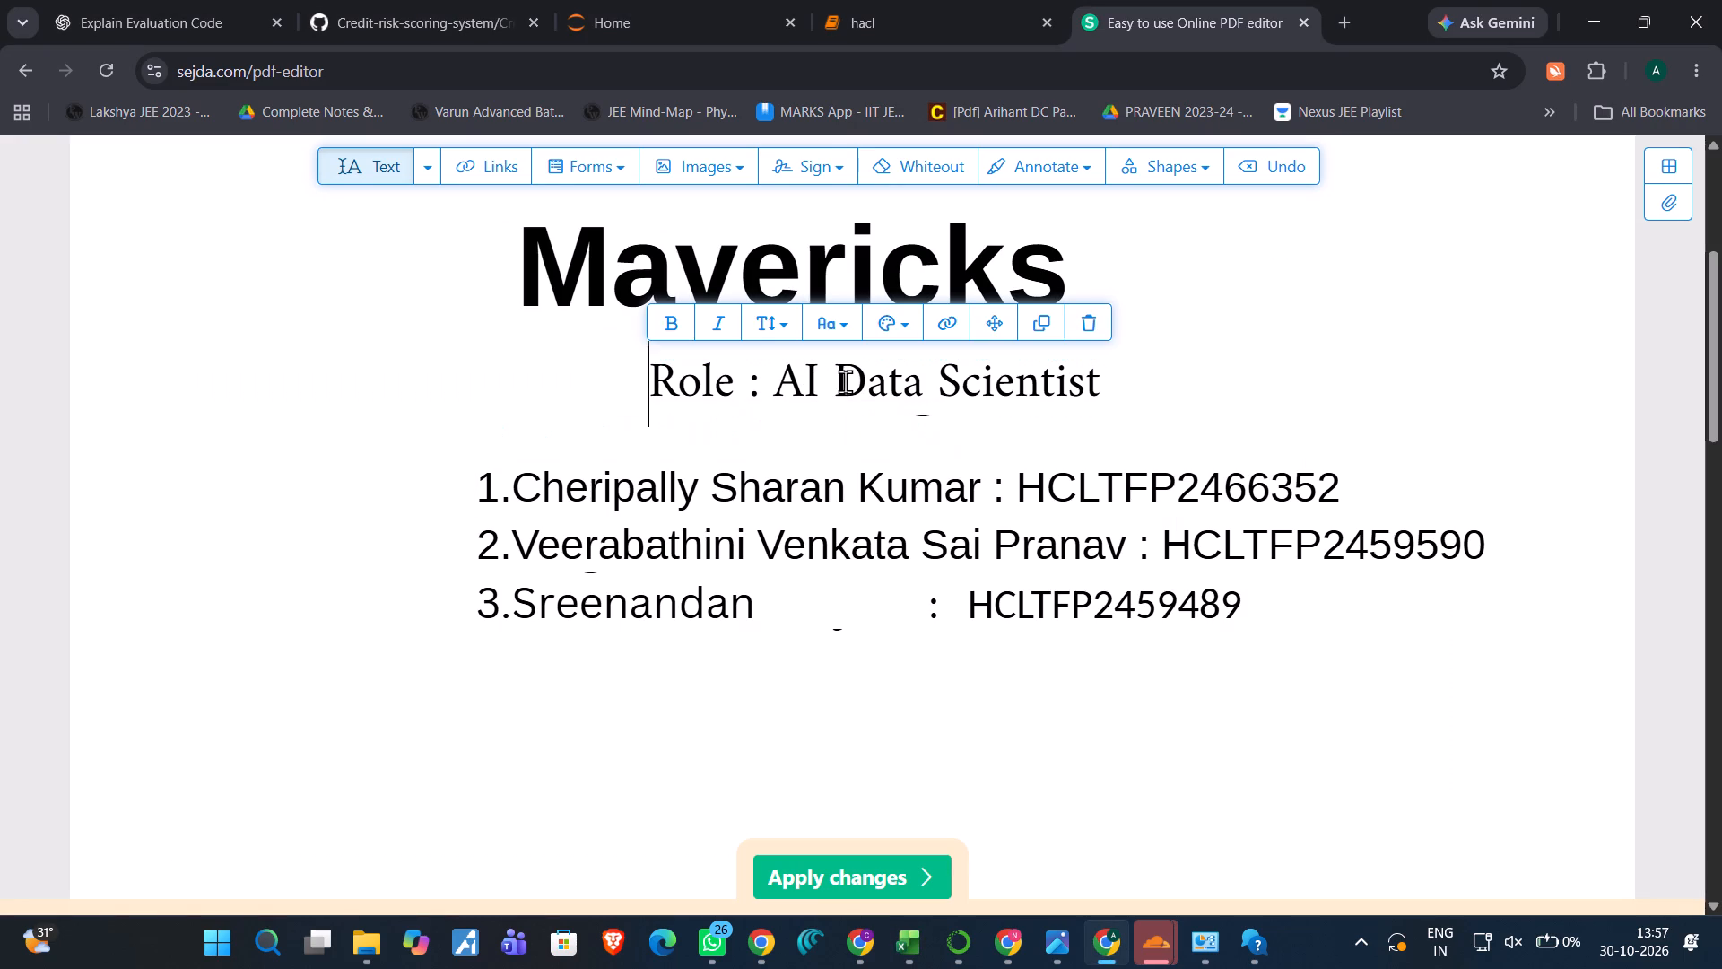
left_click(764, 384)
left_click_drag(784, 380, 907, 363)
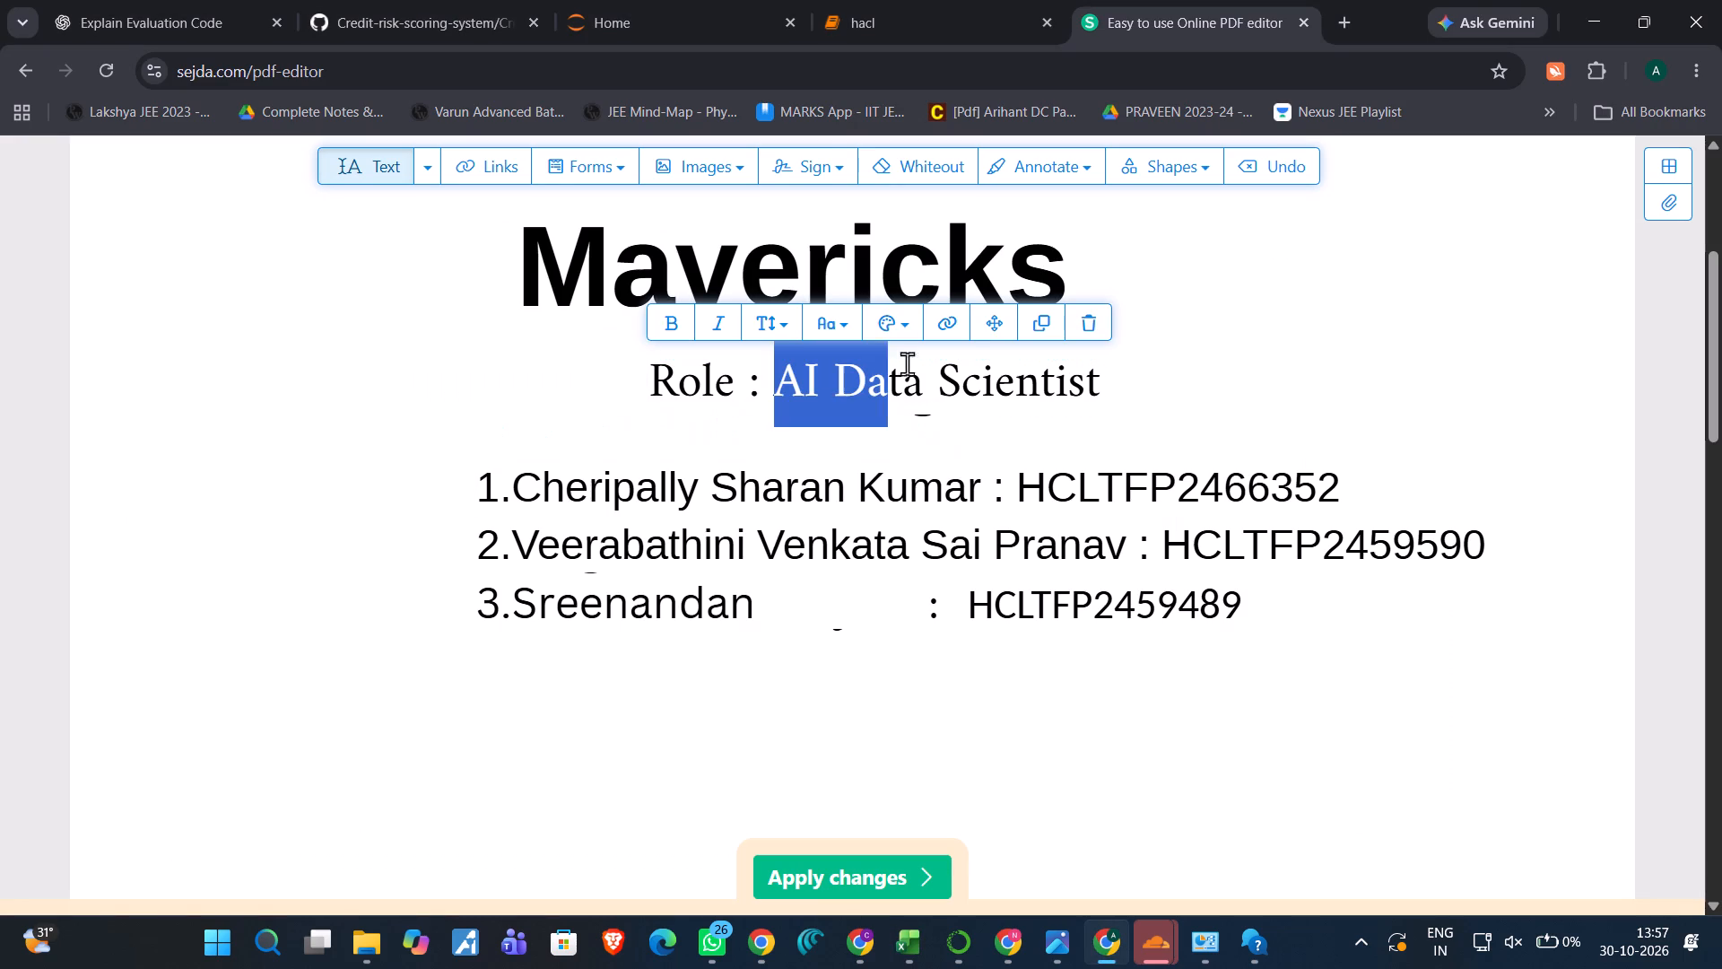
left_click_drag(907, 363, 1091, 385)
key("ctrl+v")
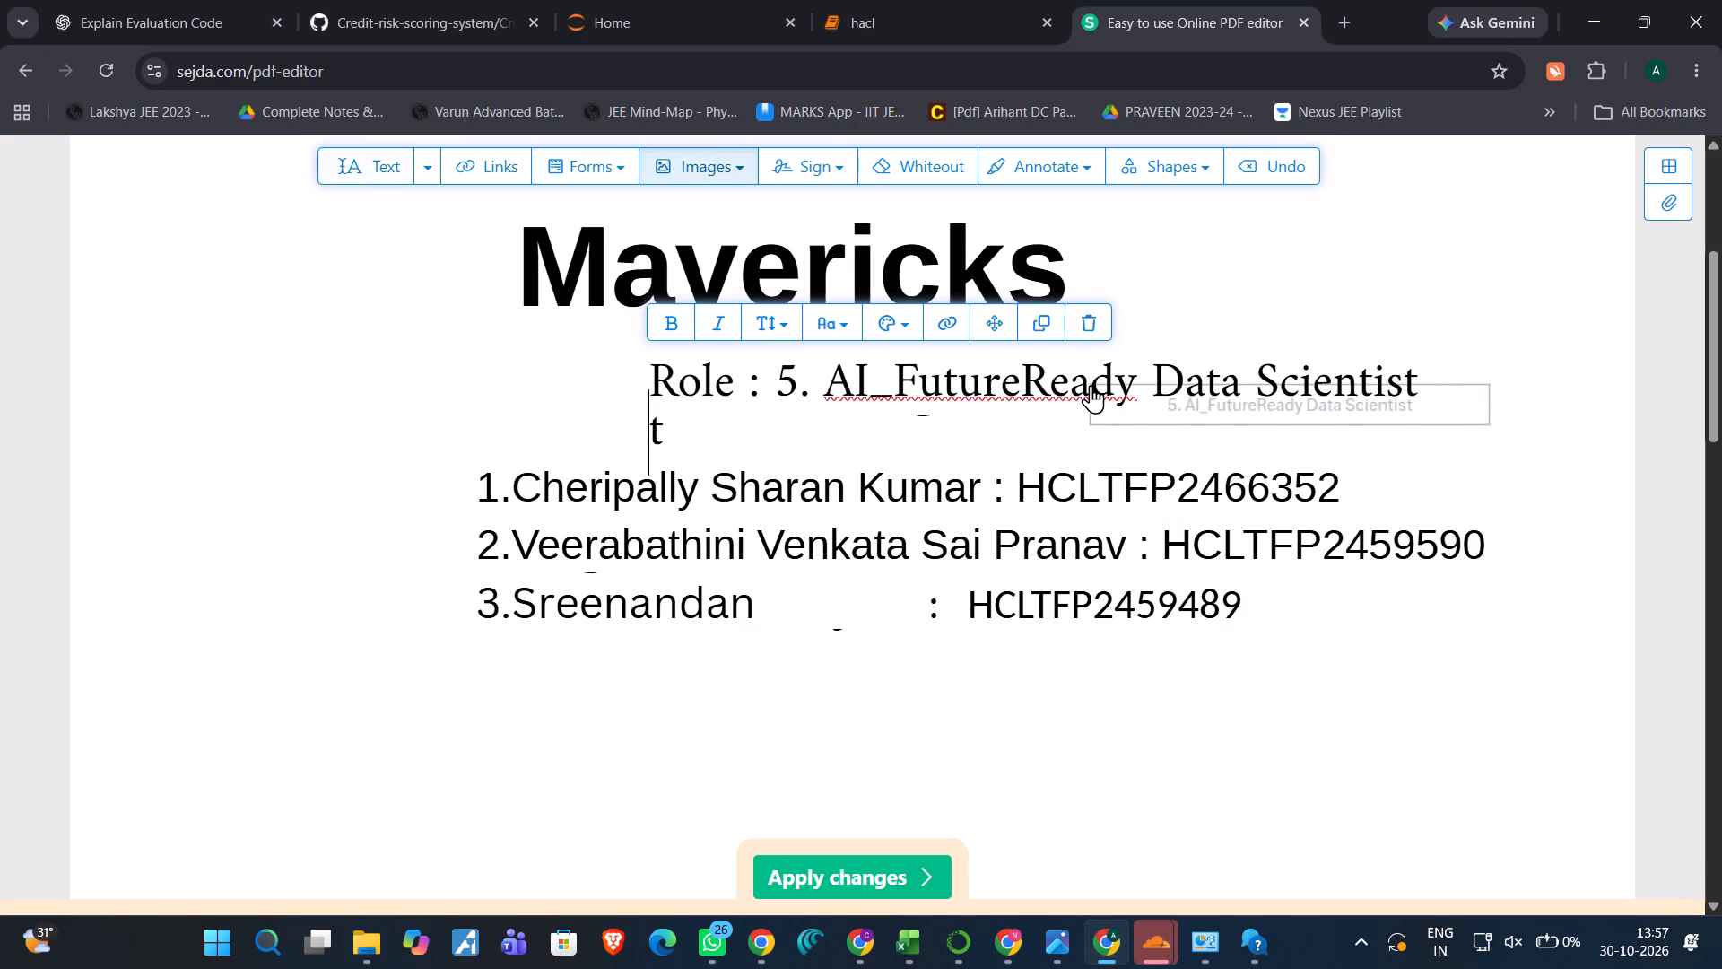
key("Escape")
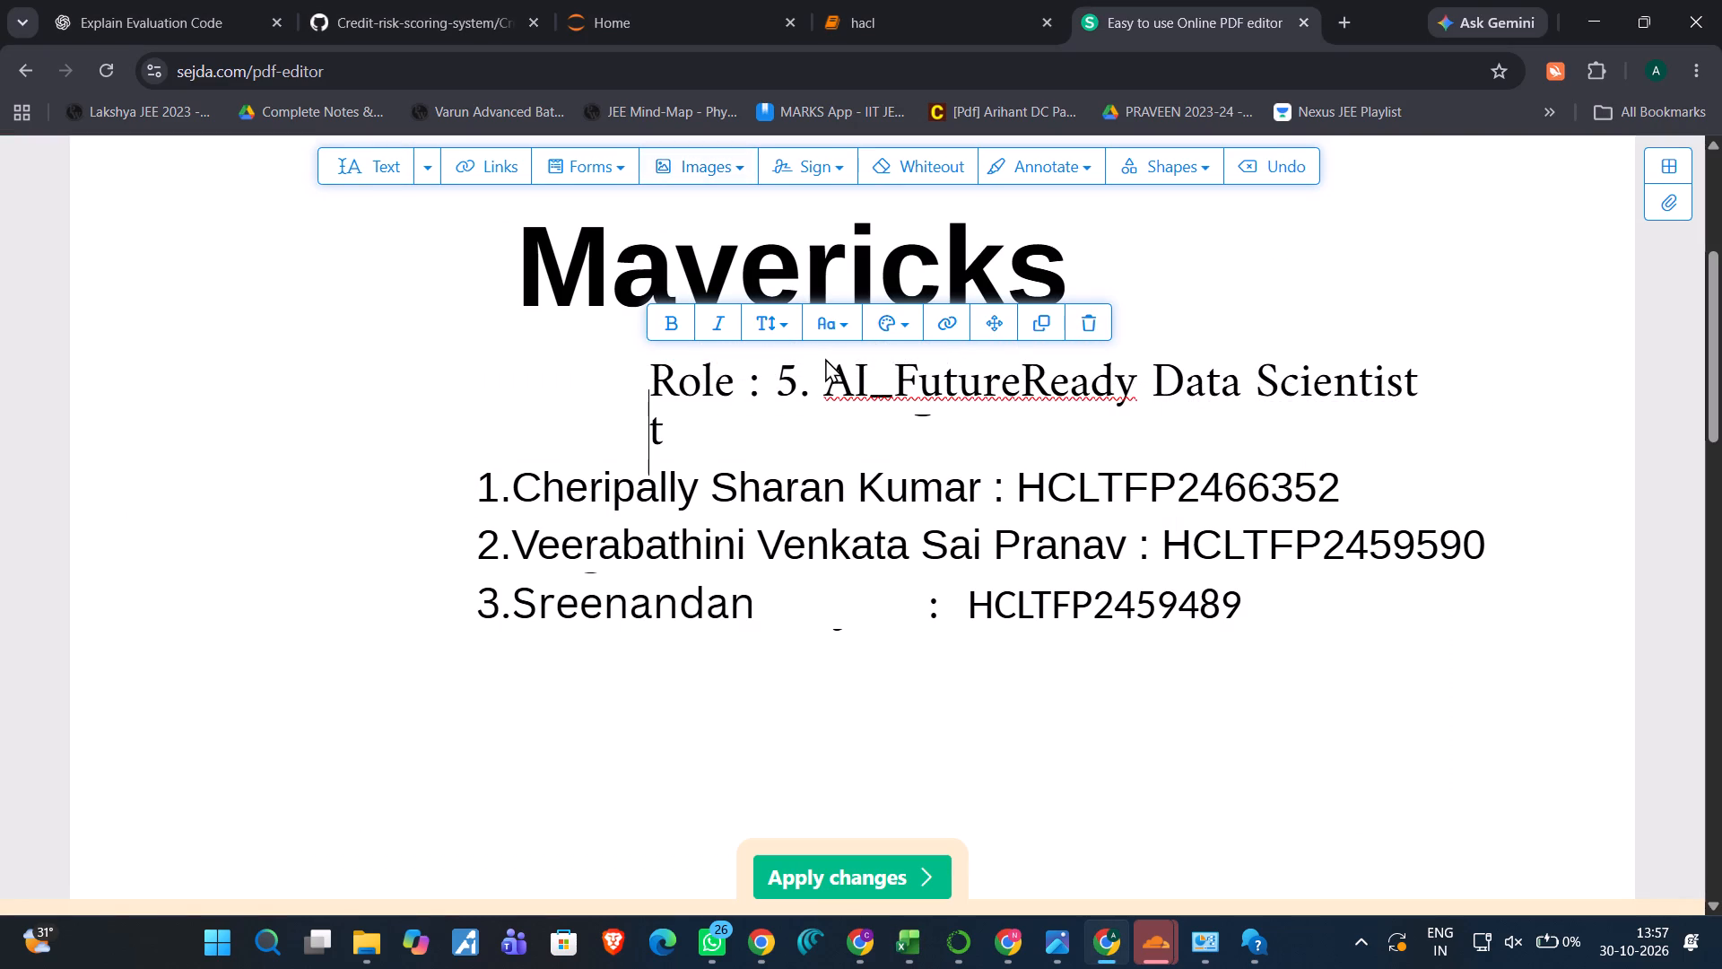
Remove the "5. " prefix and the stray "t" so the role line reads "Role : AI_FutureReady Data Scientist".
left_click(814, 384)
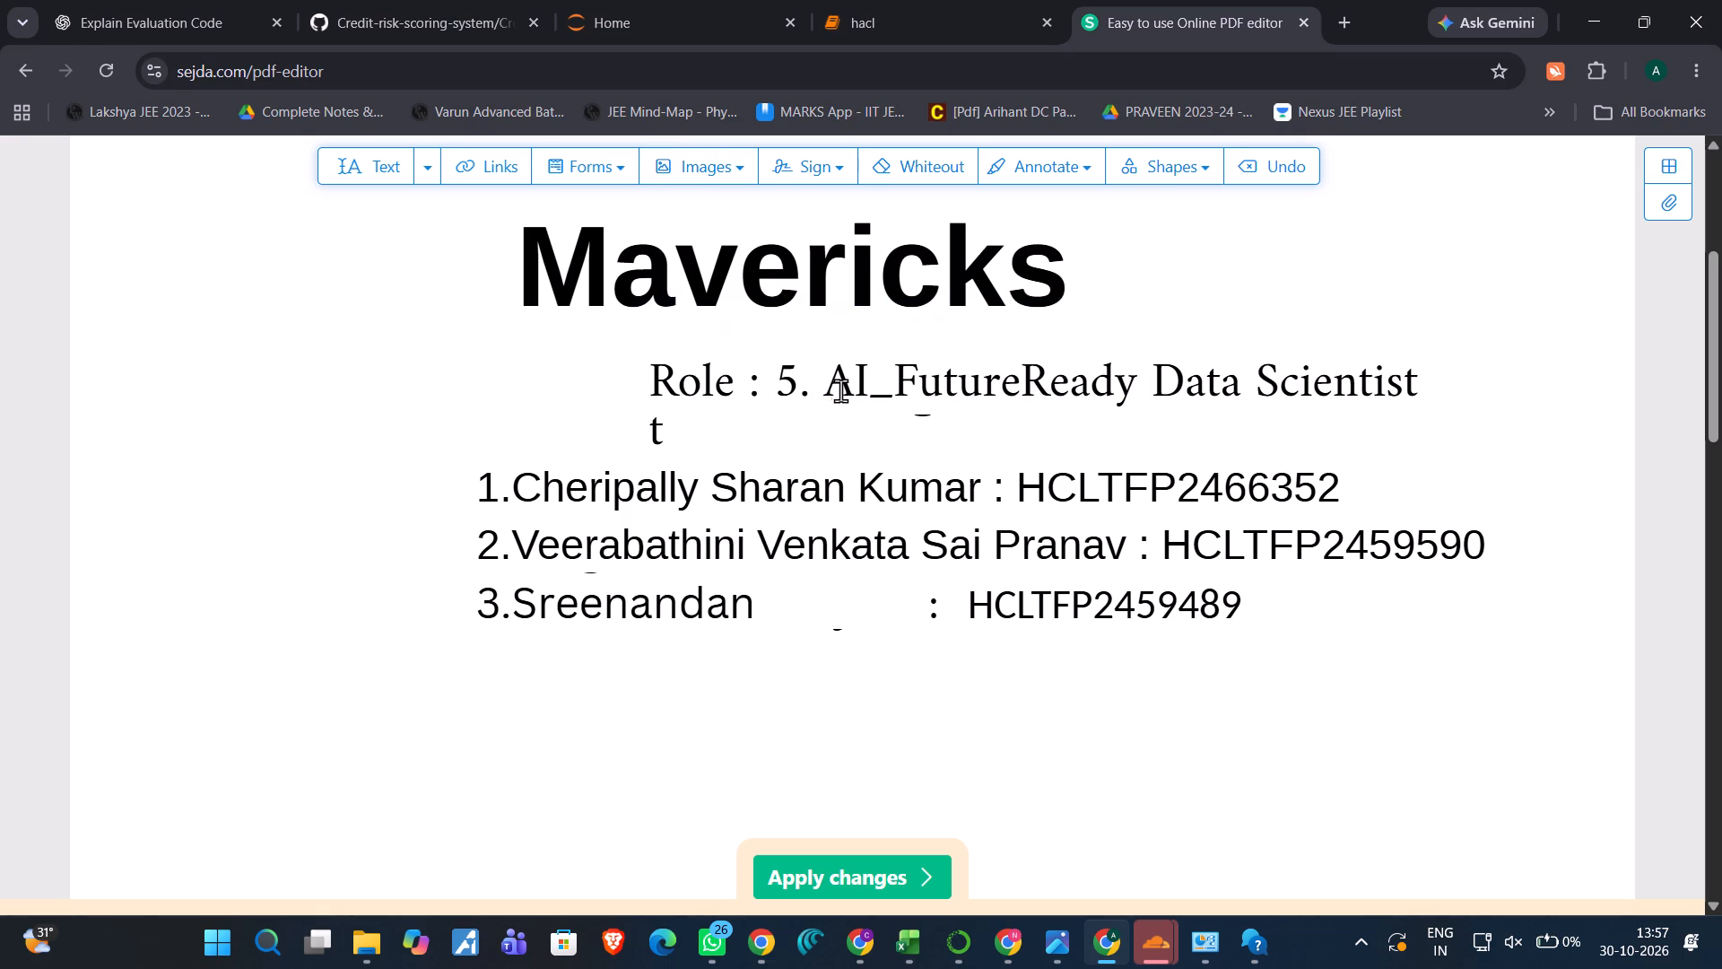
left_click(824, 371)
left_click(365, 172)
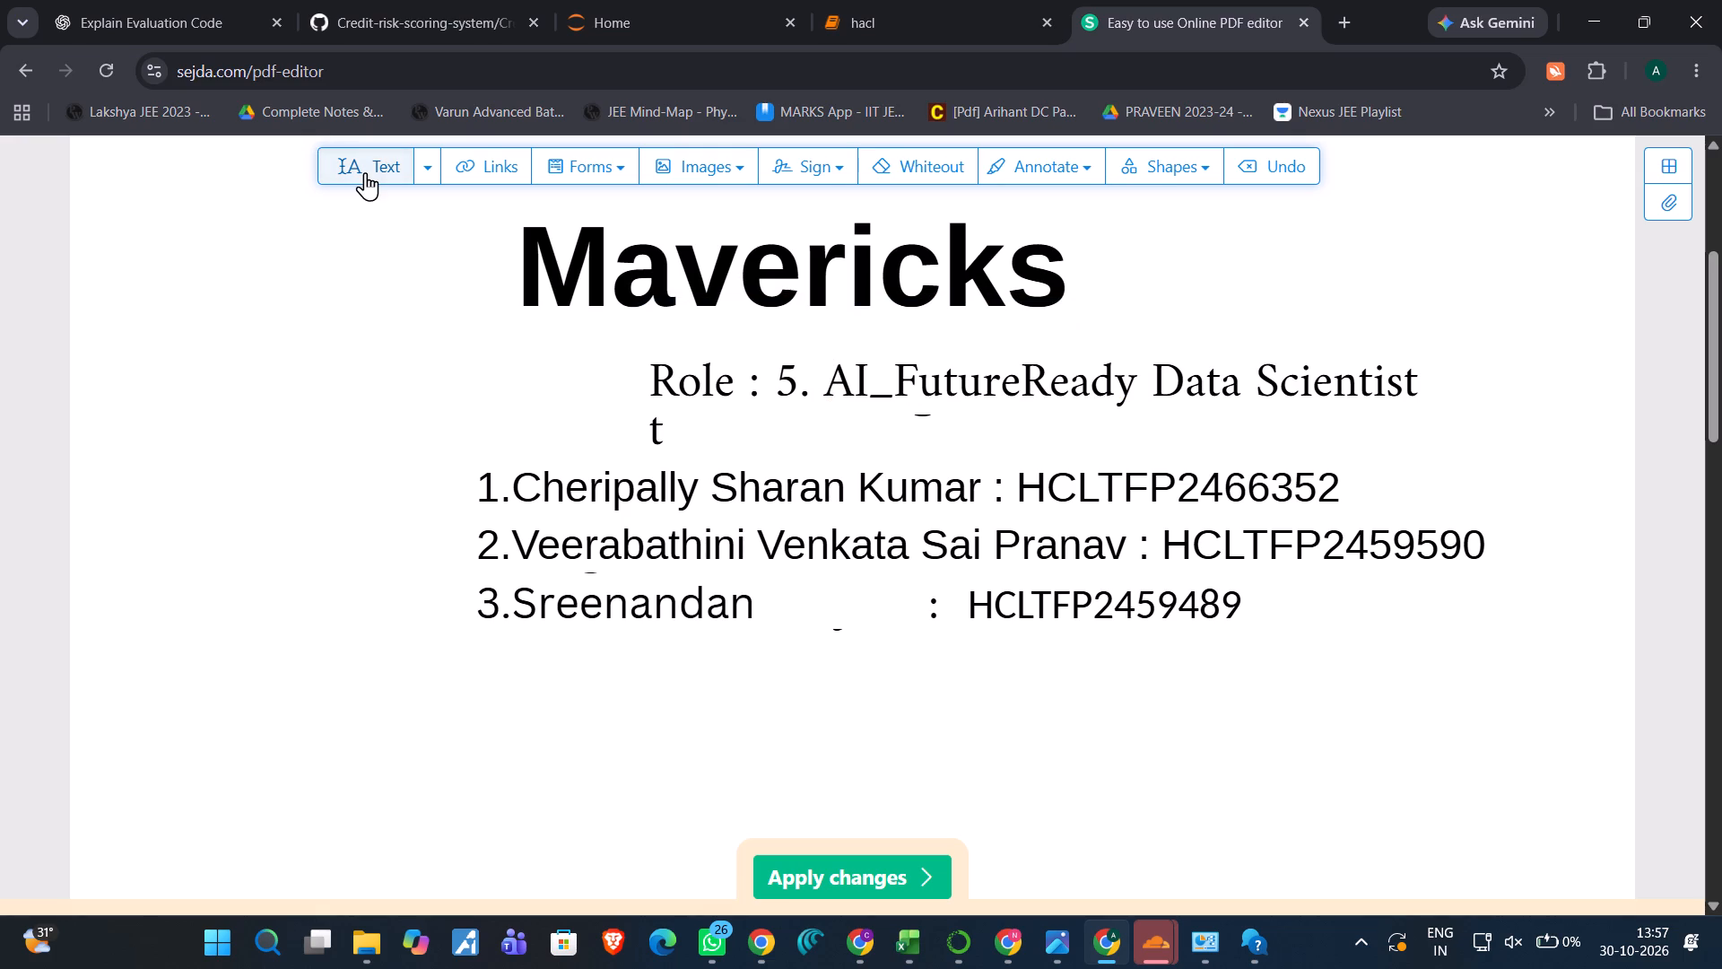
left_click(832, 389)
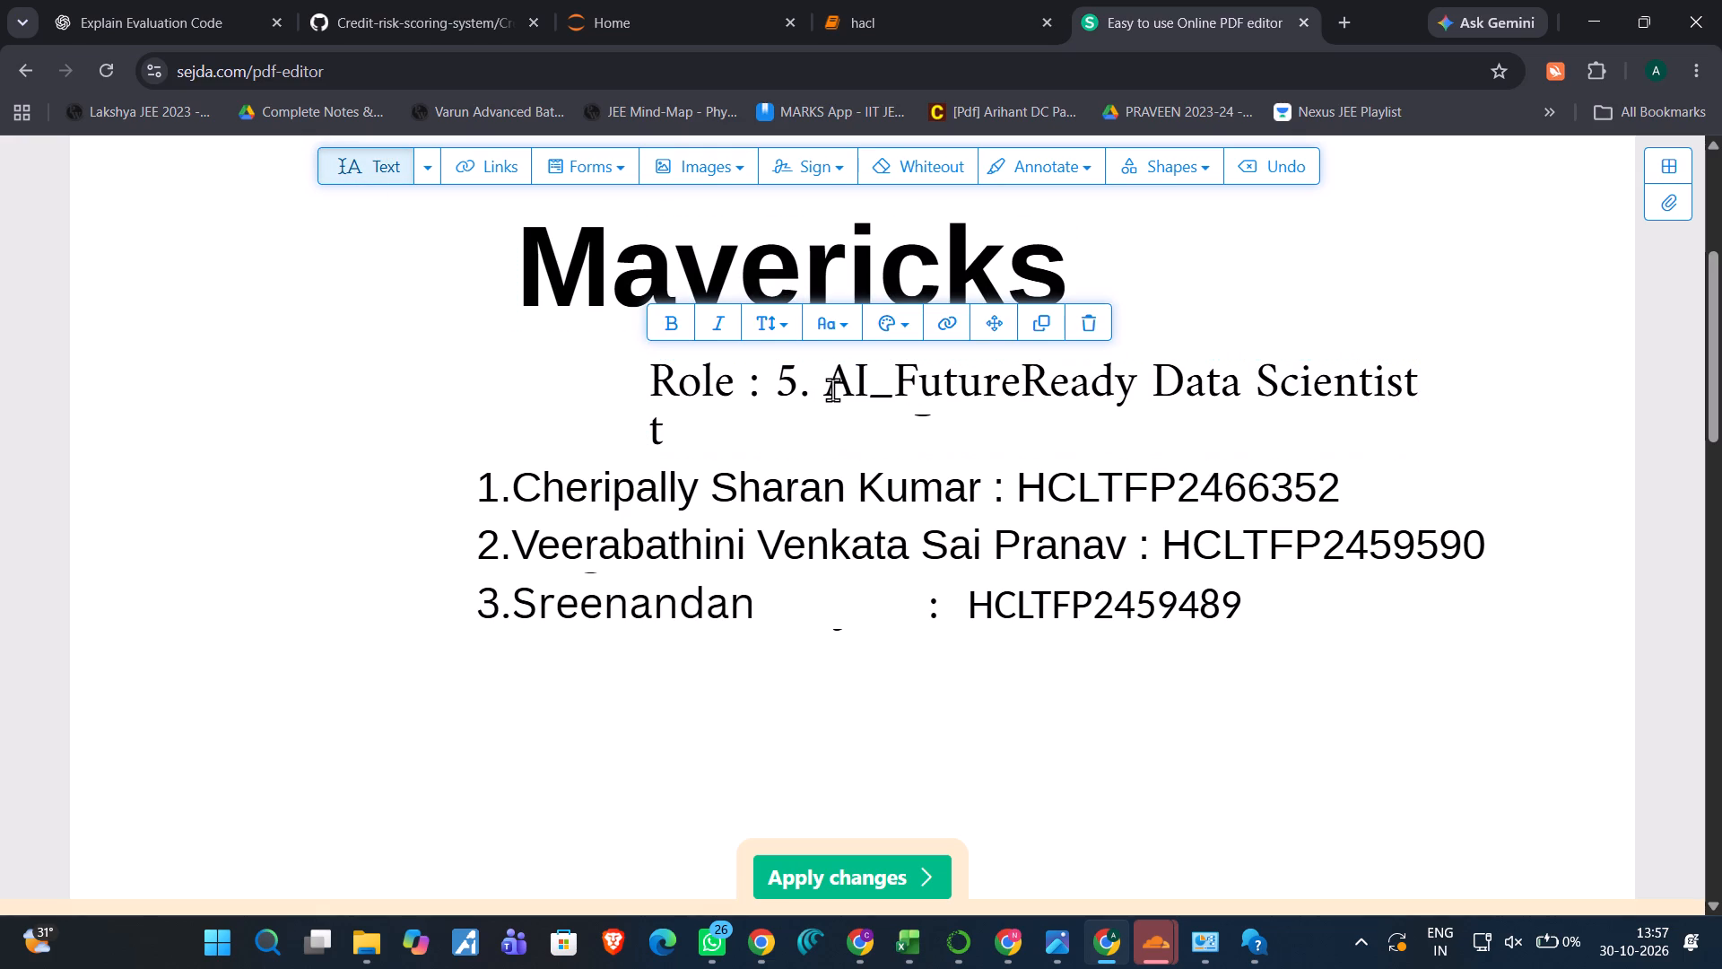
left_click(822, 382)
key("BackSpace")
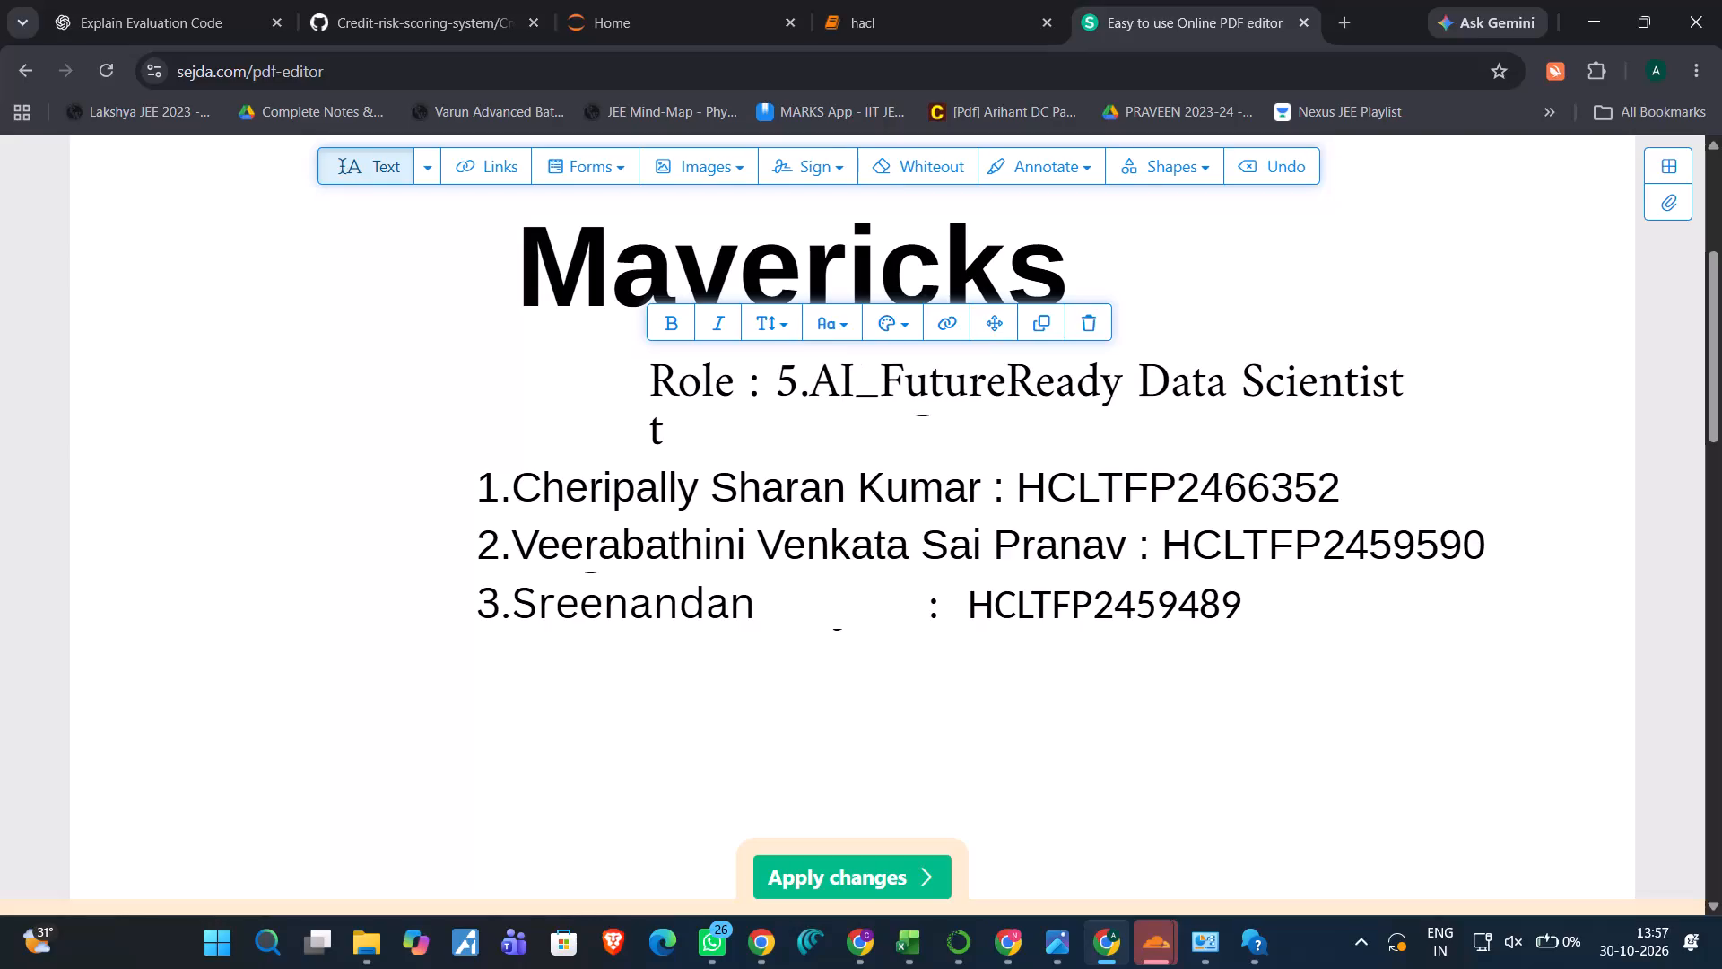
key("BackSpace")
key("BackSpace")
key("Down")
key("BackSpace")
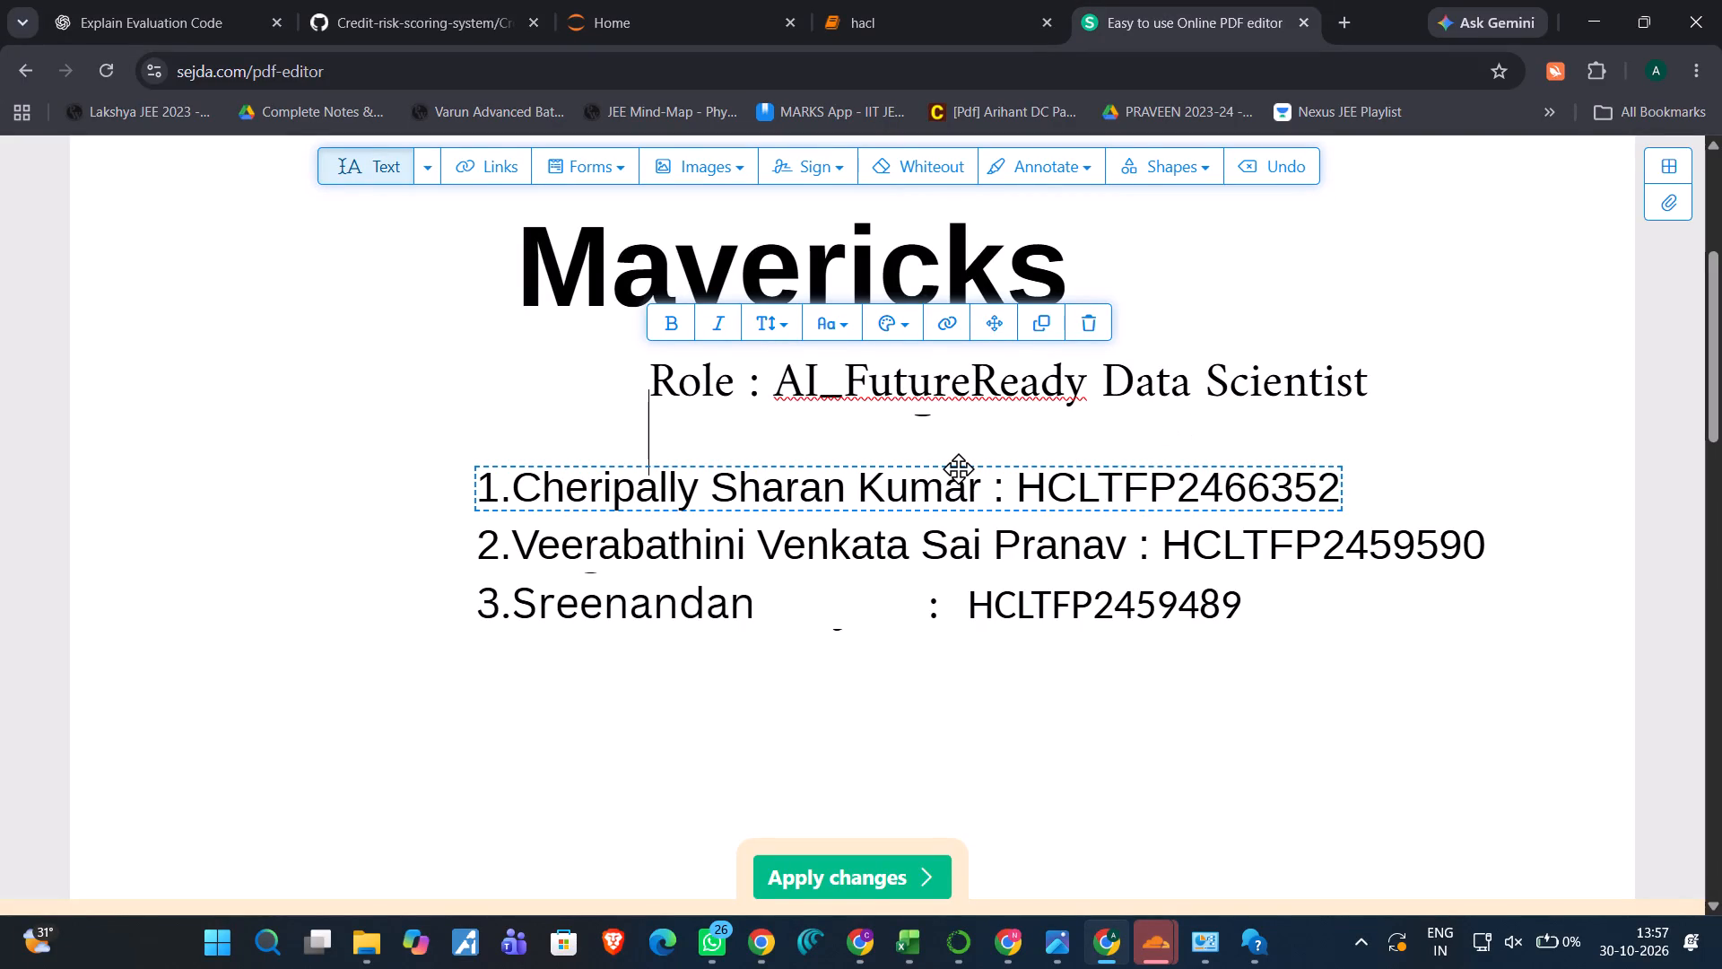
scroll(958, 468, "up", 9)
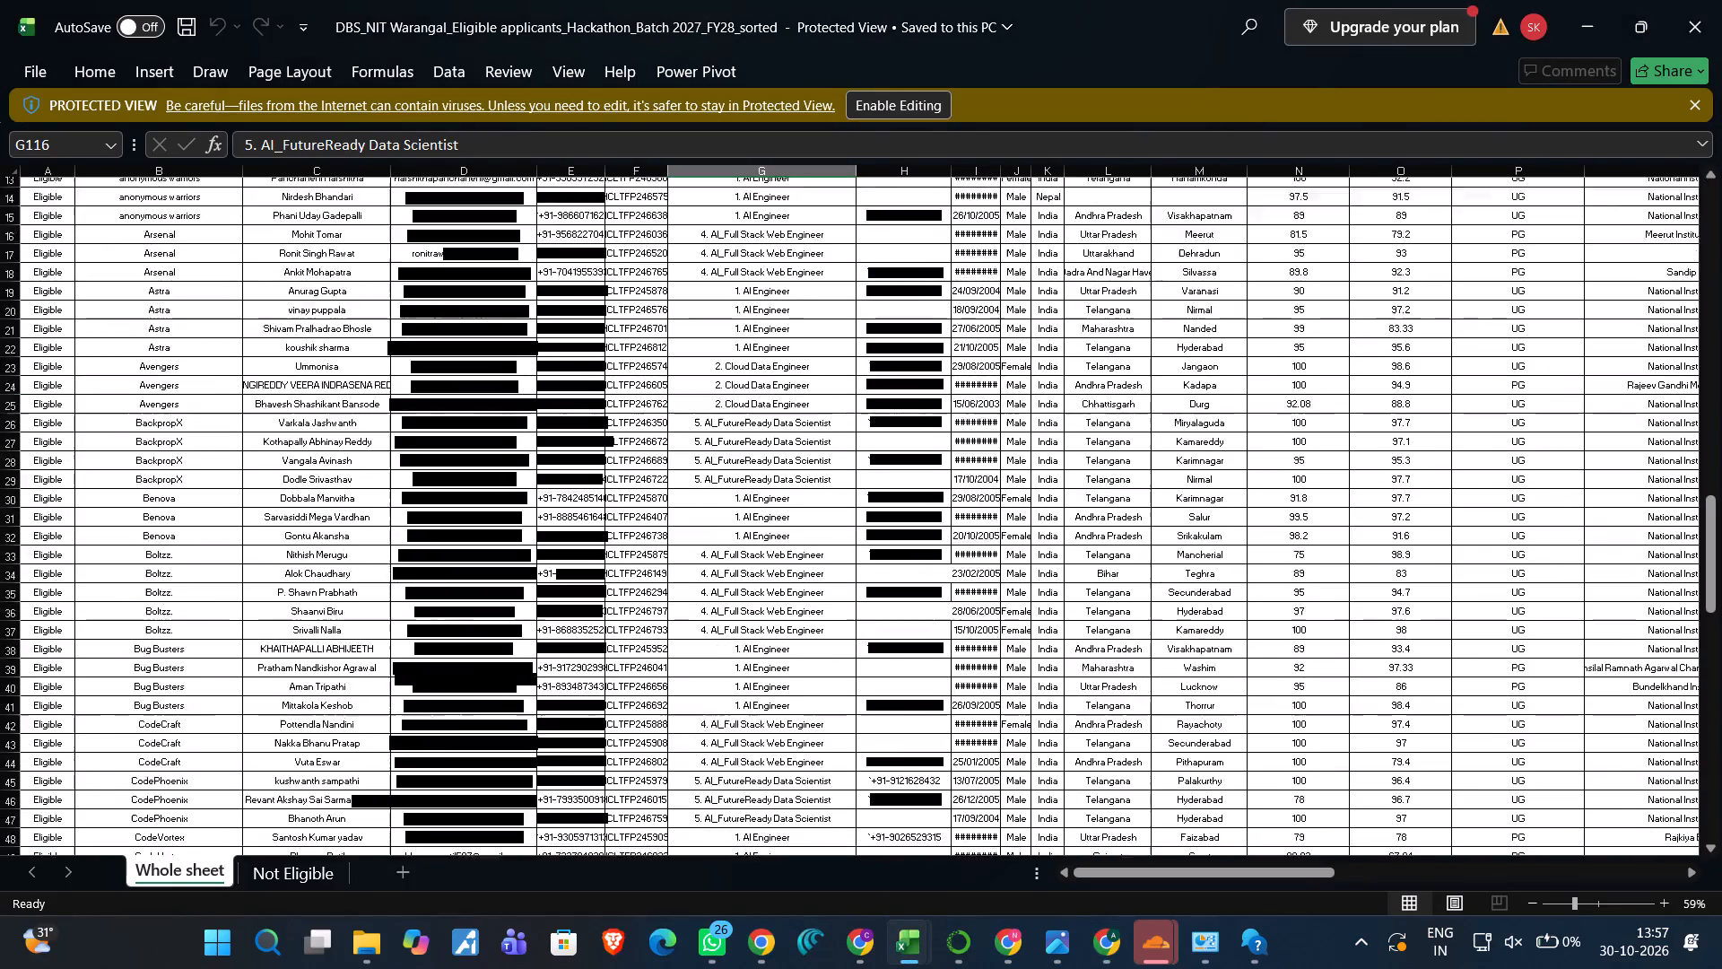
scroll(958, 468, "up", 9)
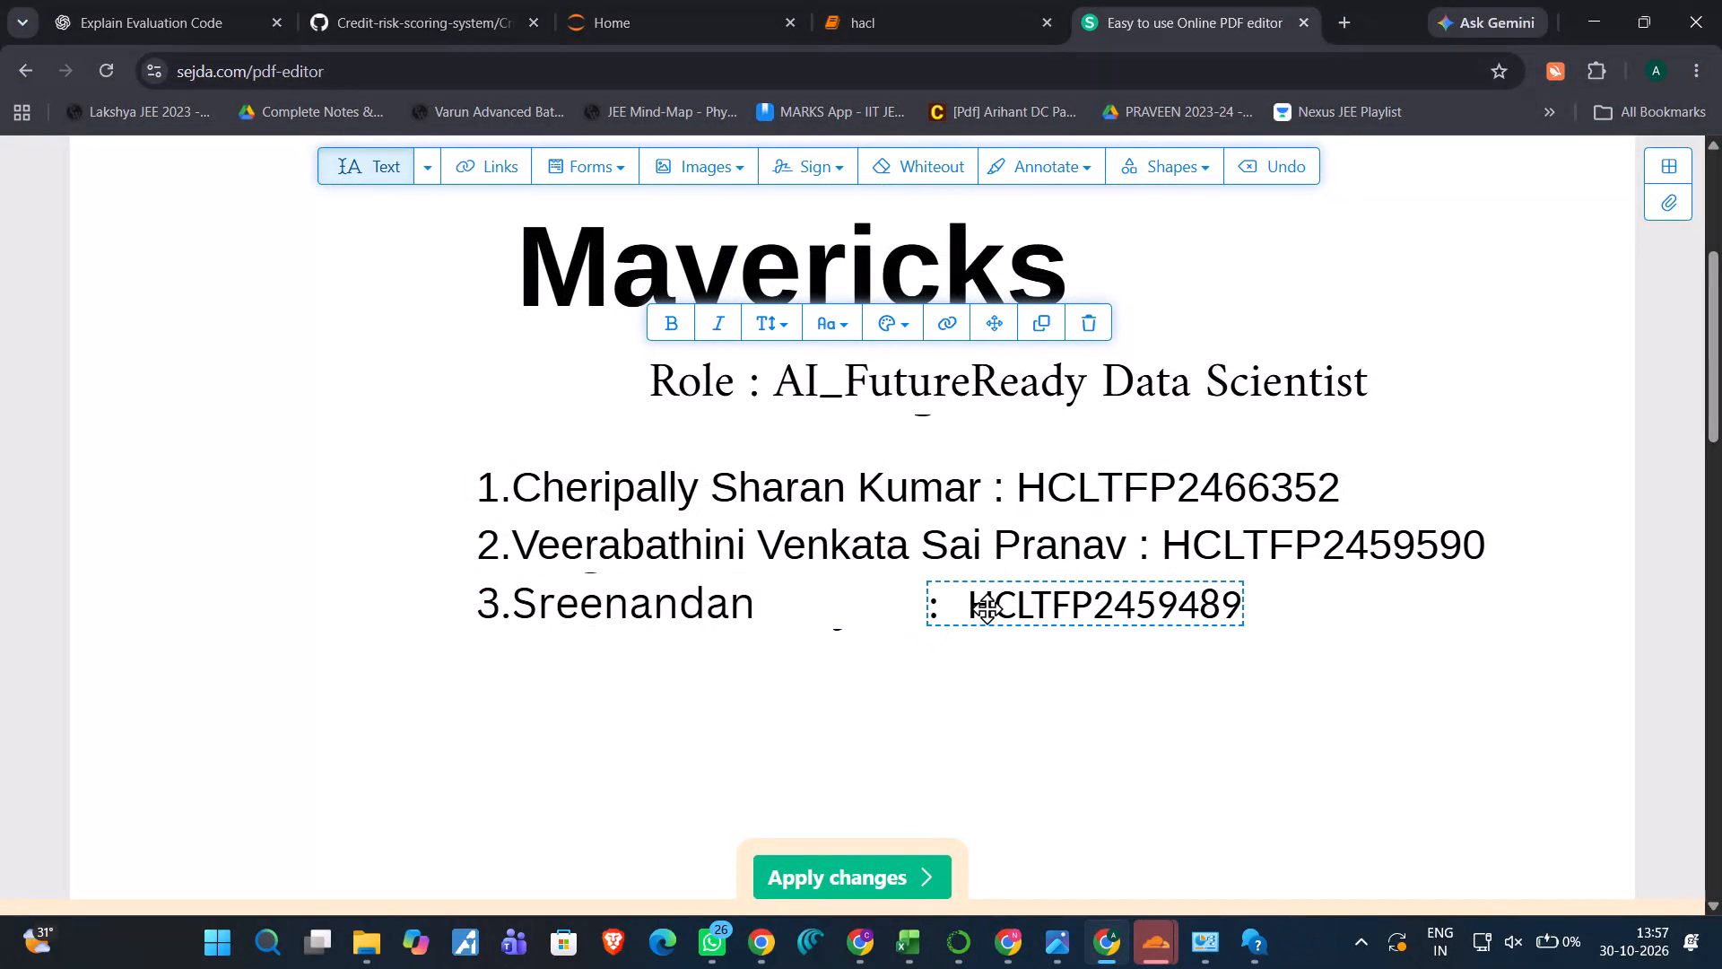
Move the third member's colon and HCLTFP ID next to the name, and reduce the gap after the colon to one space.
left_click_drag(987, 608, 825, 609)
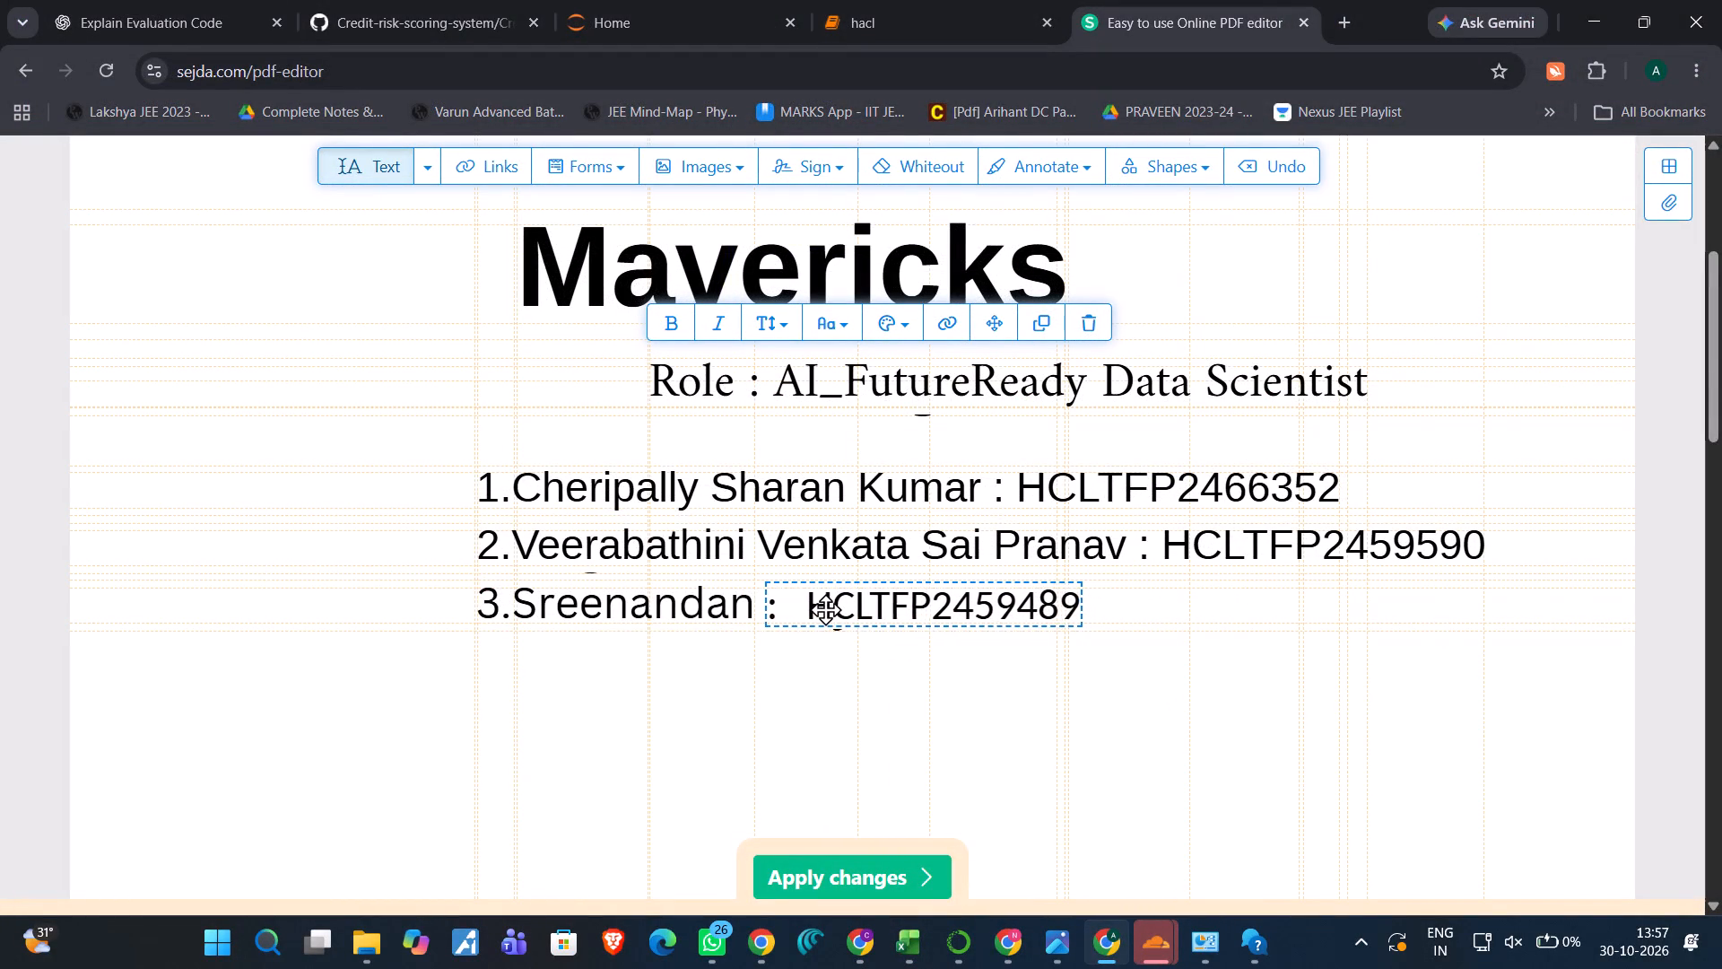
left_click_drag(825, 609, 821, 609)
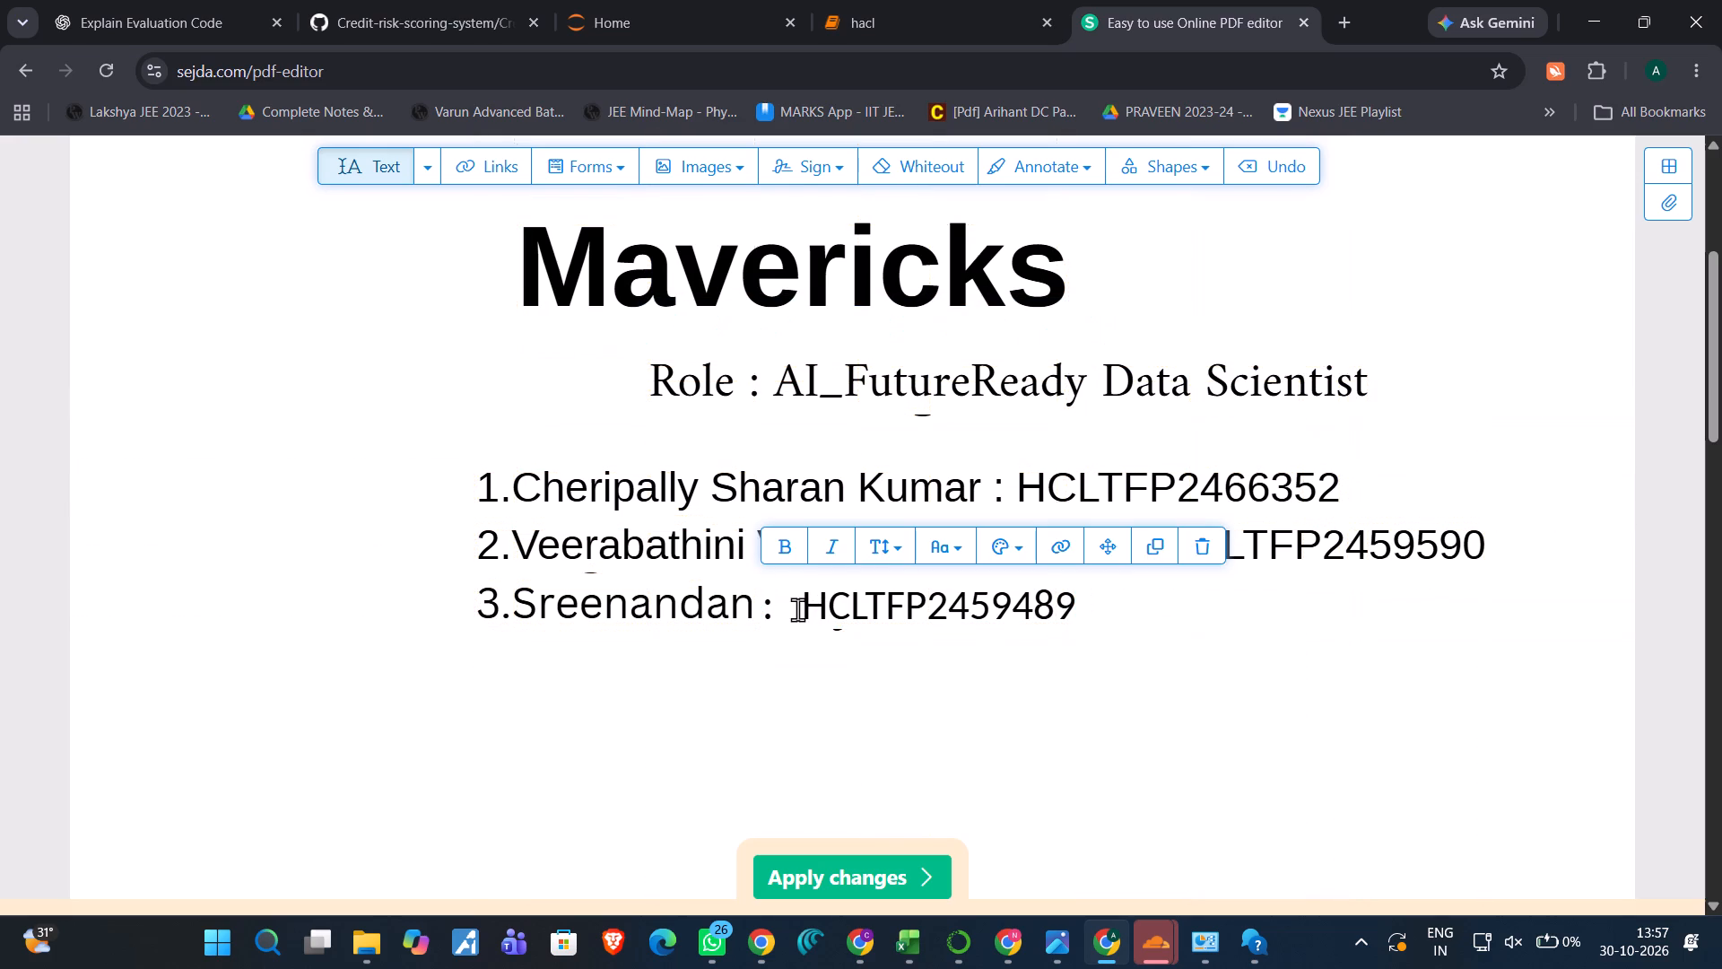
left_click(797, 609)
key("BackSpace")
key("BackSpace")
key("BackSpace")
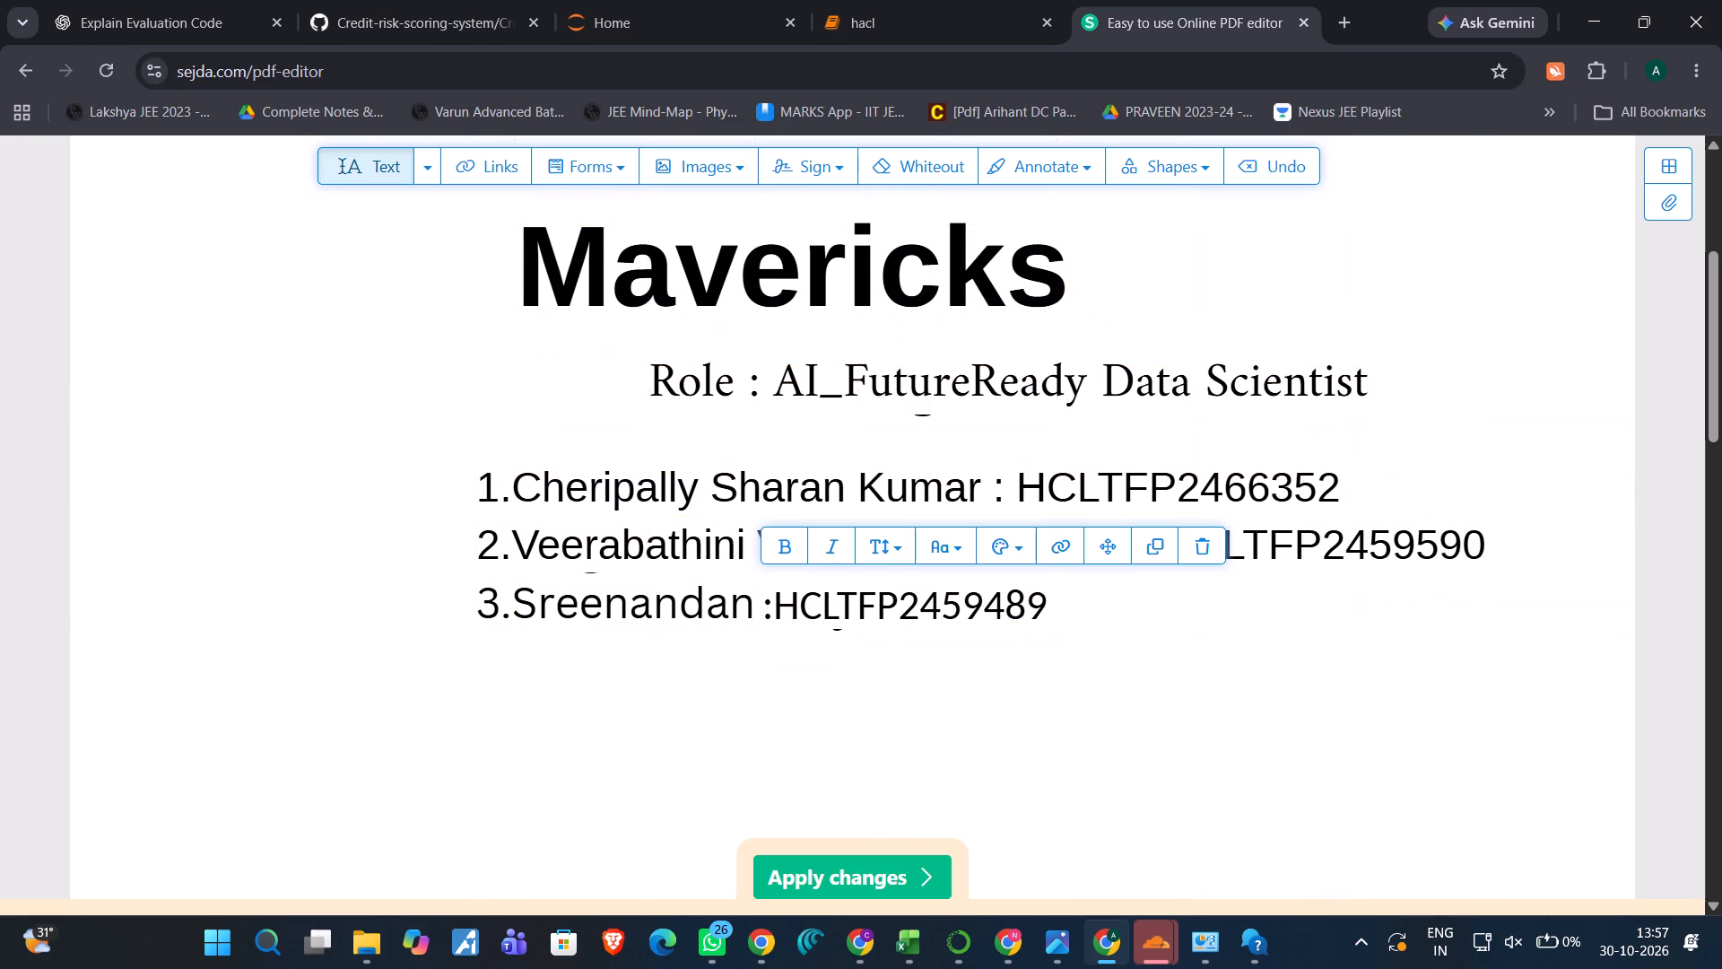
key("space")
left_click(1128, 486)
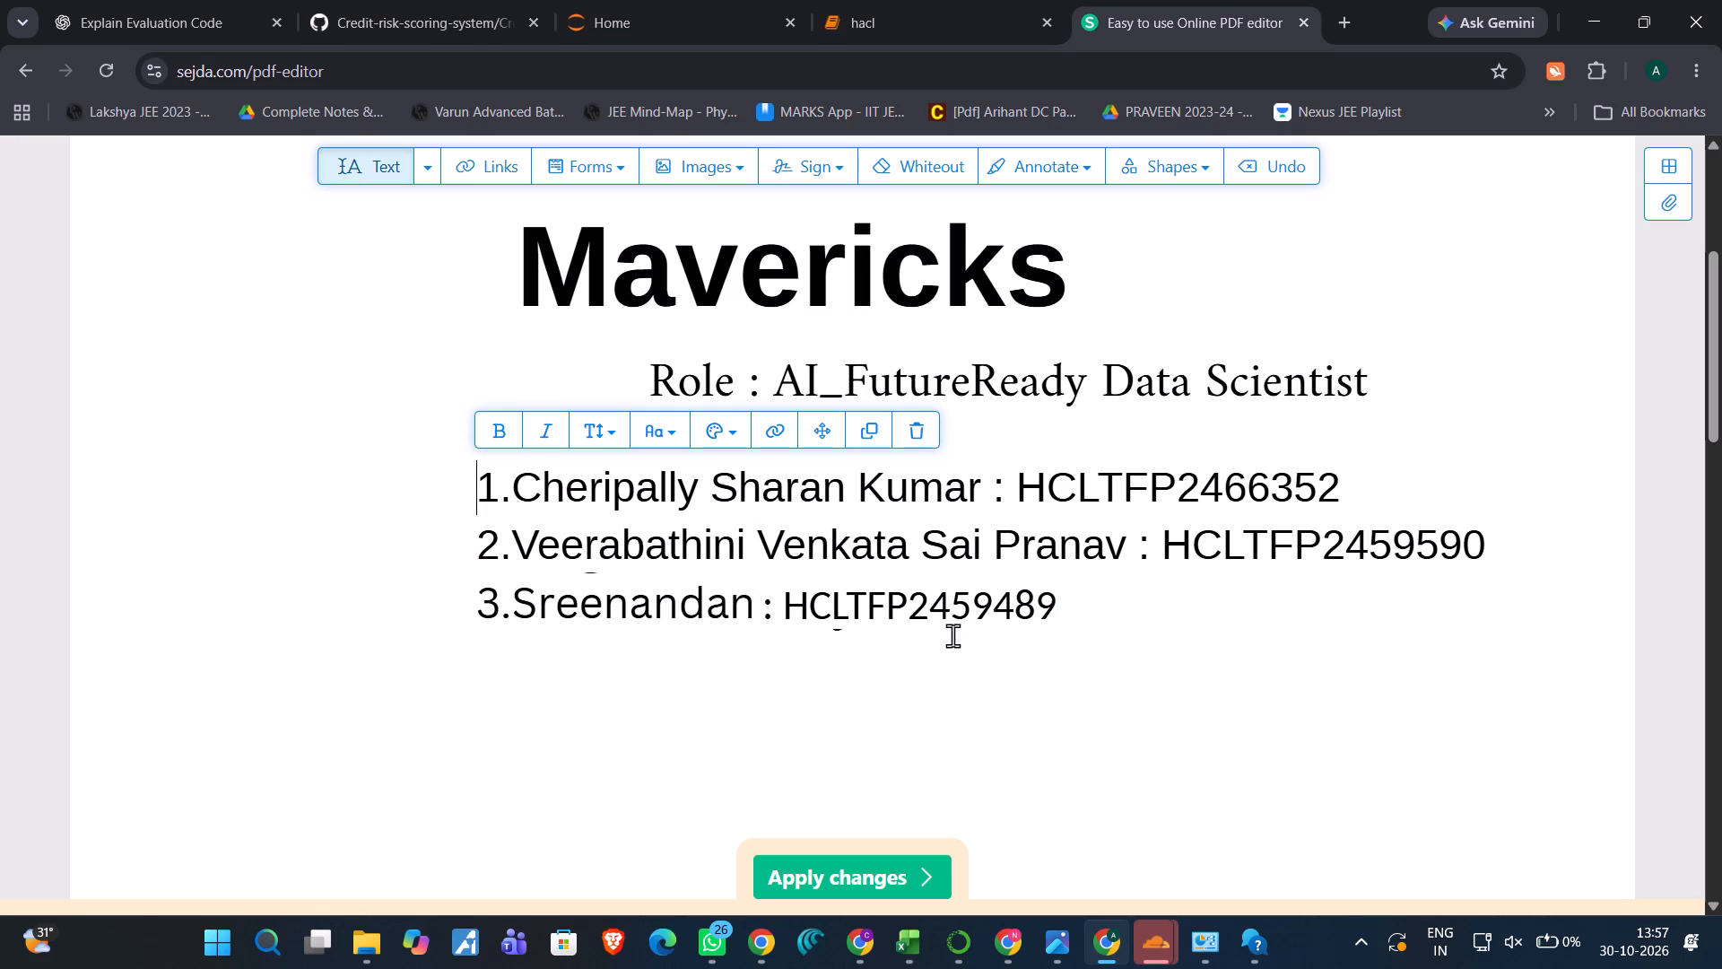
Compare the font sizes of the first member's line, the third member's name and the third member's HCLTFP ID.
left_click(972, 580)
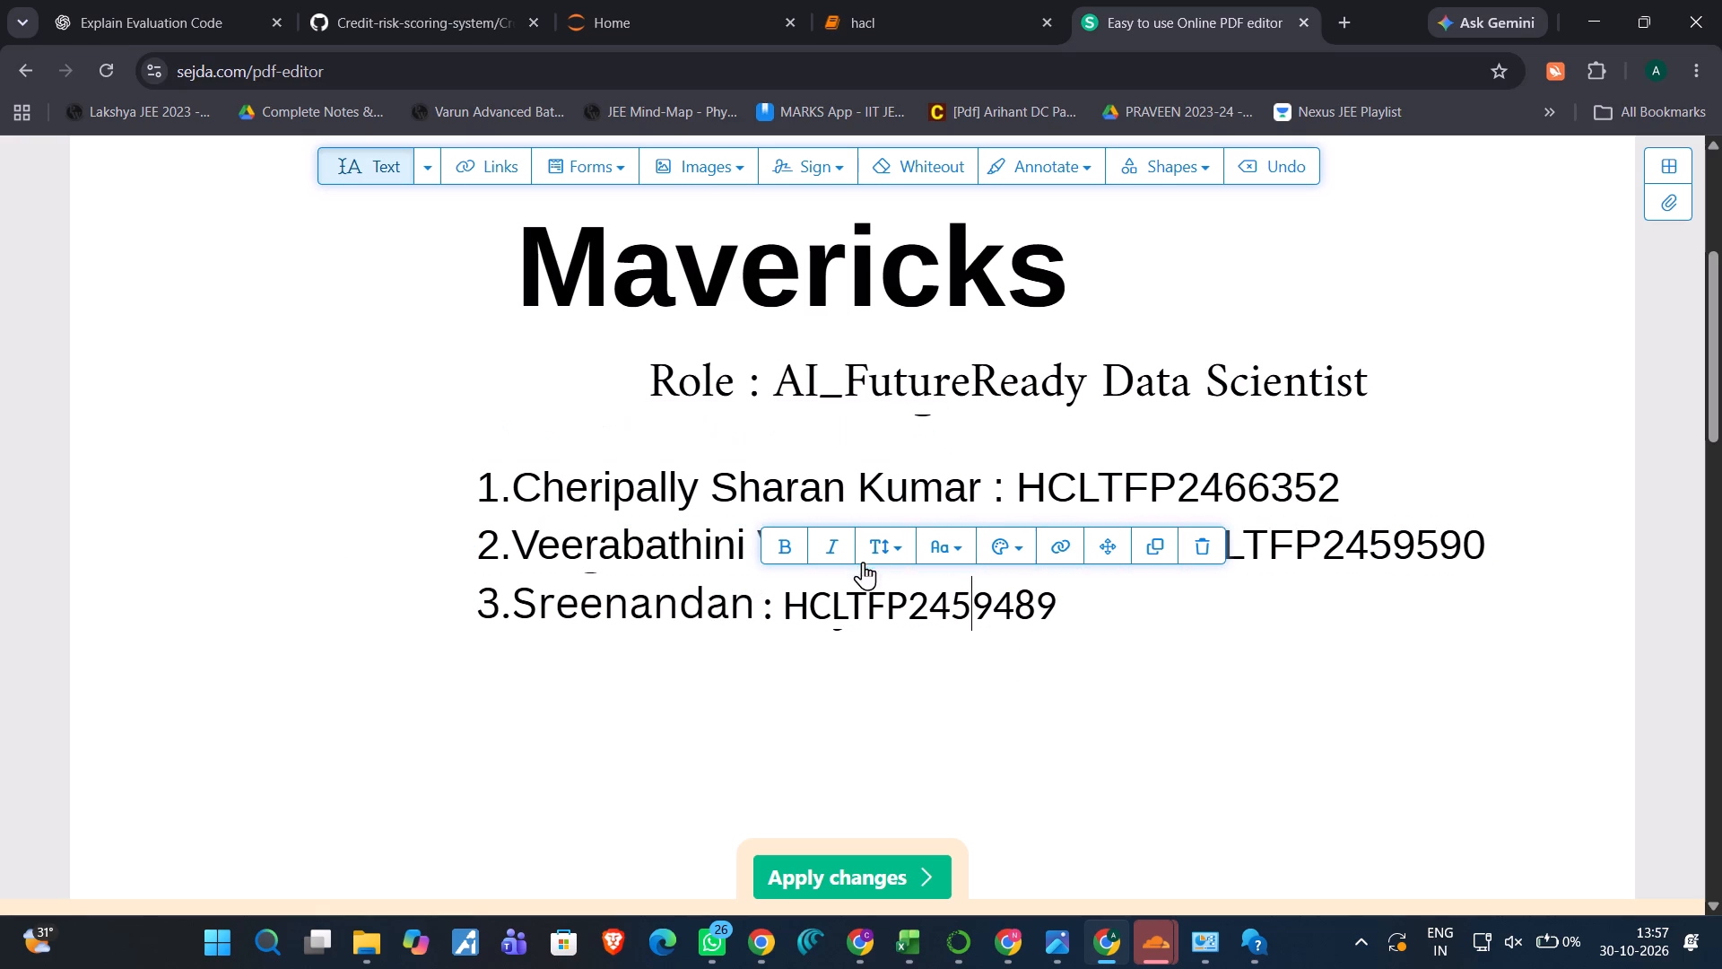
left_click(651, 622)
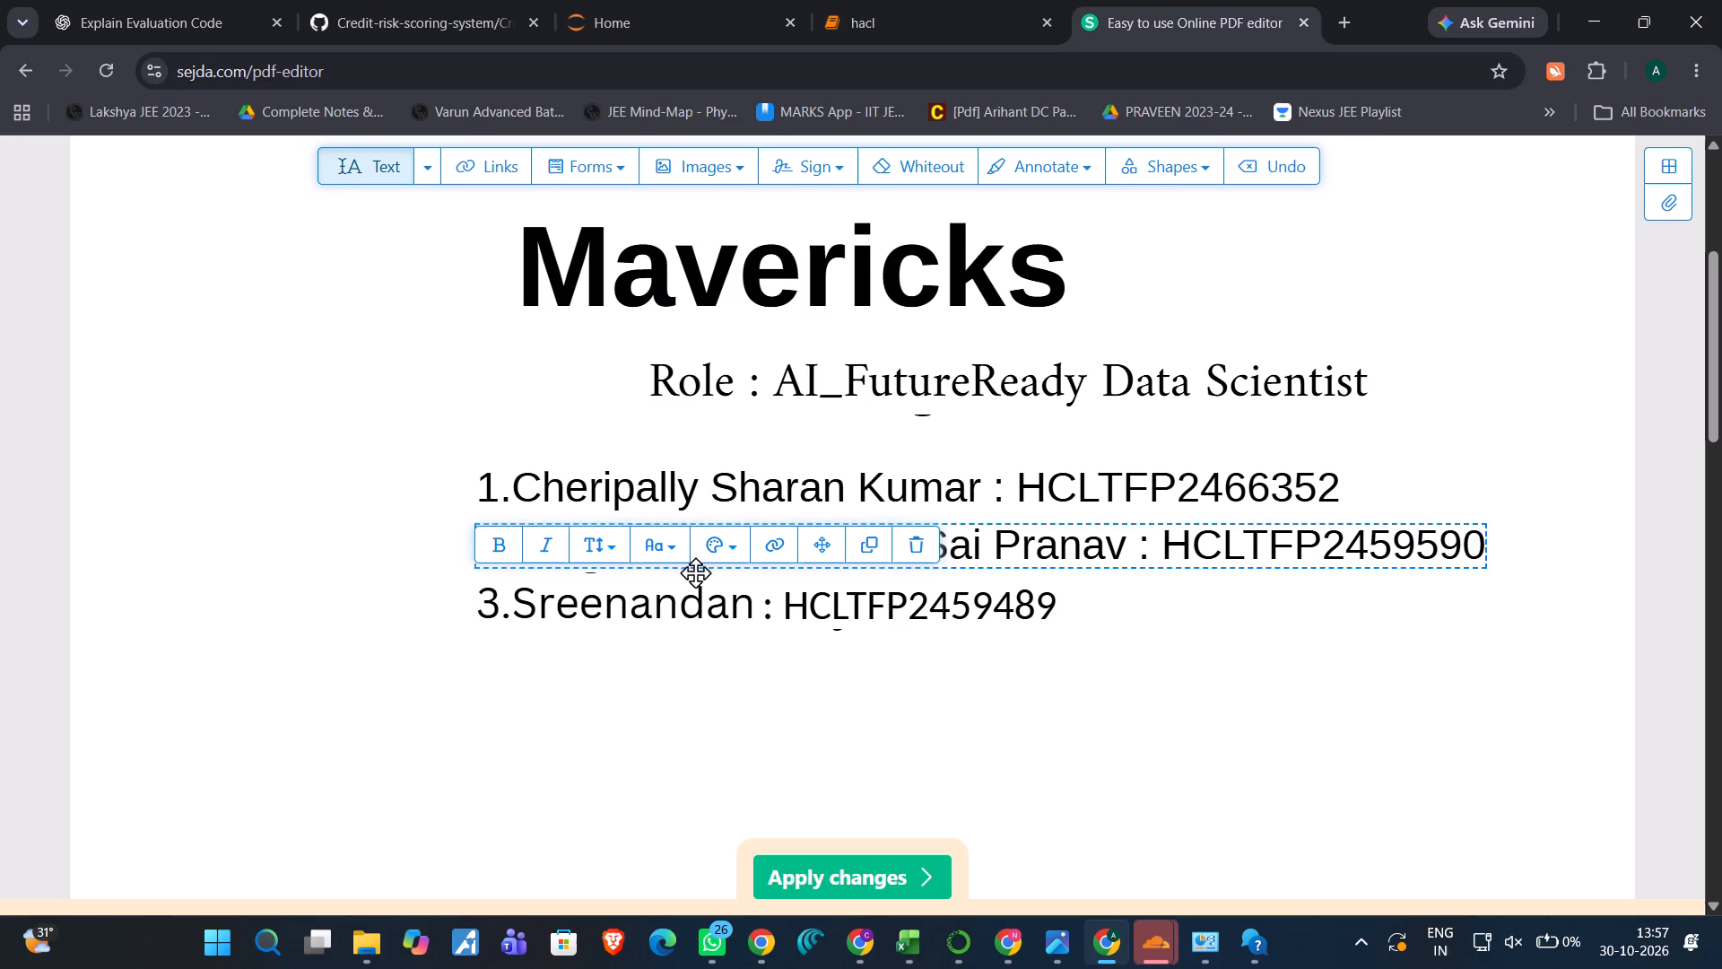
left_click(609, 537)
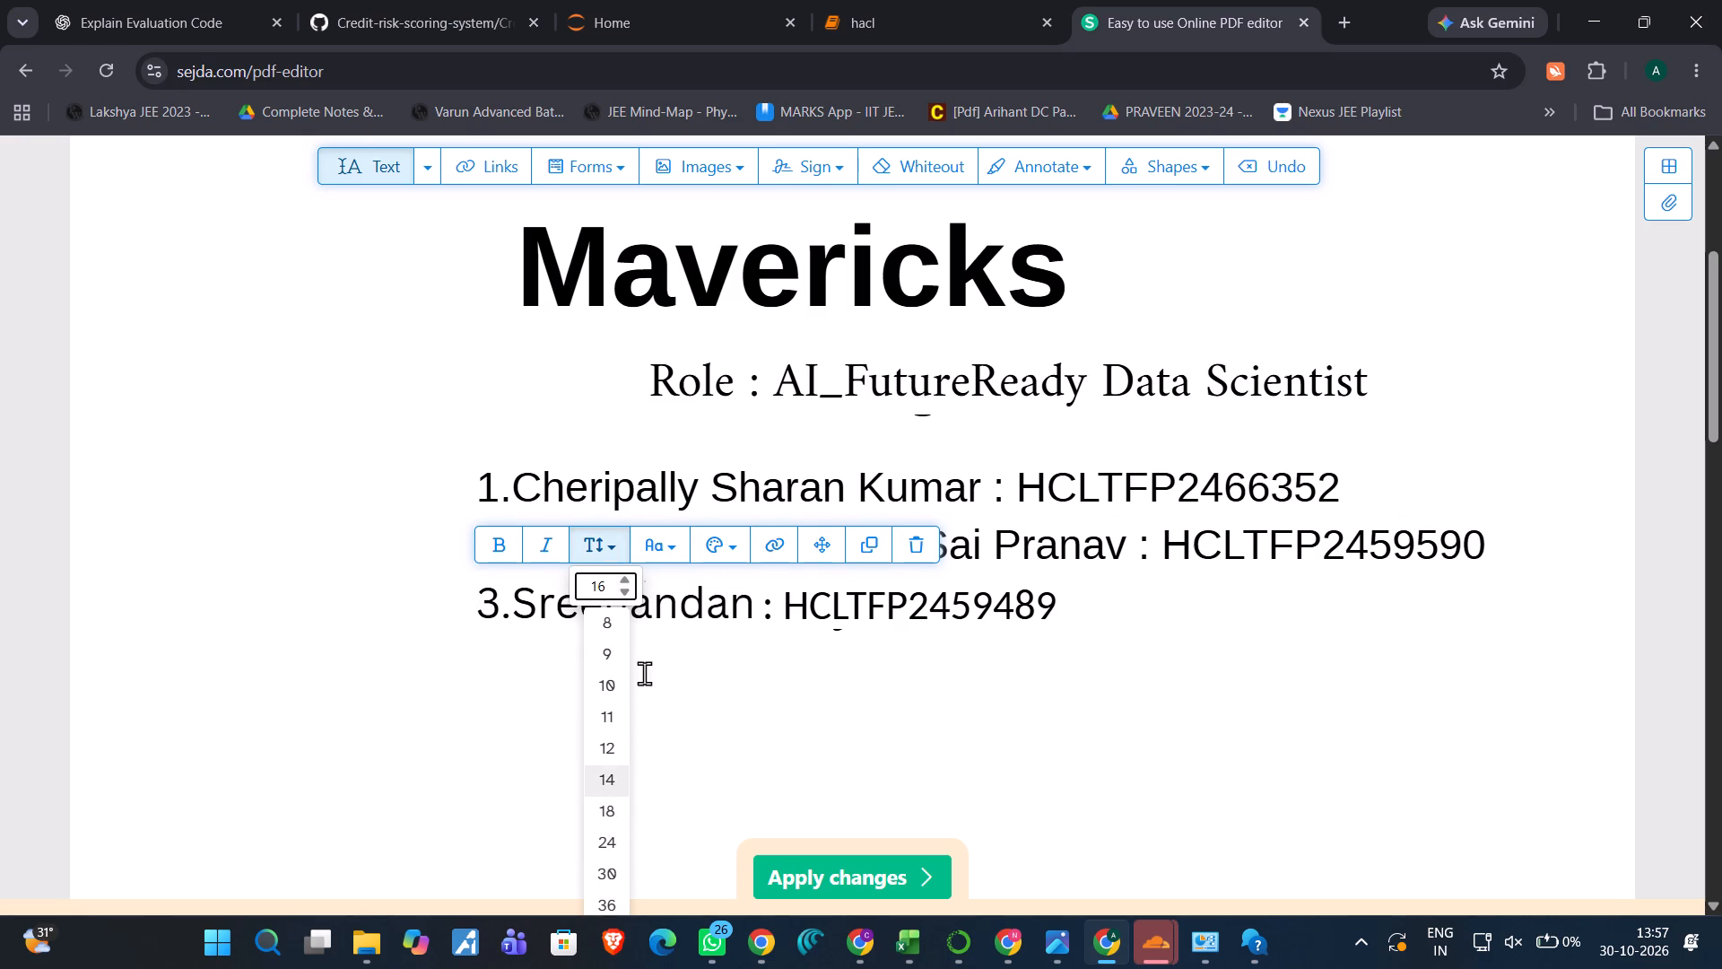
left_click(651, 484)
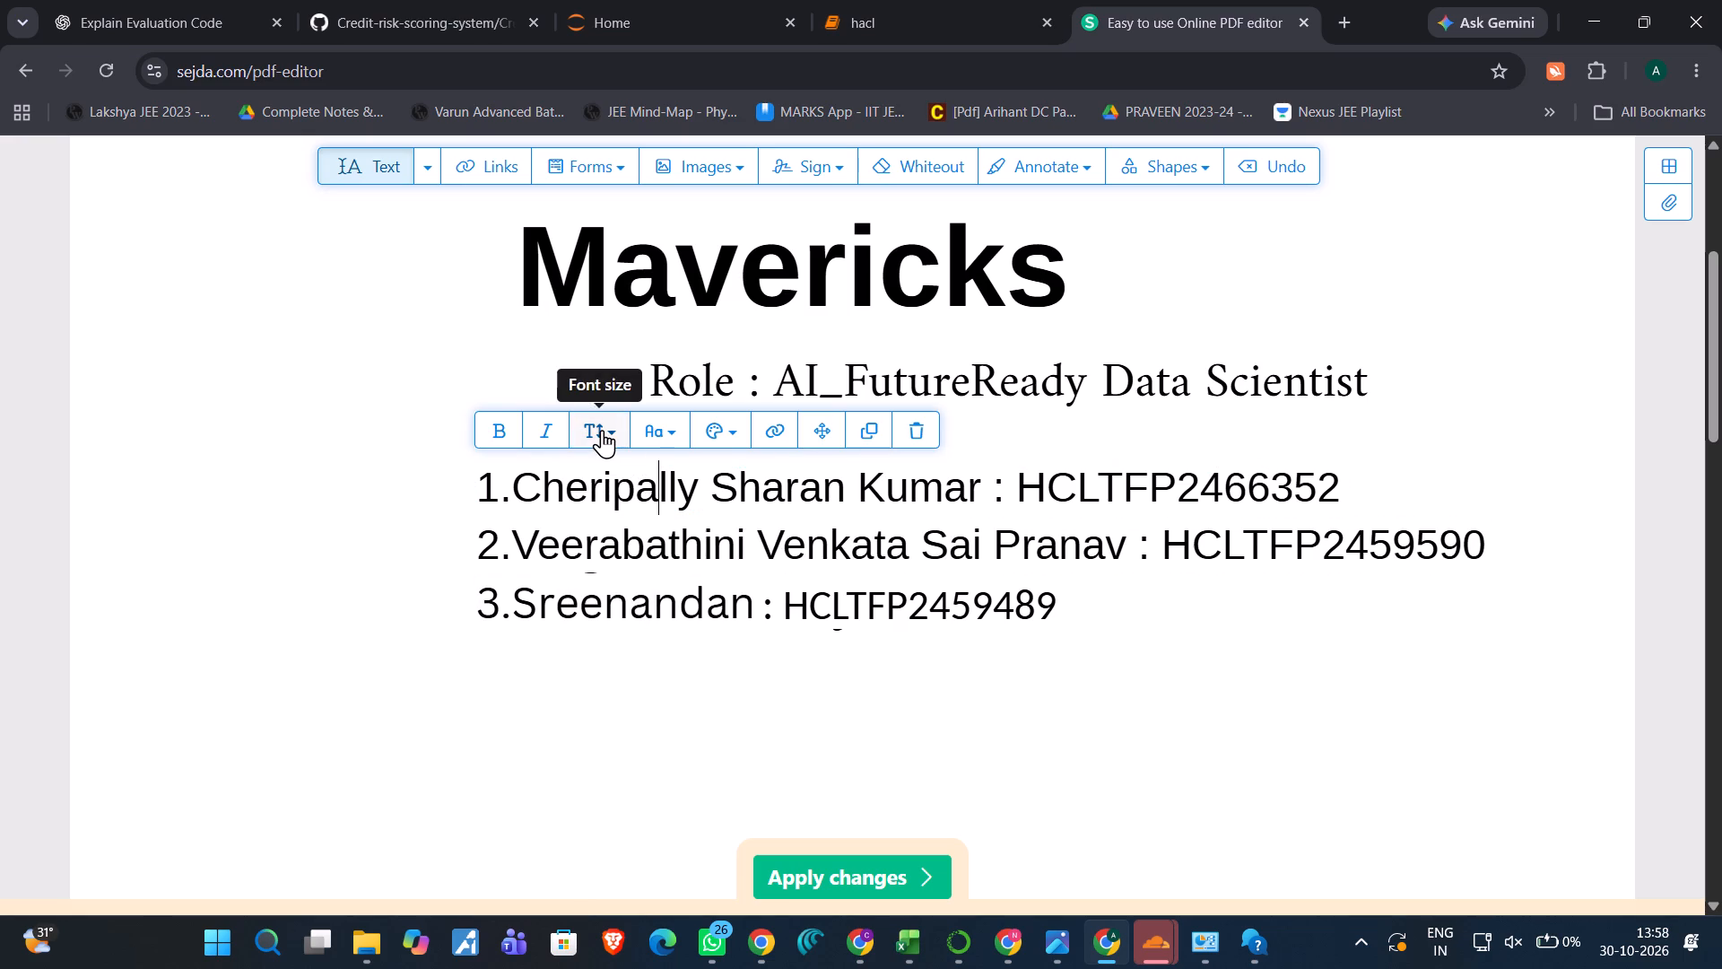
left_click(602, 430)
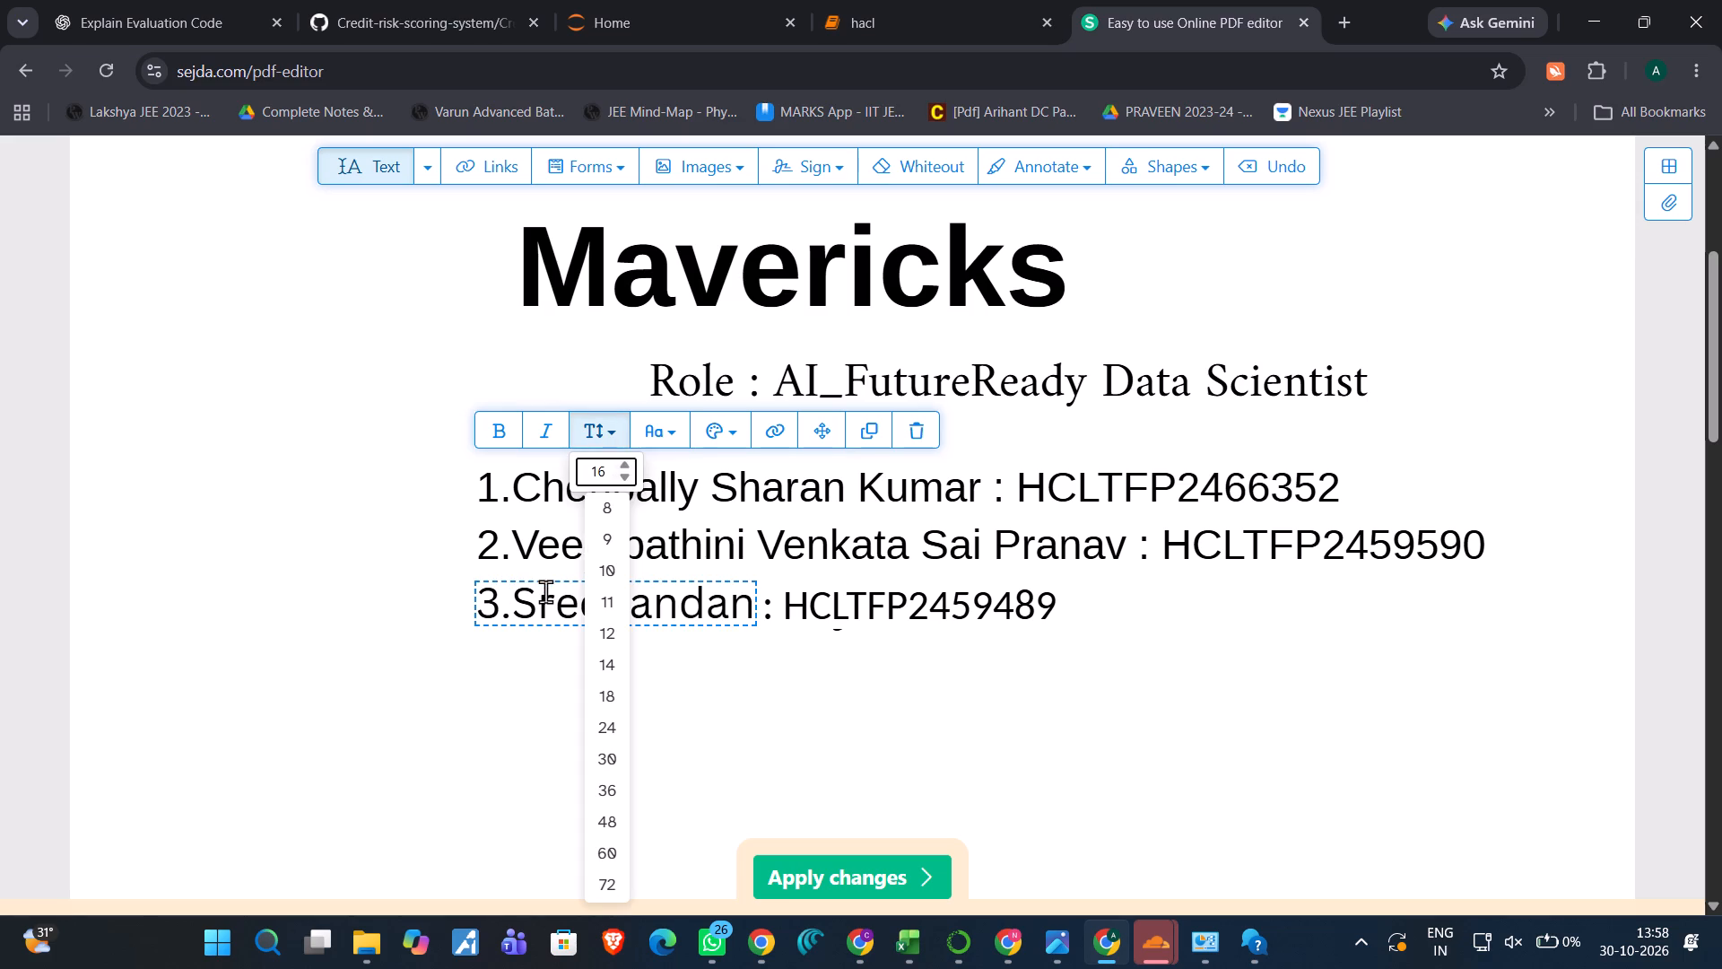
left_click(545, 591)
left_click(612, 552)
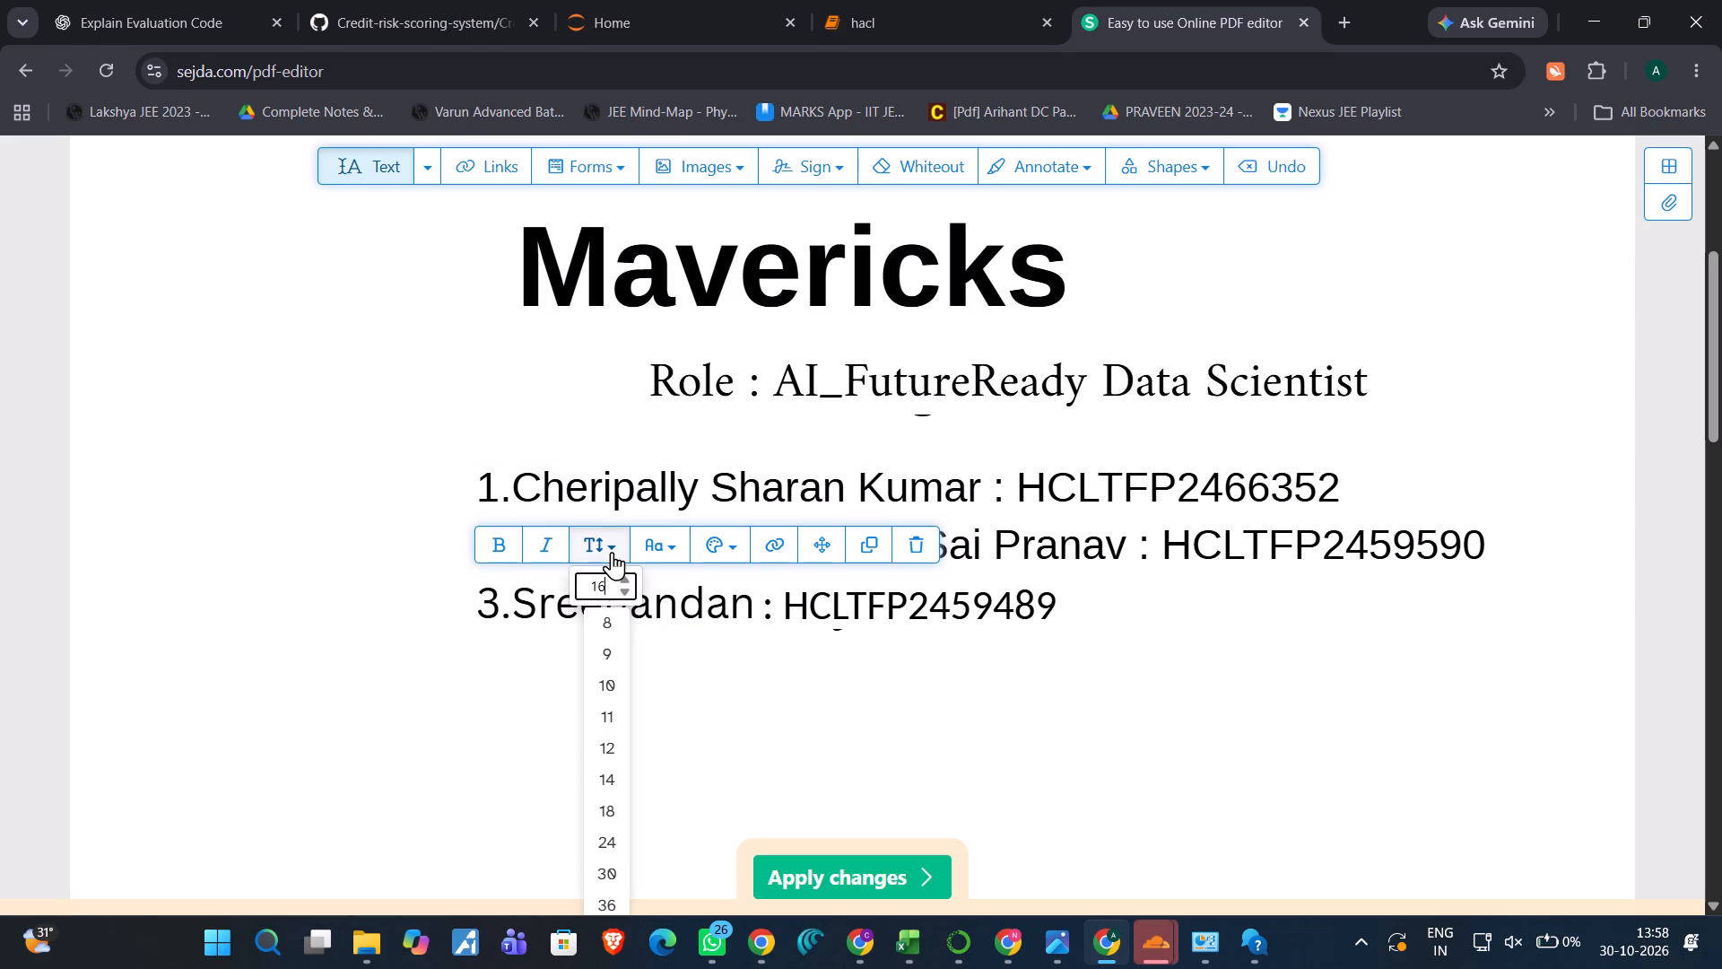
left_click(885, 595)
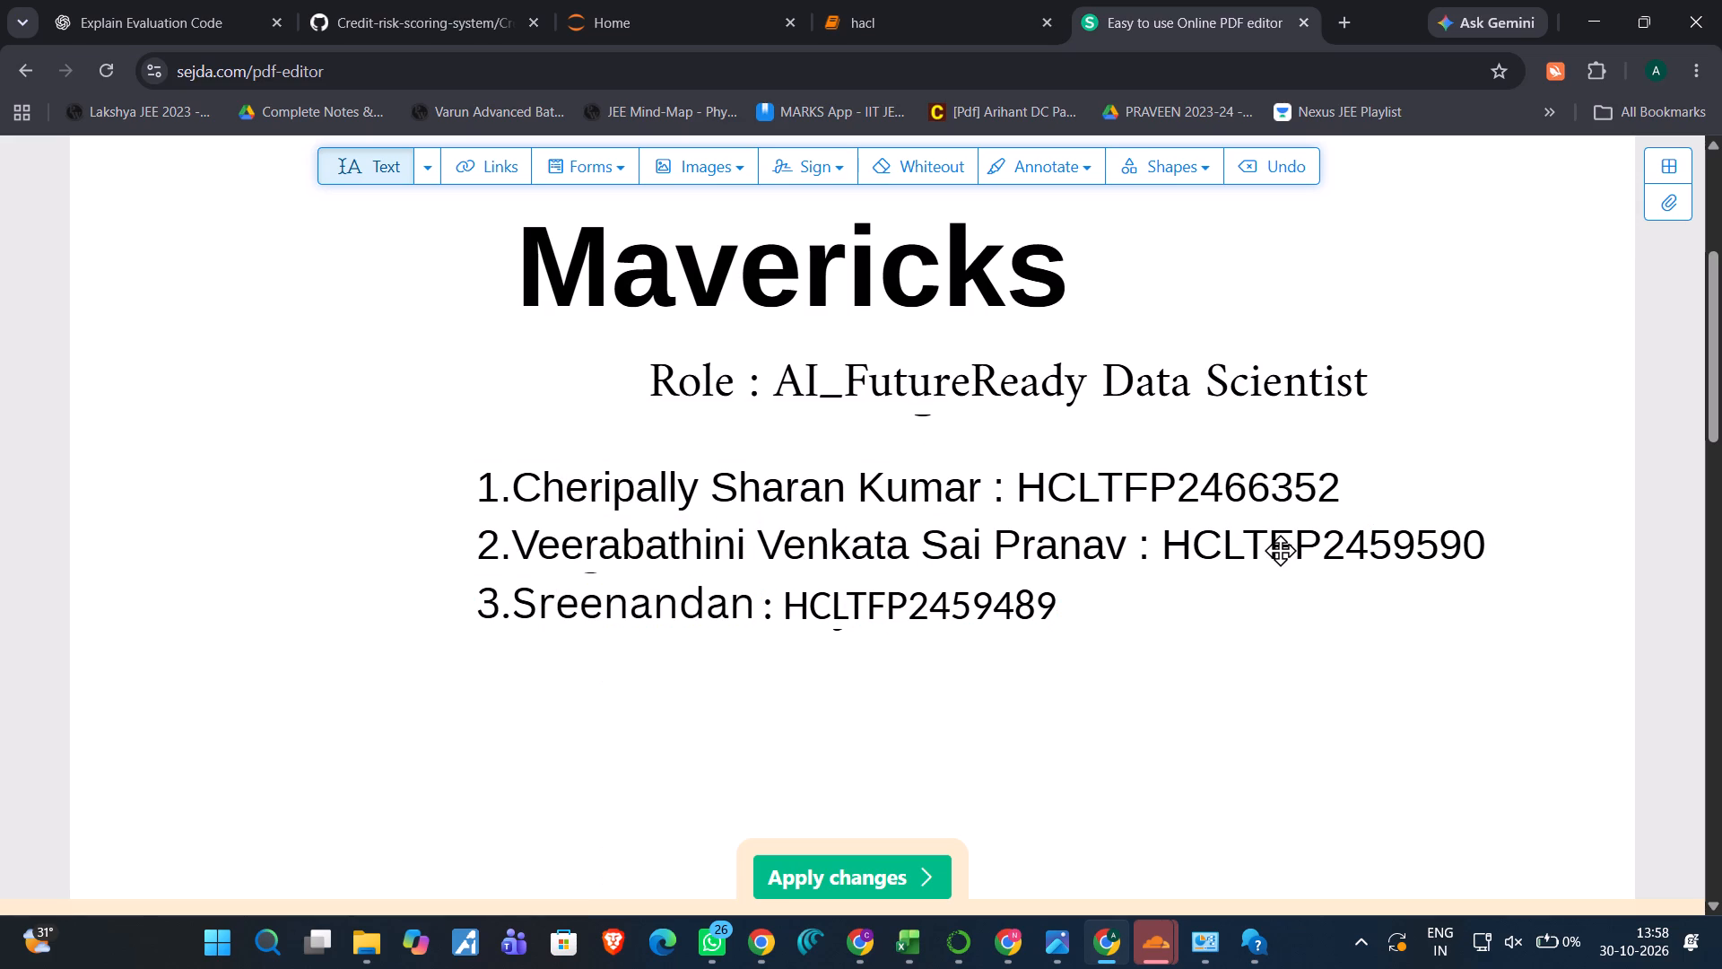
left_click(1280, 552)
left_click(930, 617)
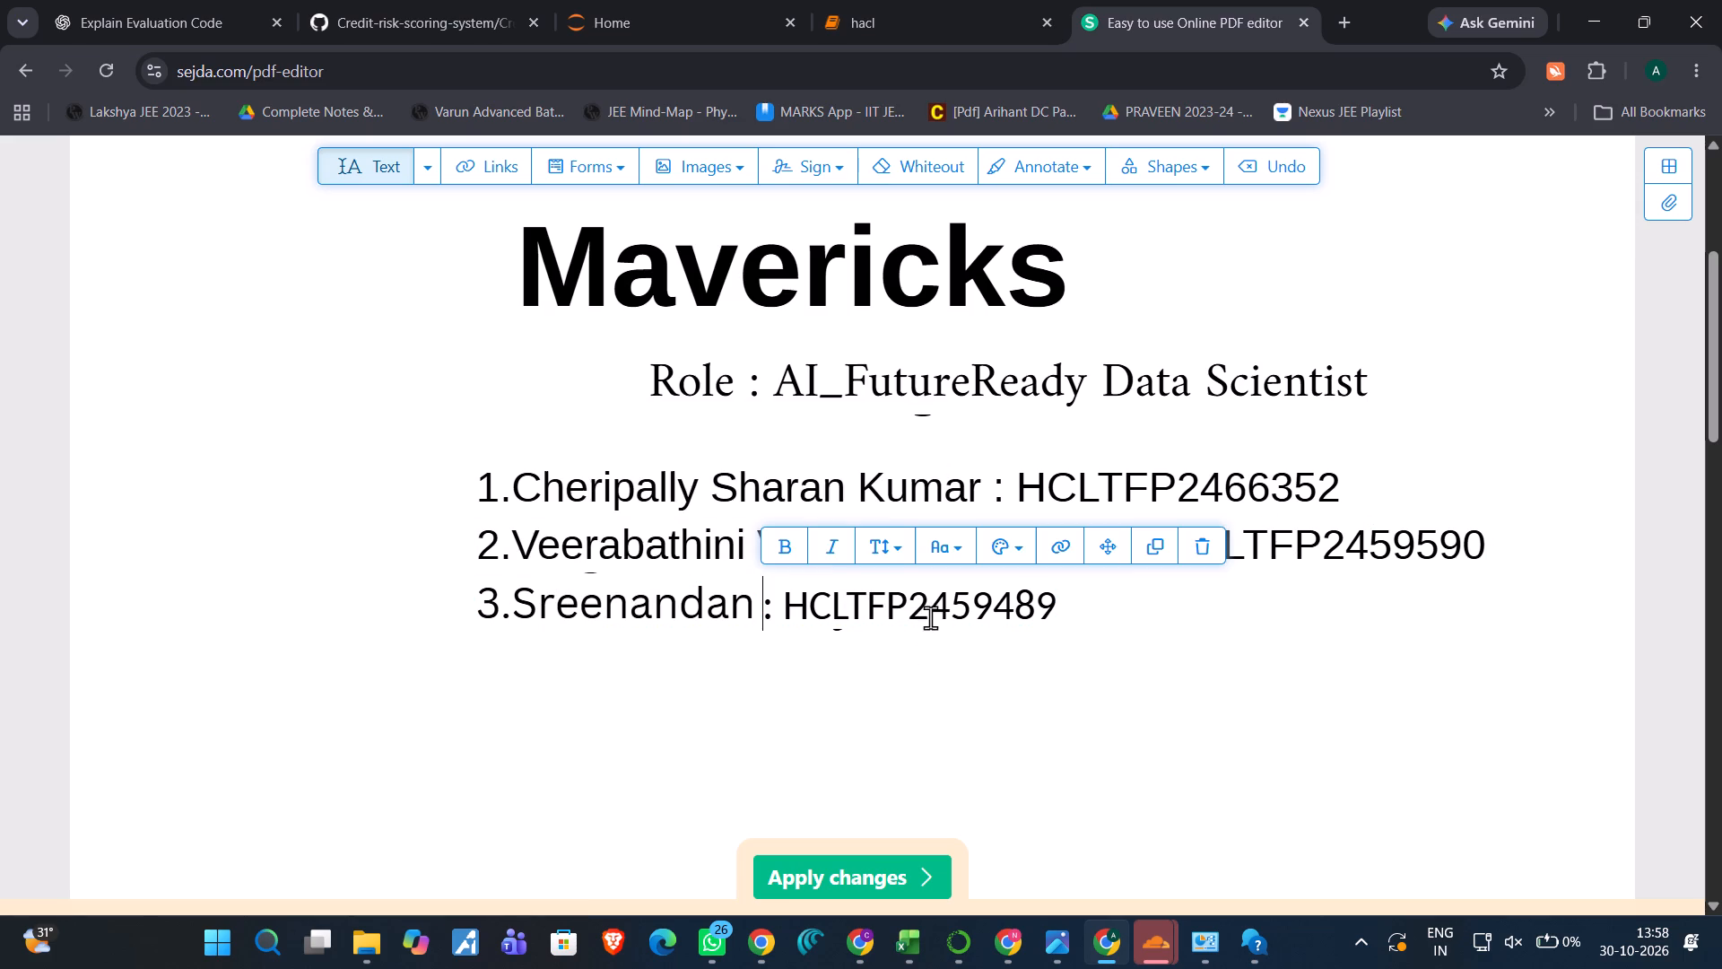
left_click(900, 548)
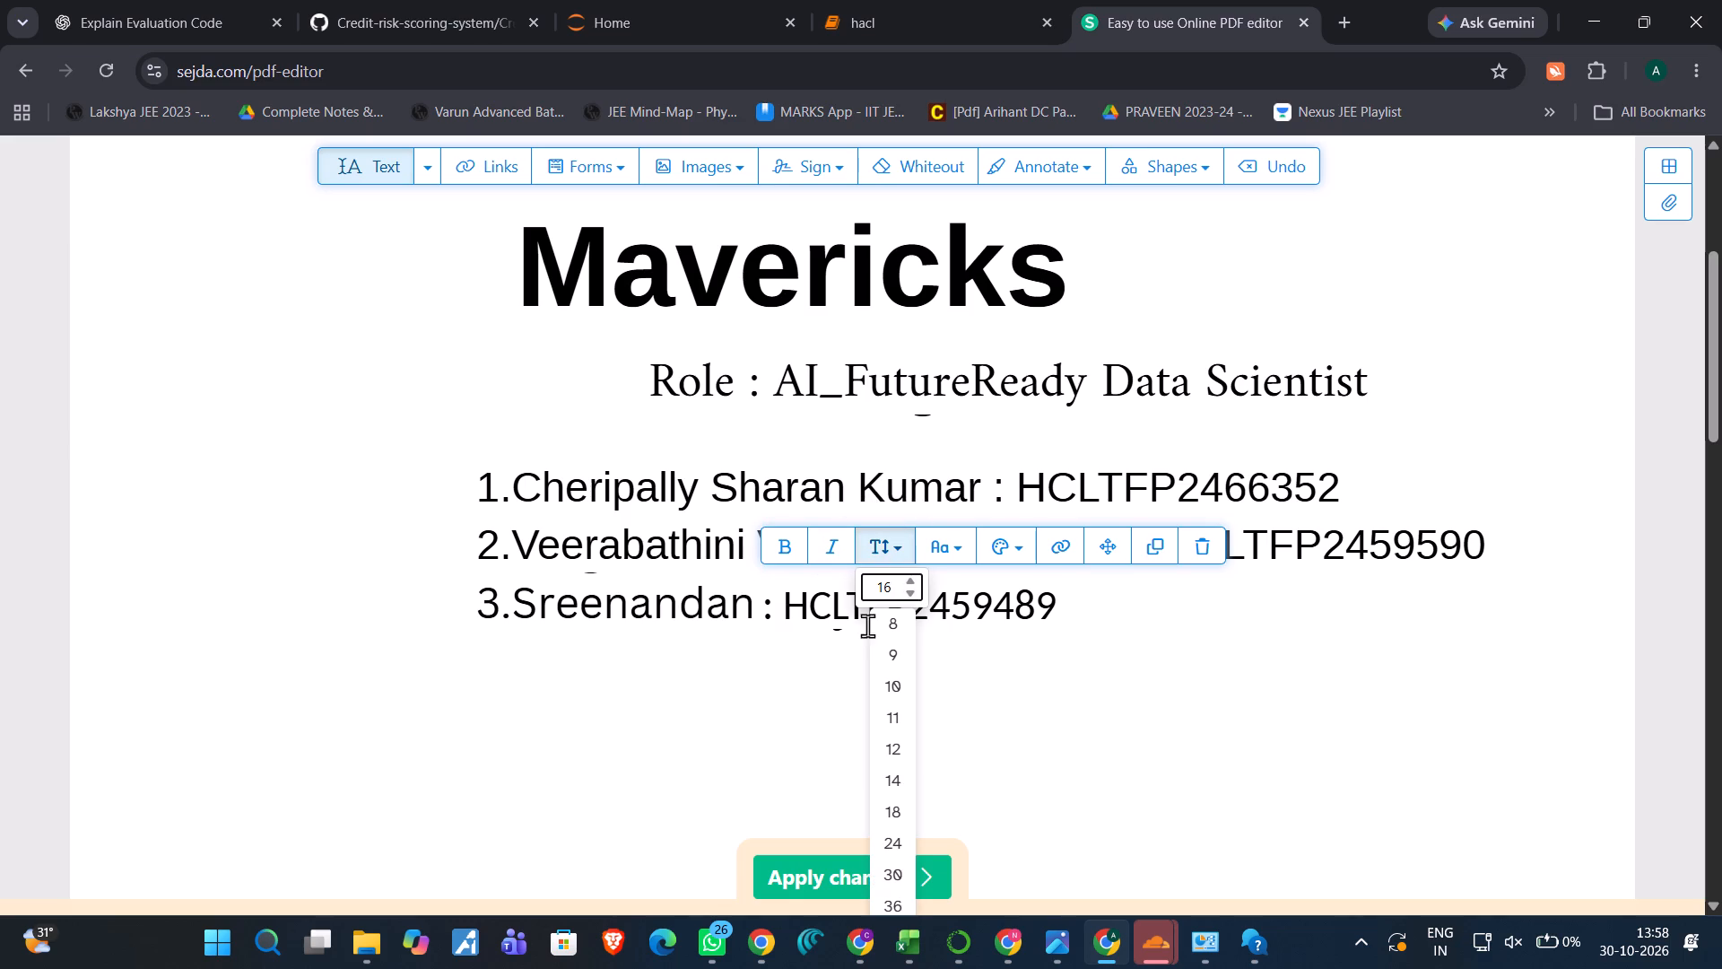
left_click(805, 588)
left_click(1105, 482)
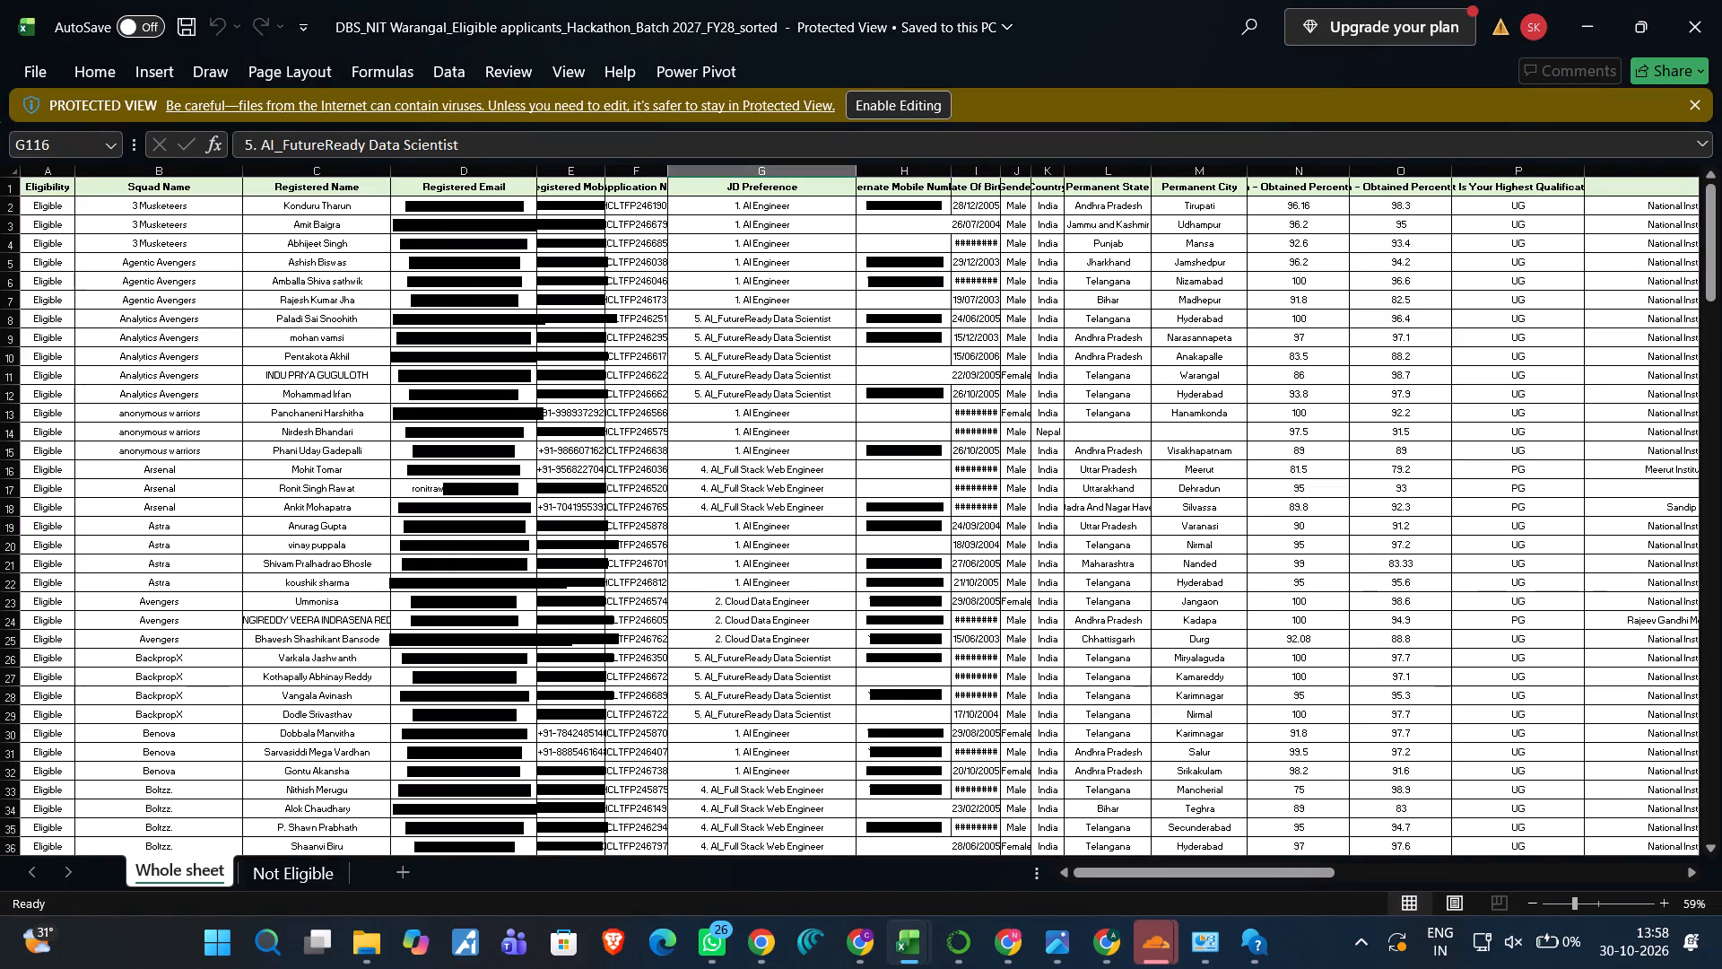
Find the Mavericks rows in the Excel sheet and auto-fit column F to check the members' full HCLTFP IDs.
scroll(636, 456, "down", 2)
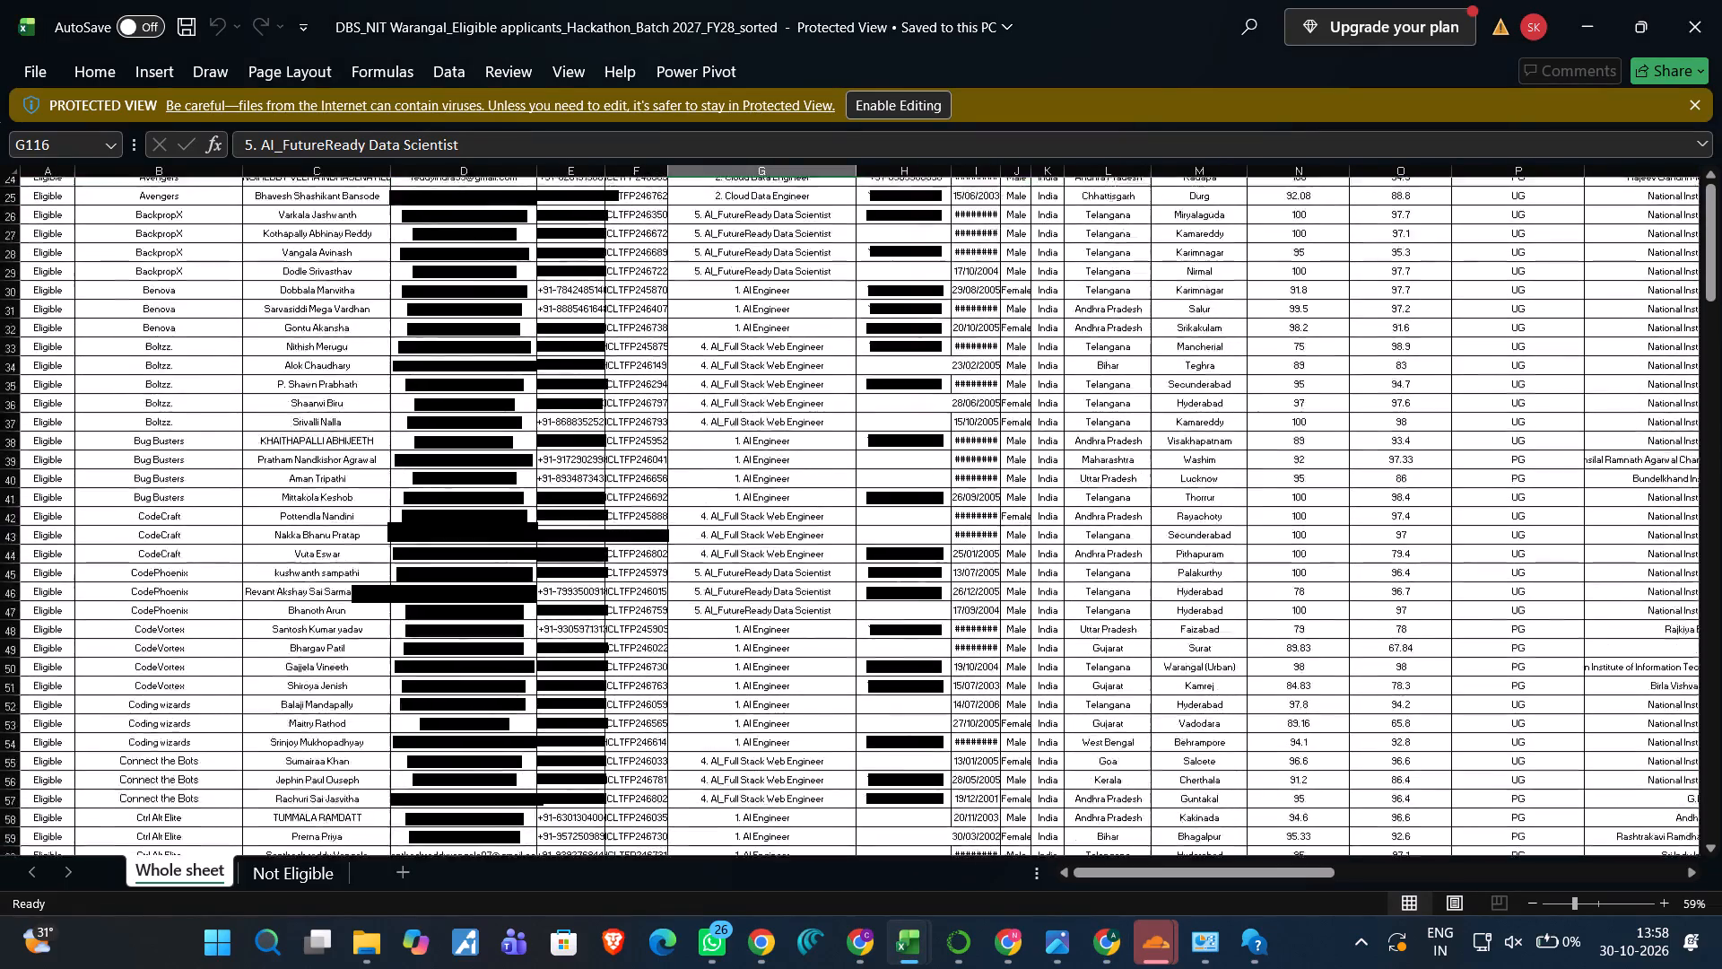
scroll(636, 456, "down", 7)
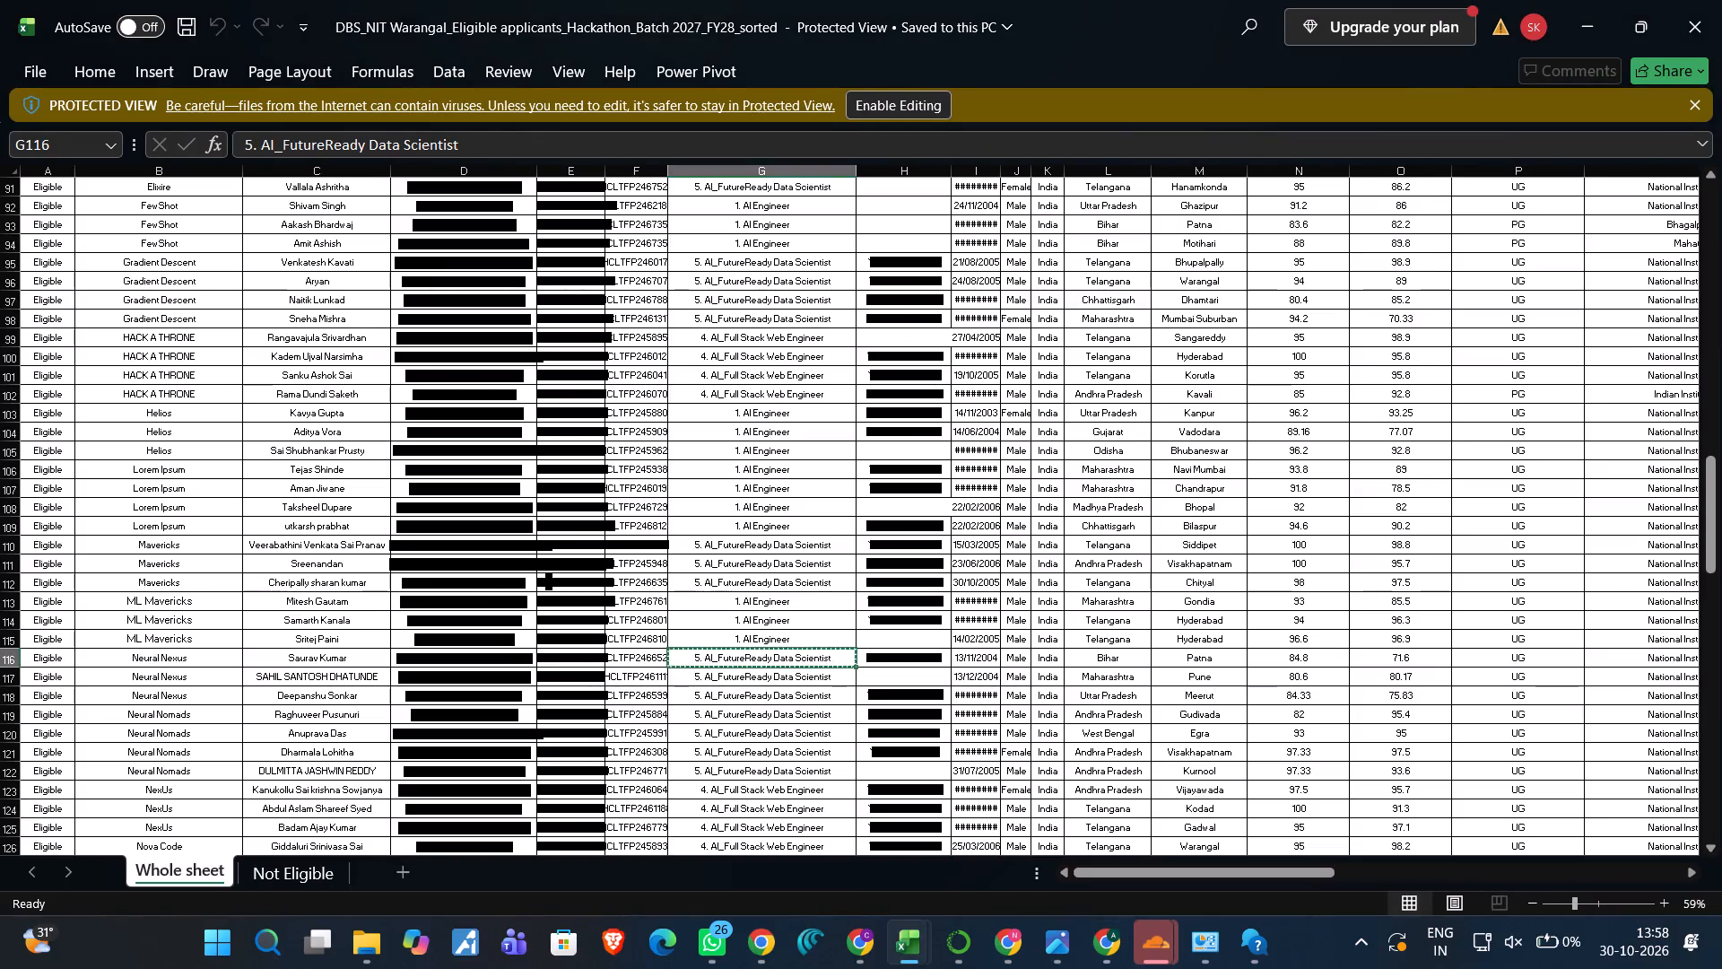
double_click(668, 172)
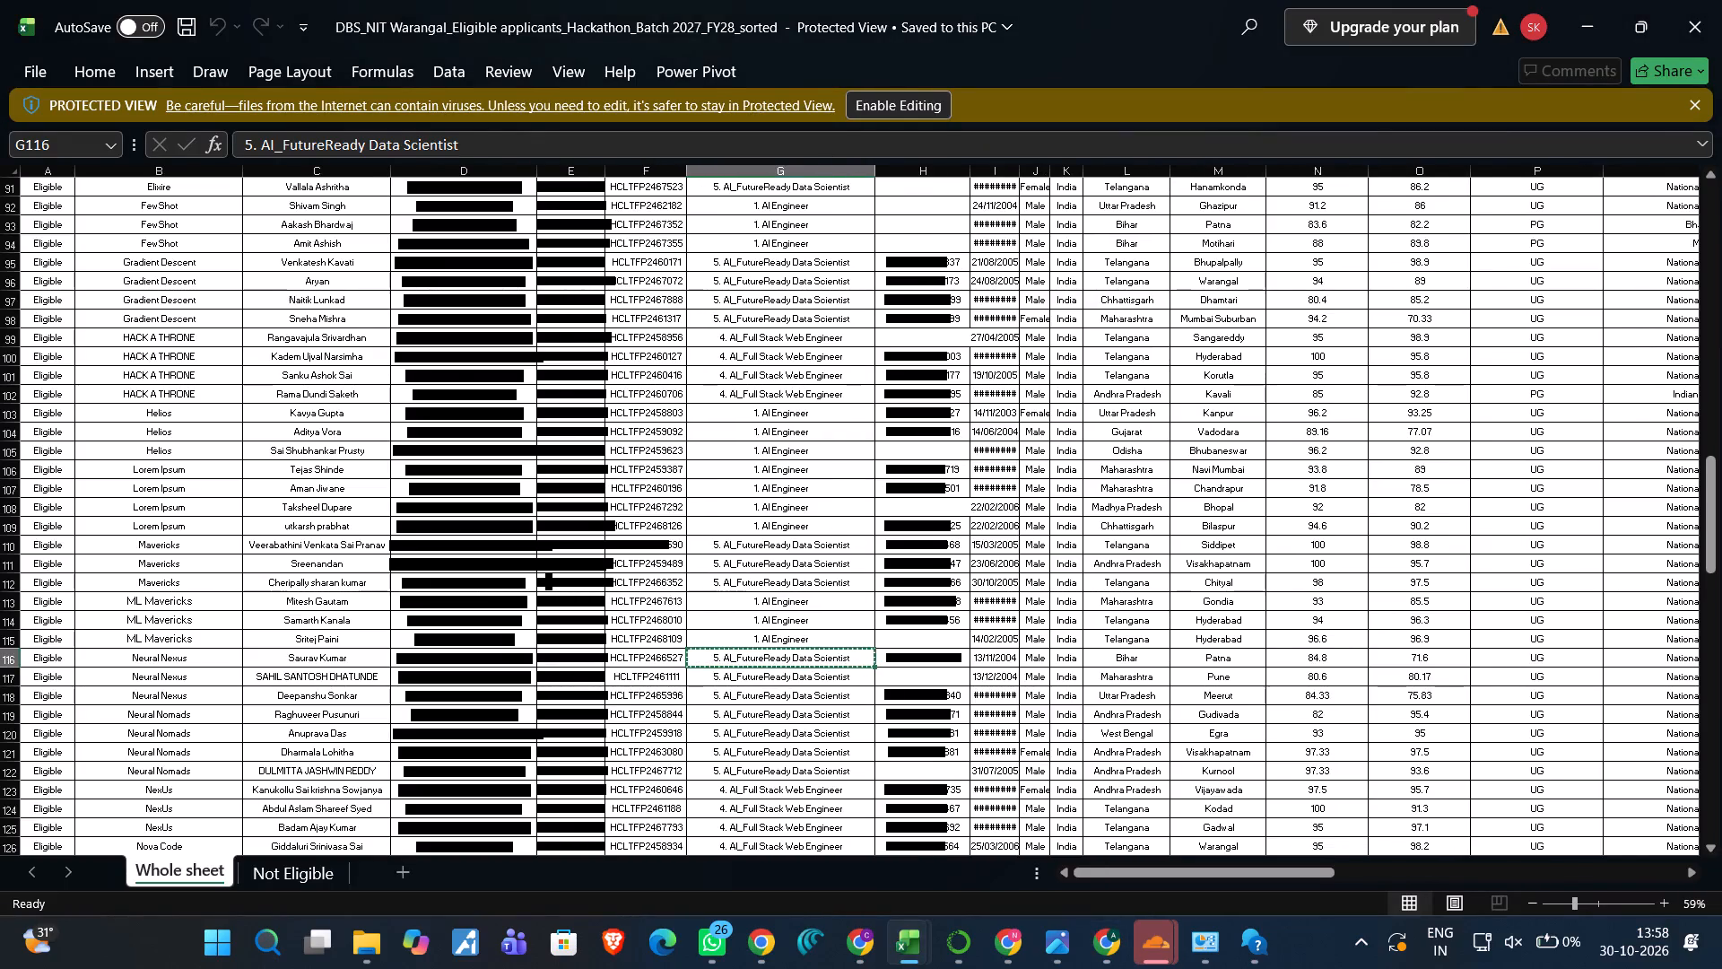
left_click(663, 581)
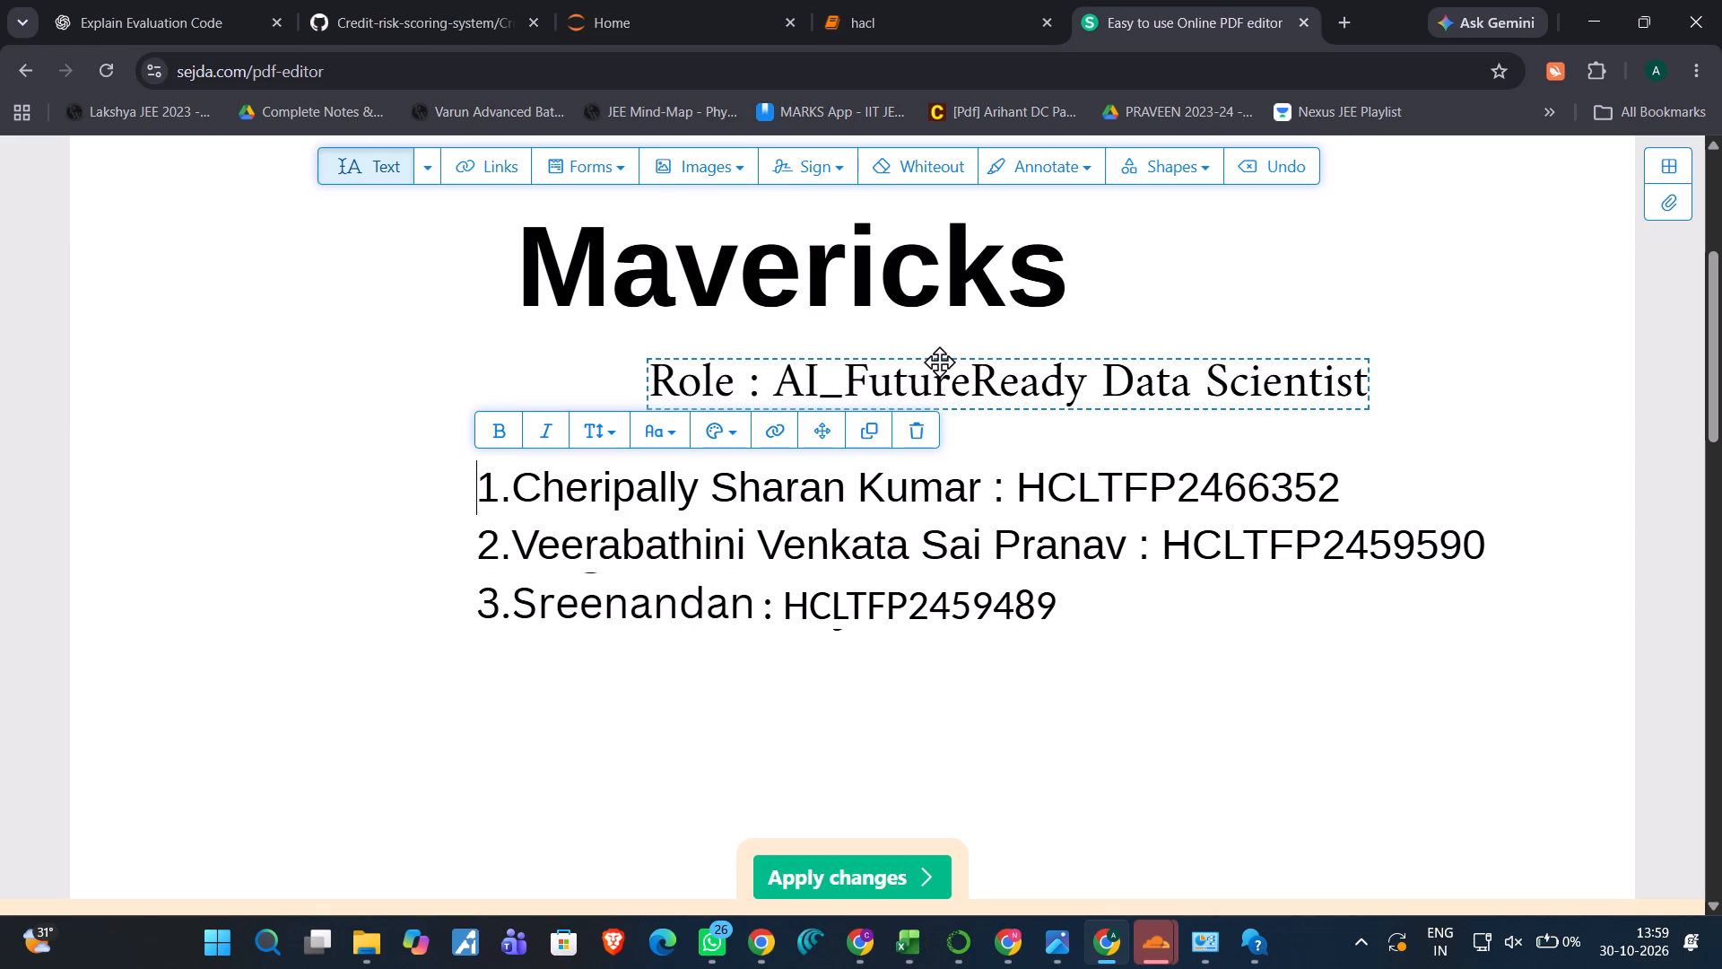
Shift the Mavericks title and the role line horizontally so they are centred with each other above the member list.
left_click_drag(895, 283, 1010, 284)
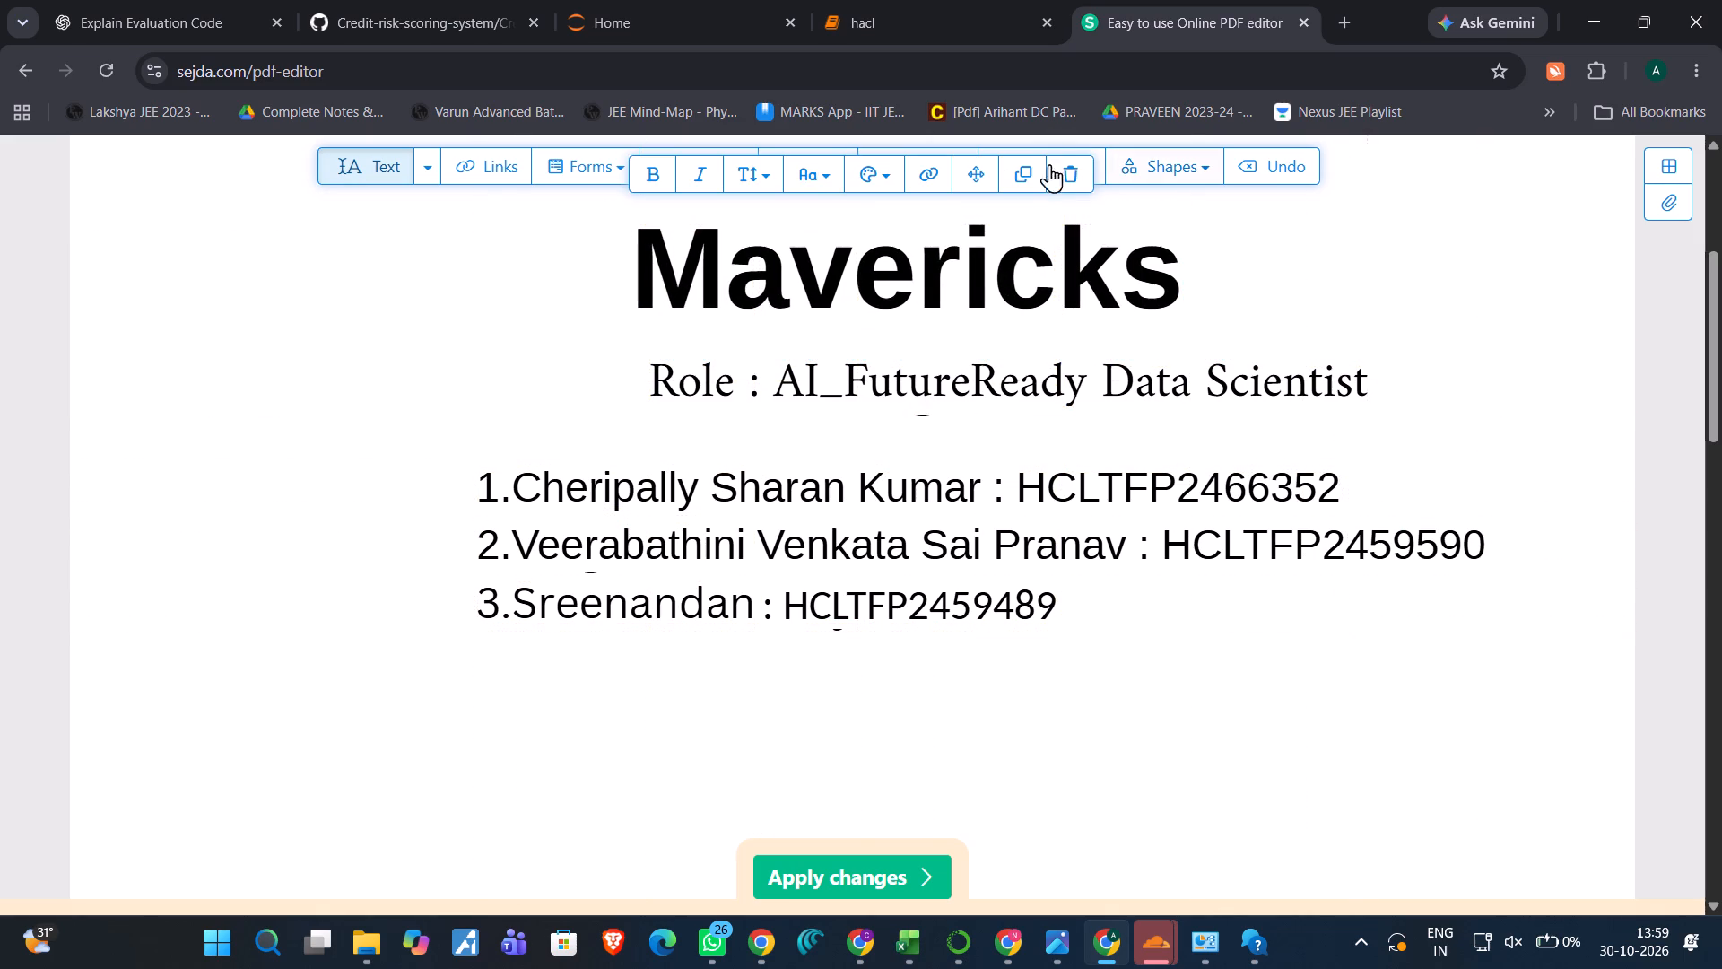
left_click_drag(907, 390, 812, 397)
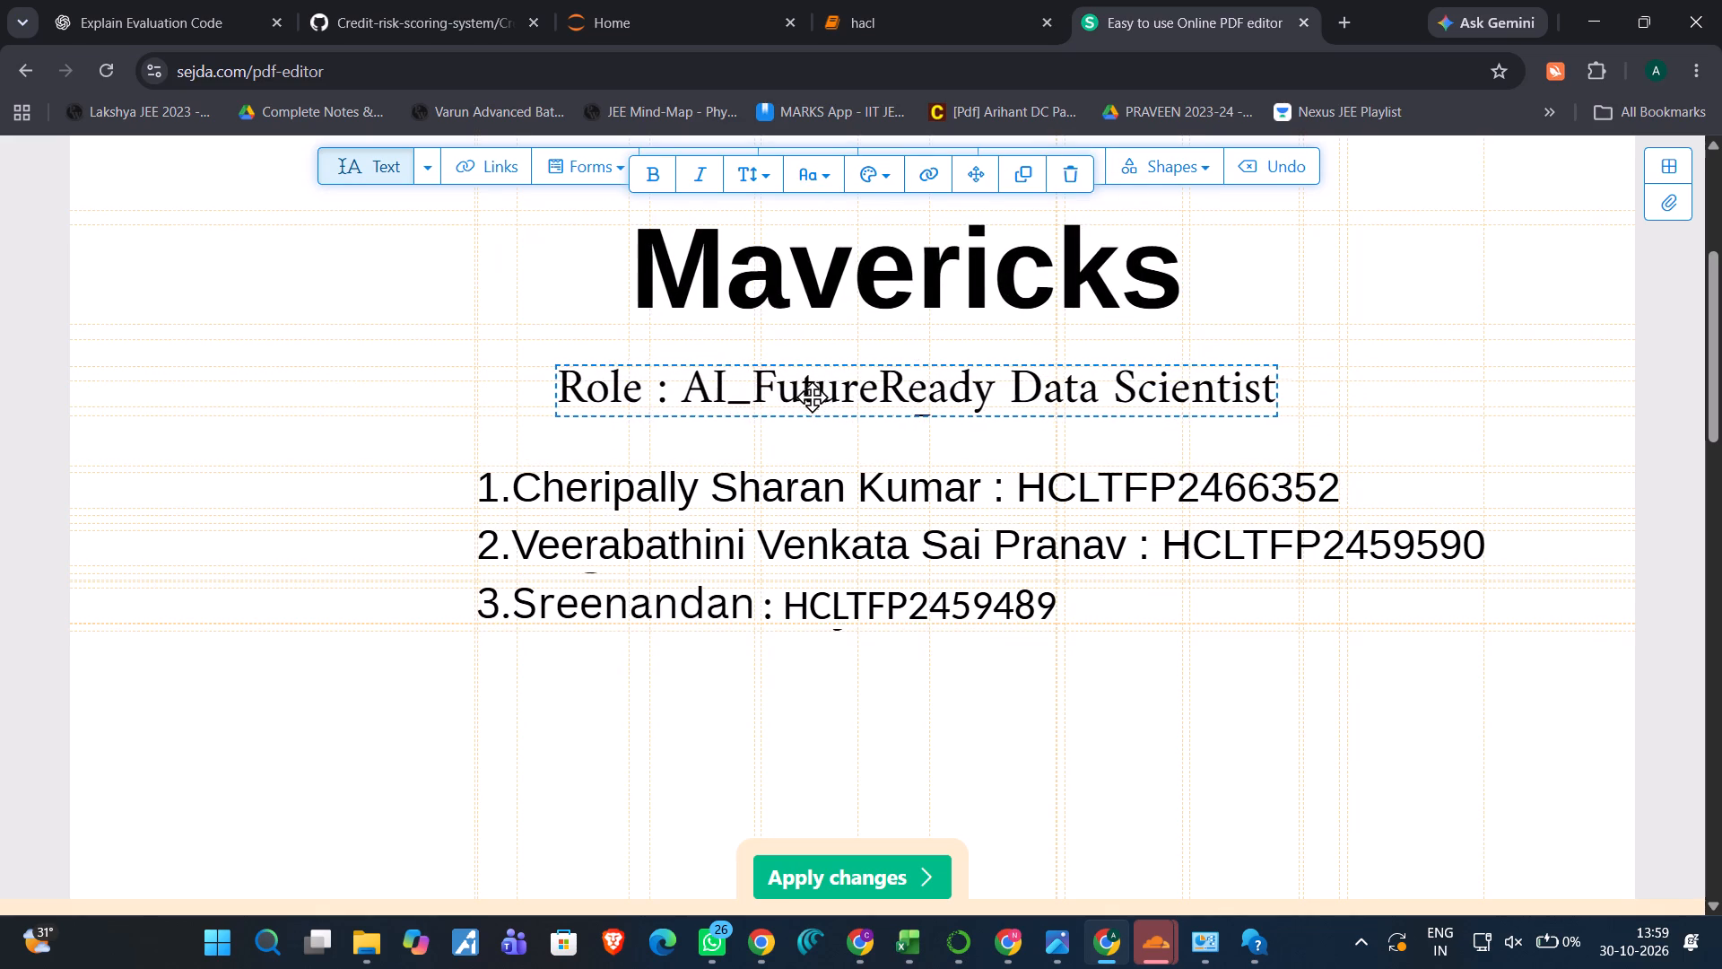
left_click_drag(812, 397, 809, 399)
Set the Mavericks title's font size to 48 and shift it slightly left to re-centre it above the role line.
left_click(908, 284)
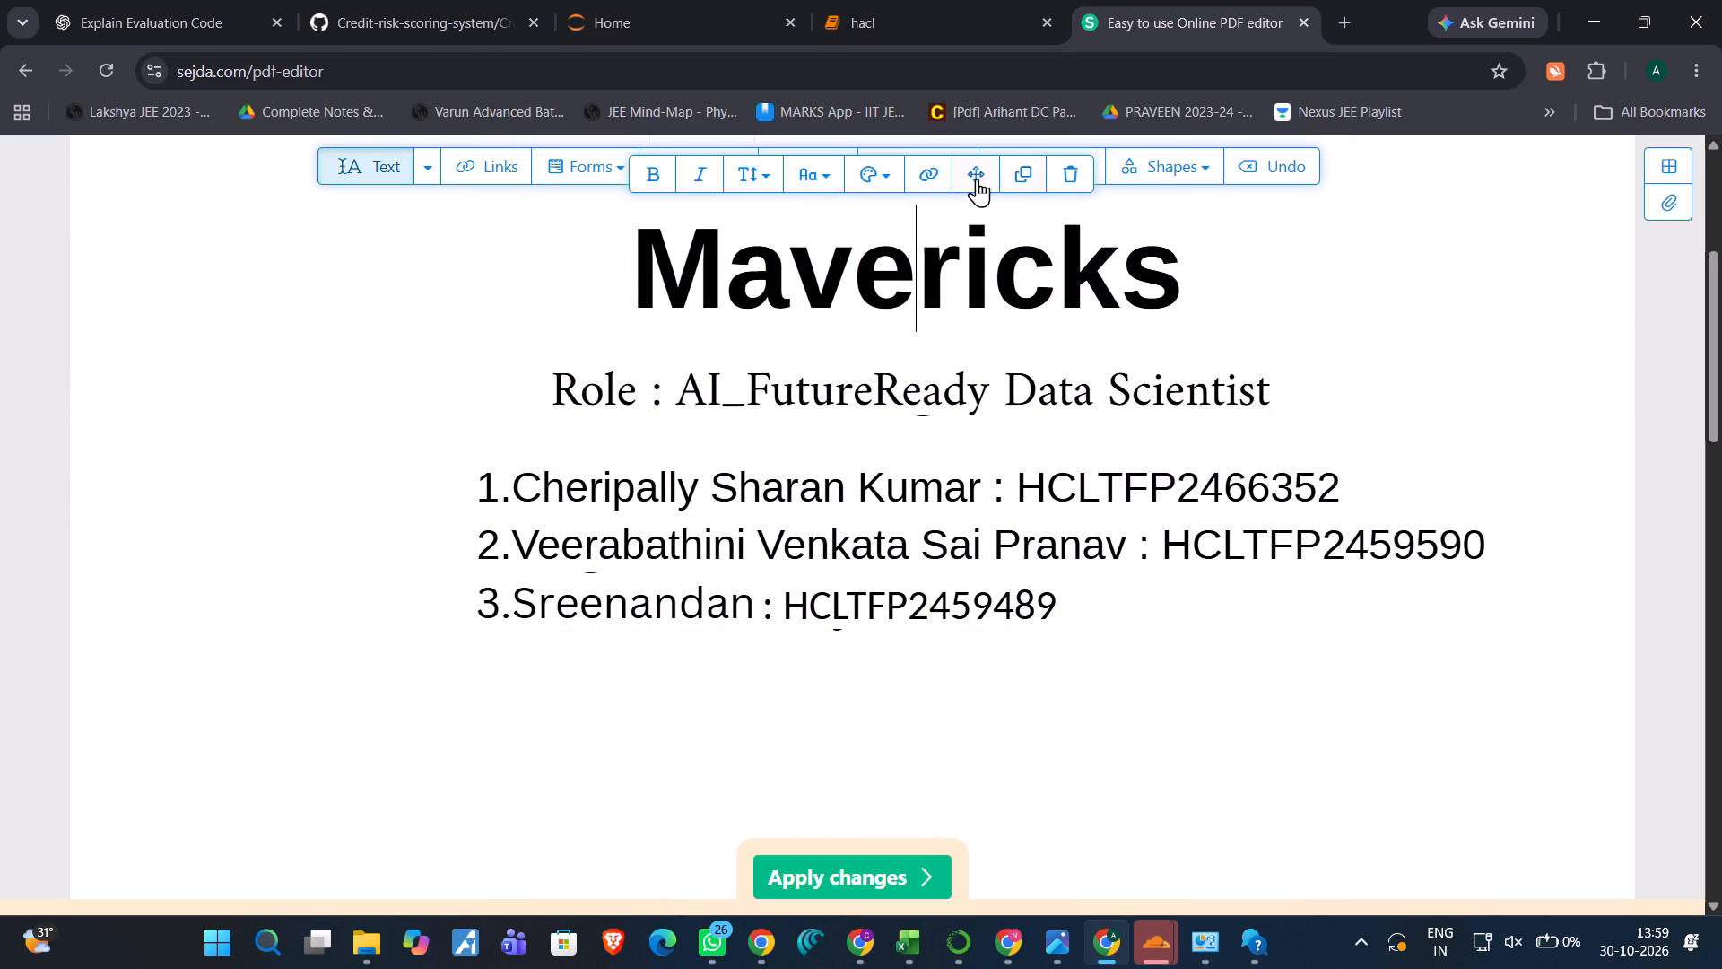
left_click(763, 183)
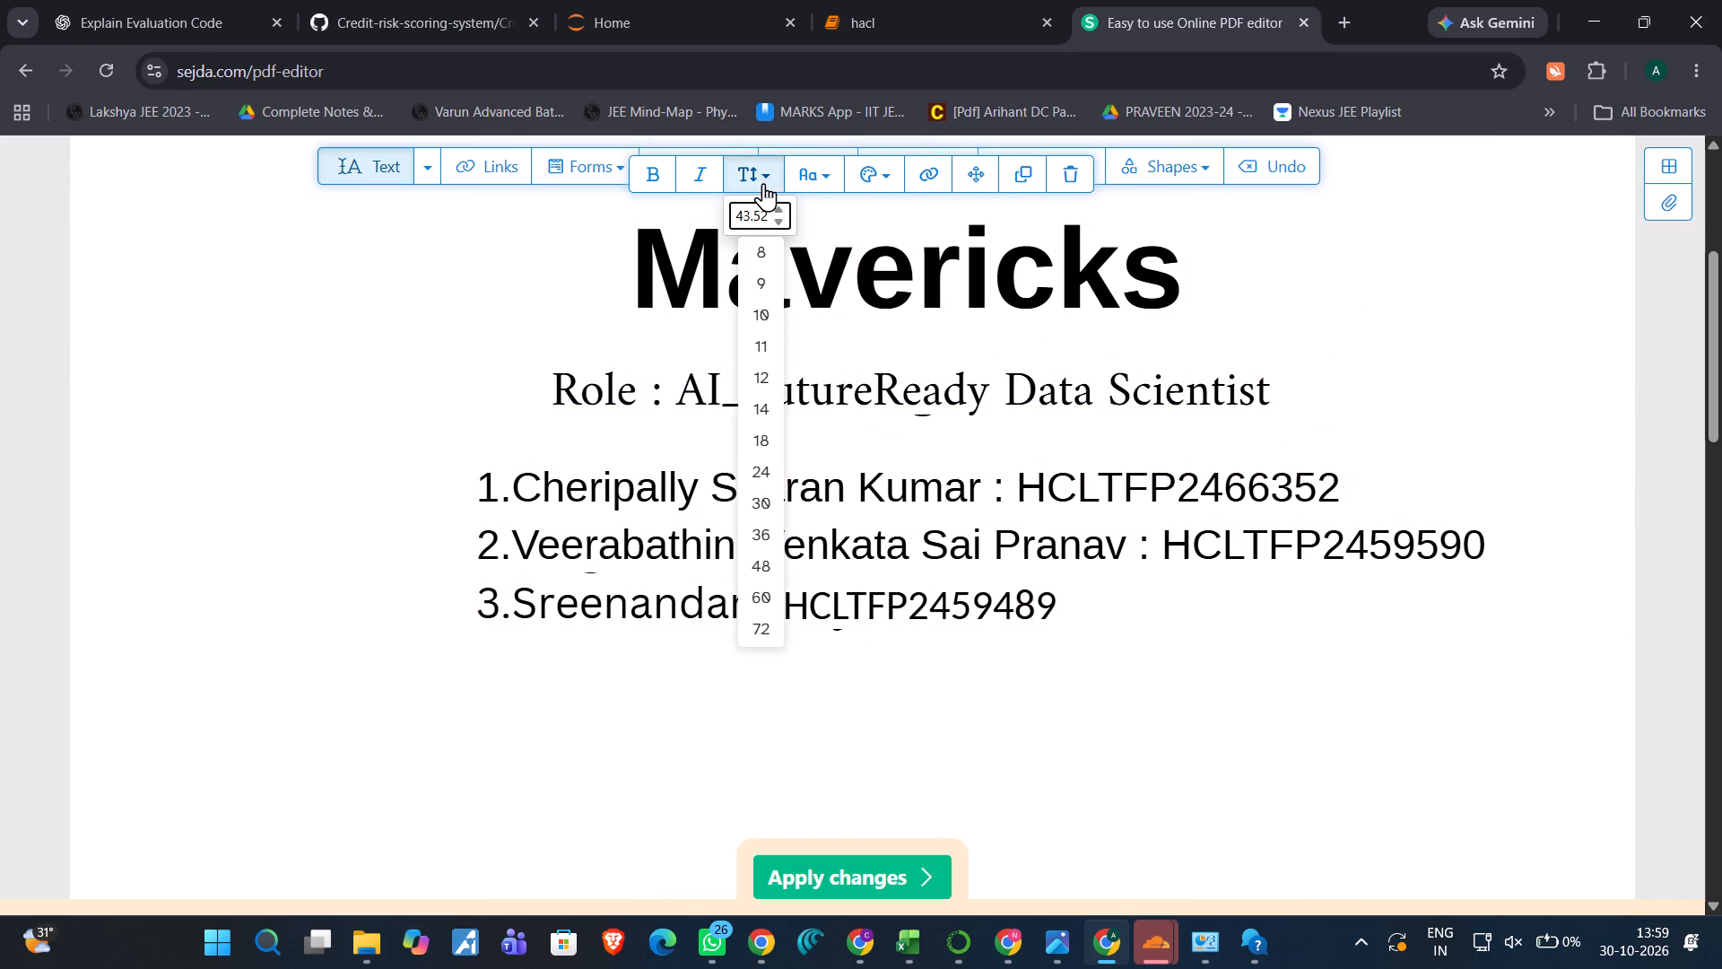
left_click(766, 570)
left_click(959, 301)
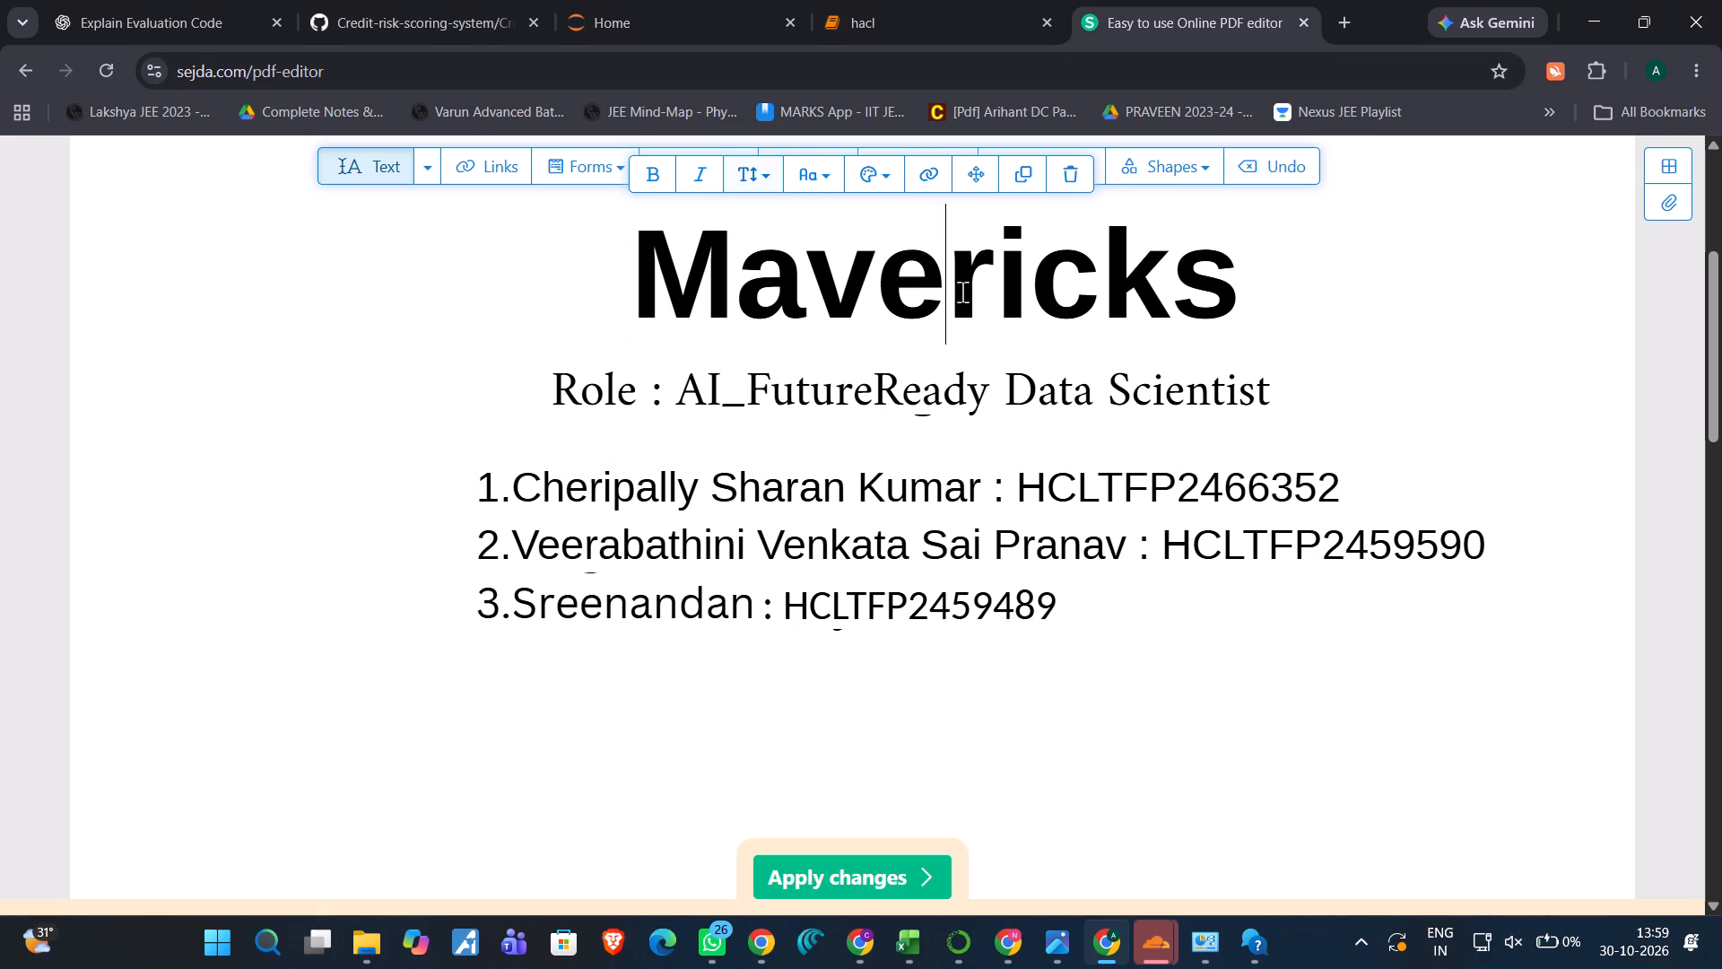
left_click(963, 168)
left_click_drag(984, 272, 972, 273)
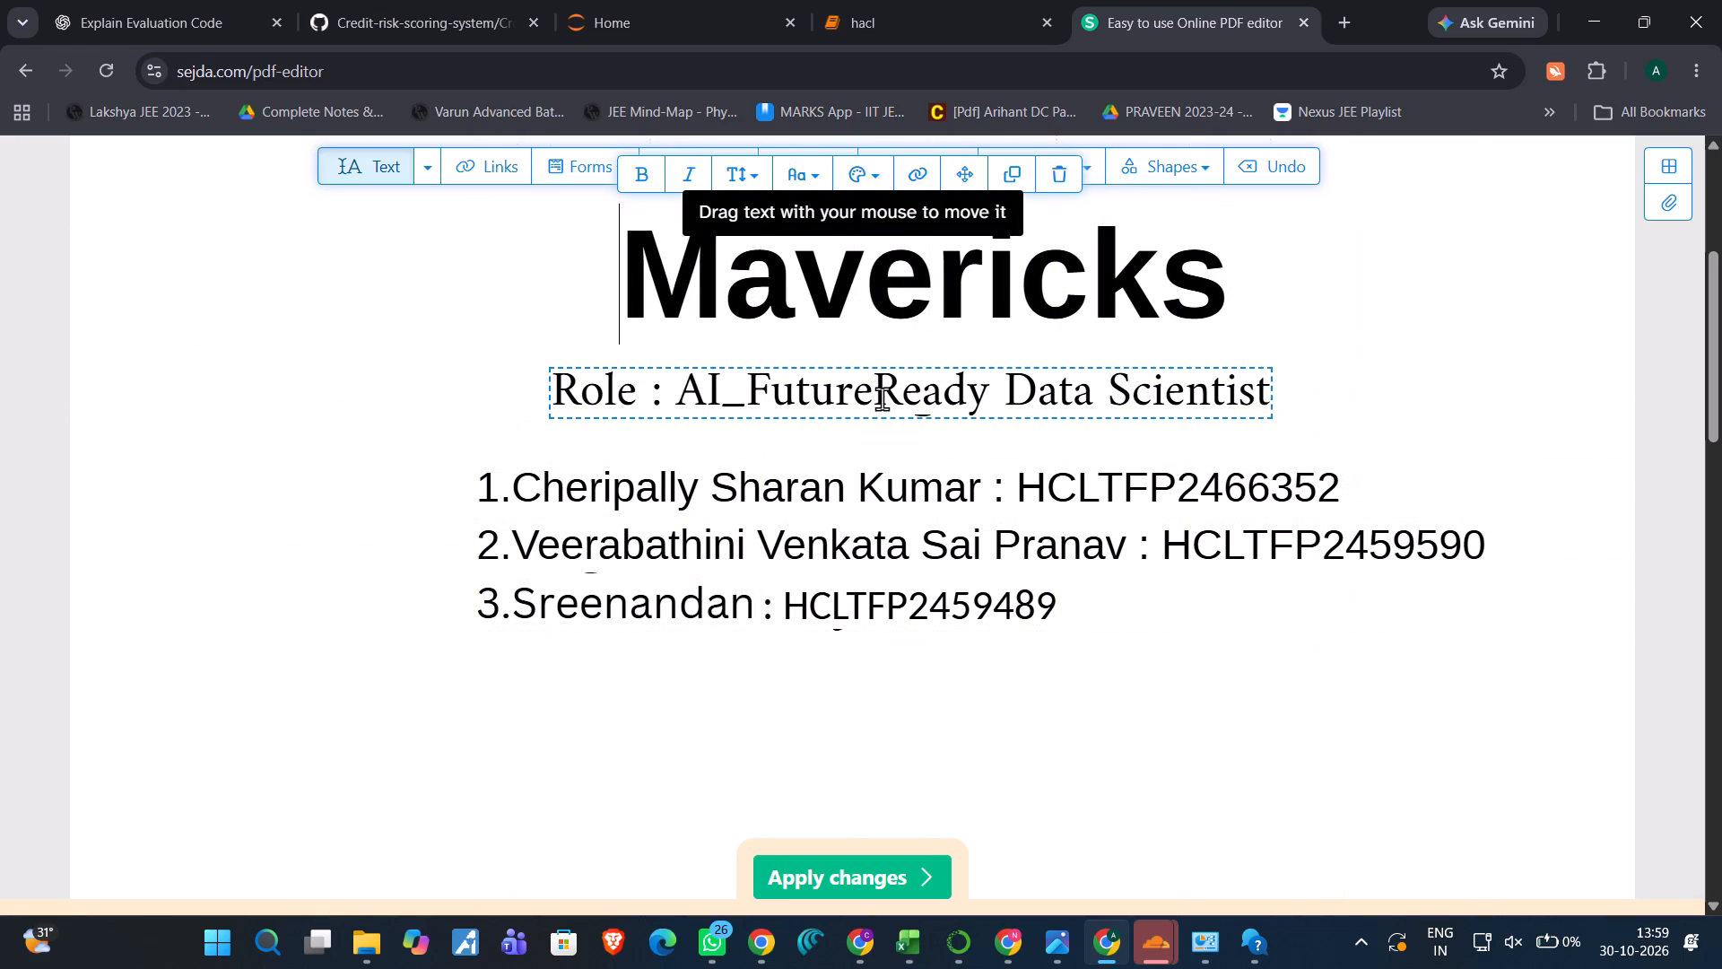
Apply the changes to generate the edited PDF and review the resulting page in the preview.
left_click(910, 873)
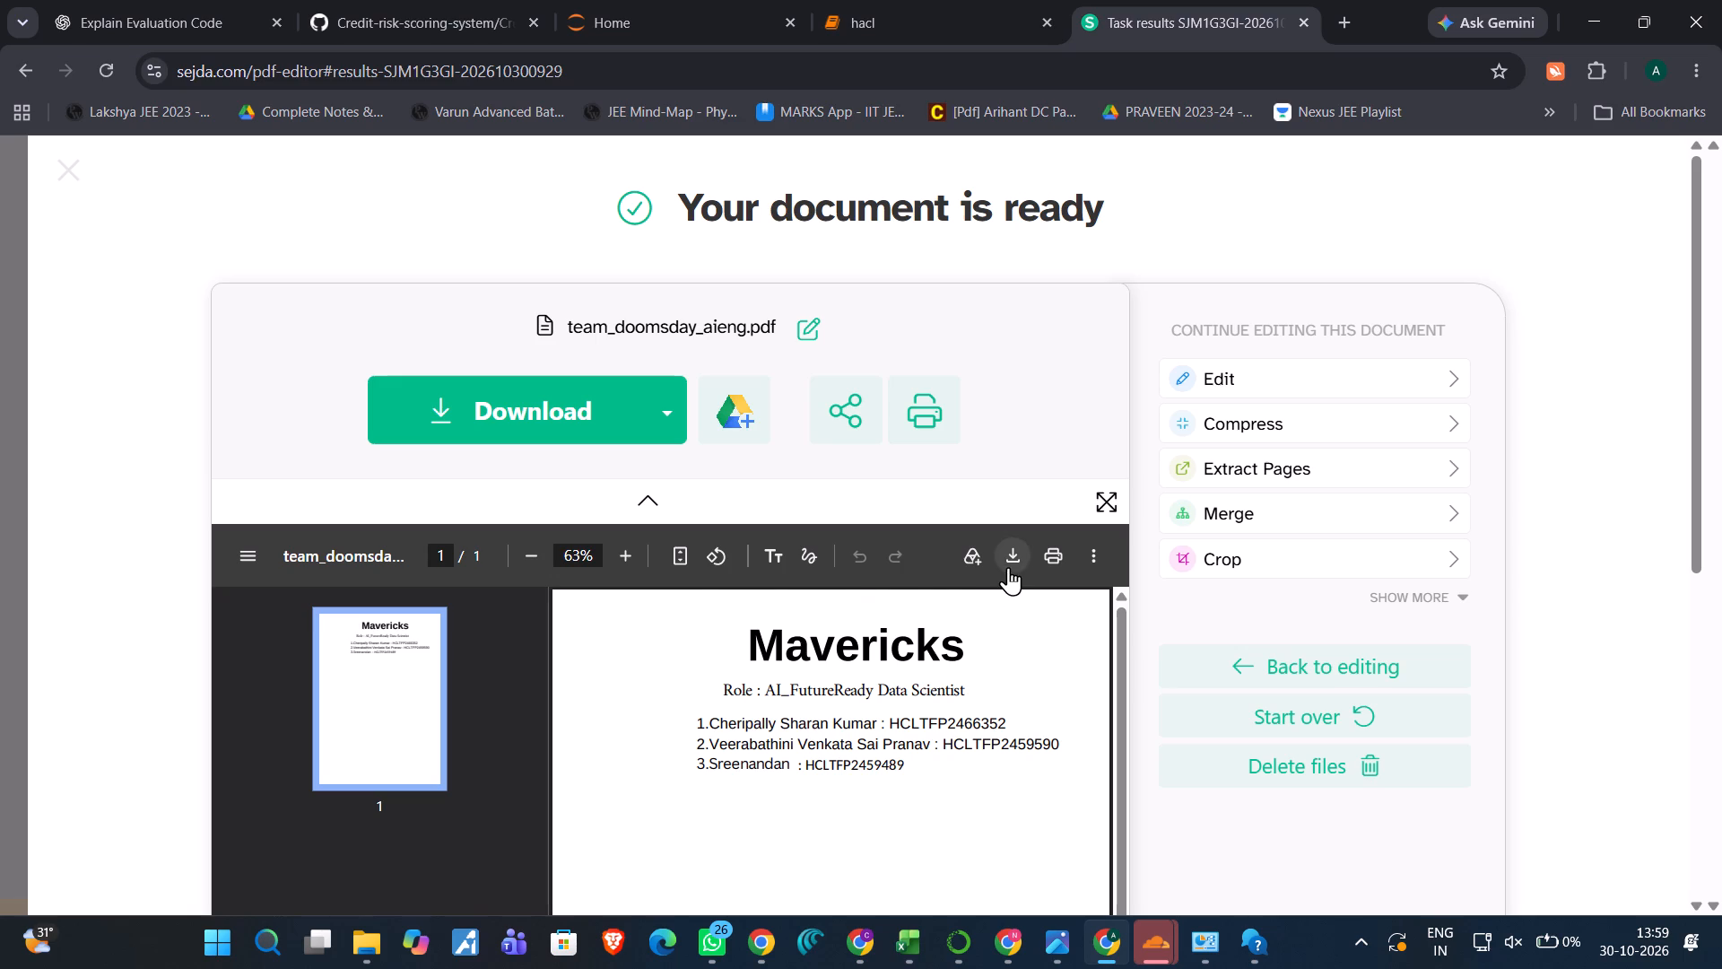
scroll(970, 594, "down", 3)
scroll(970, 594, "up", 2)
scroll(811, 738, "down", 3)
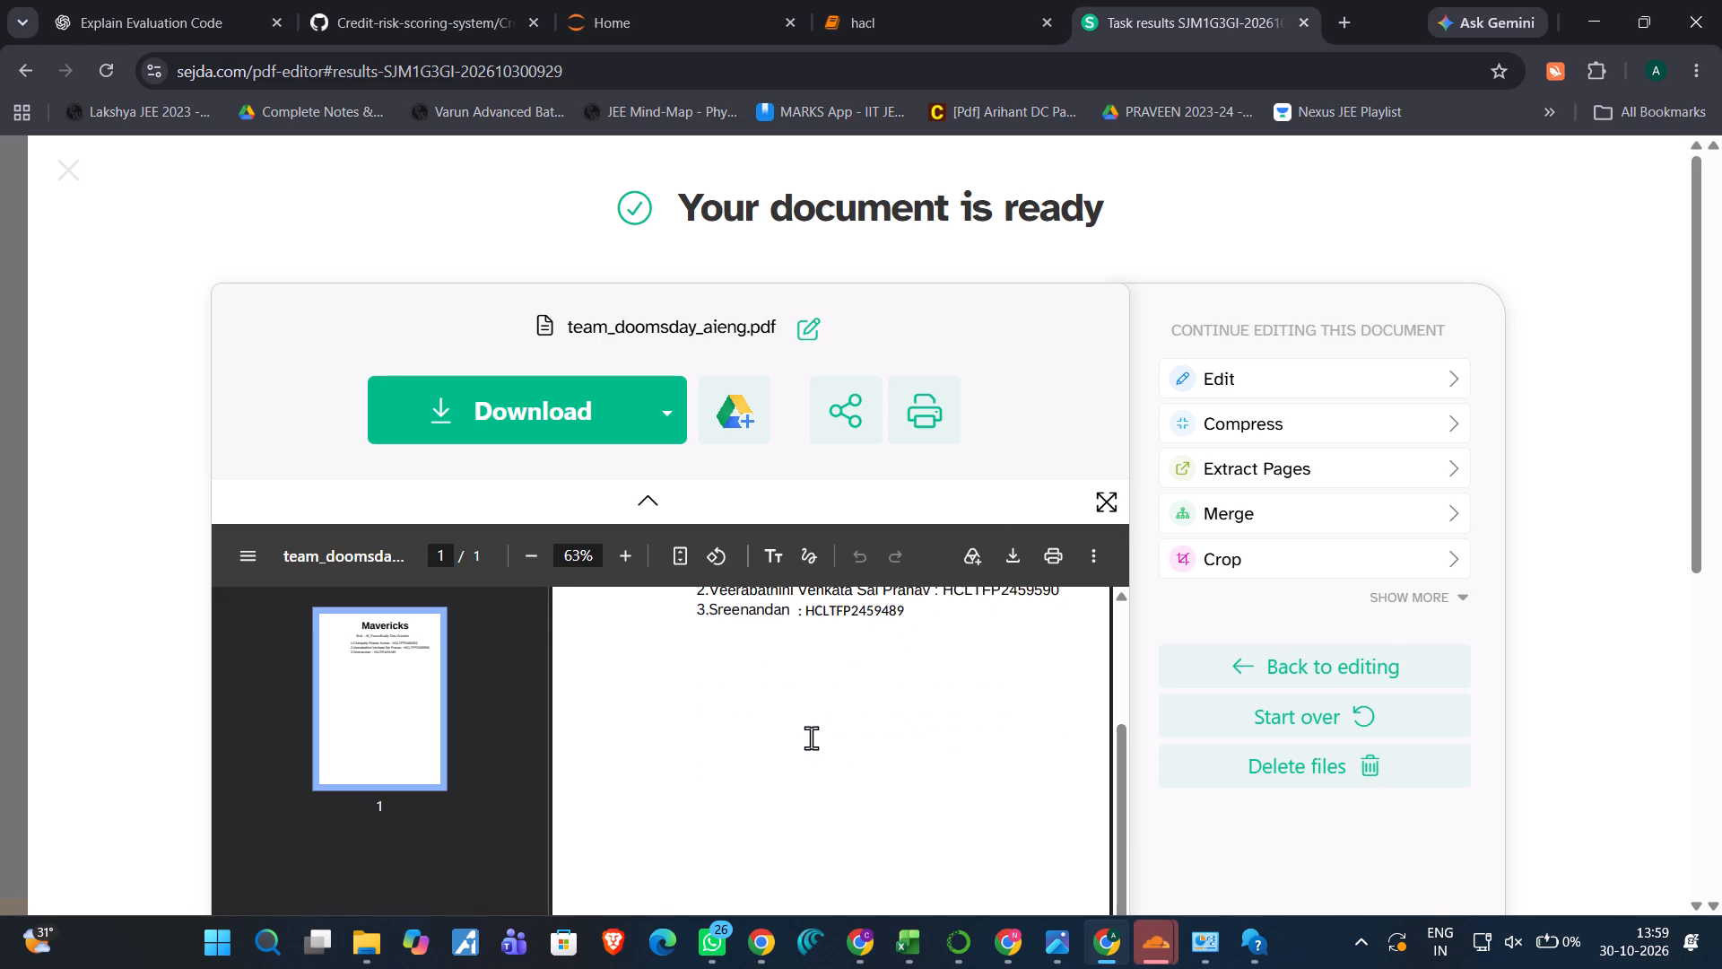
scroll(804, 793, "up", 3)
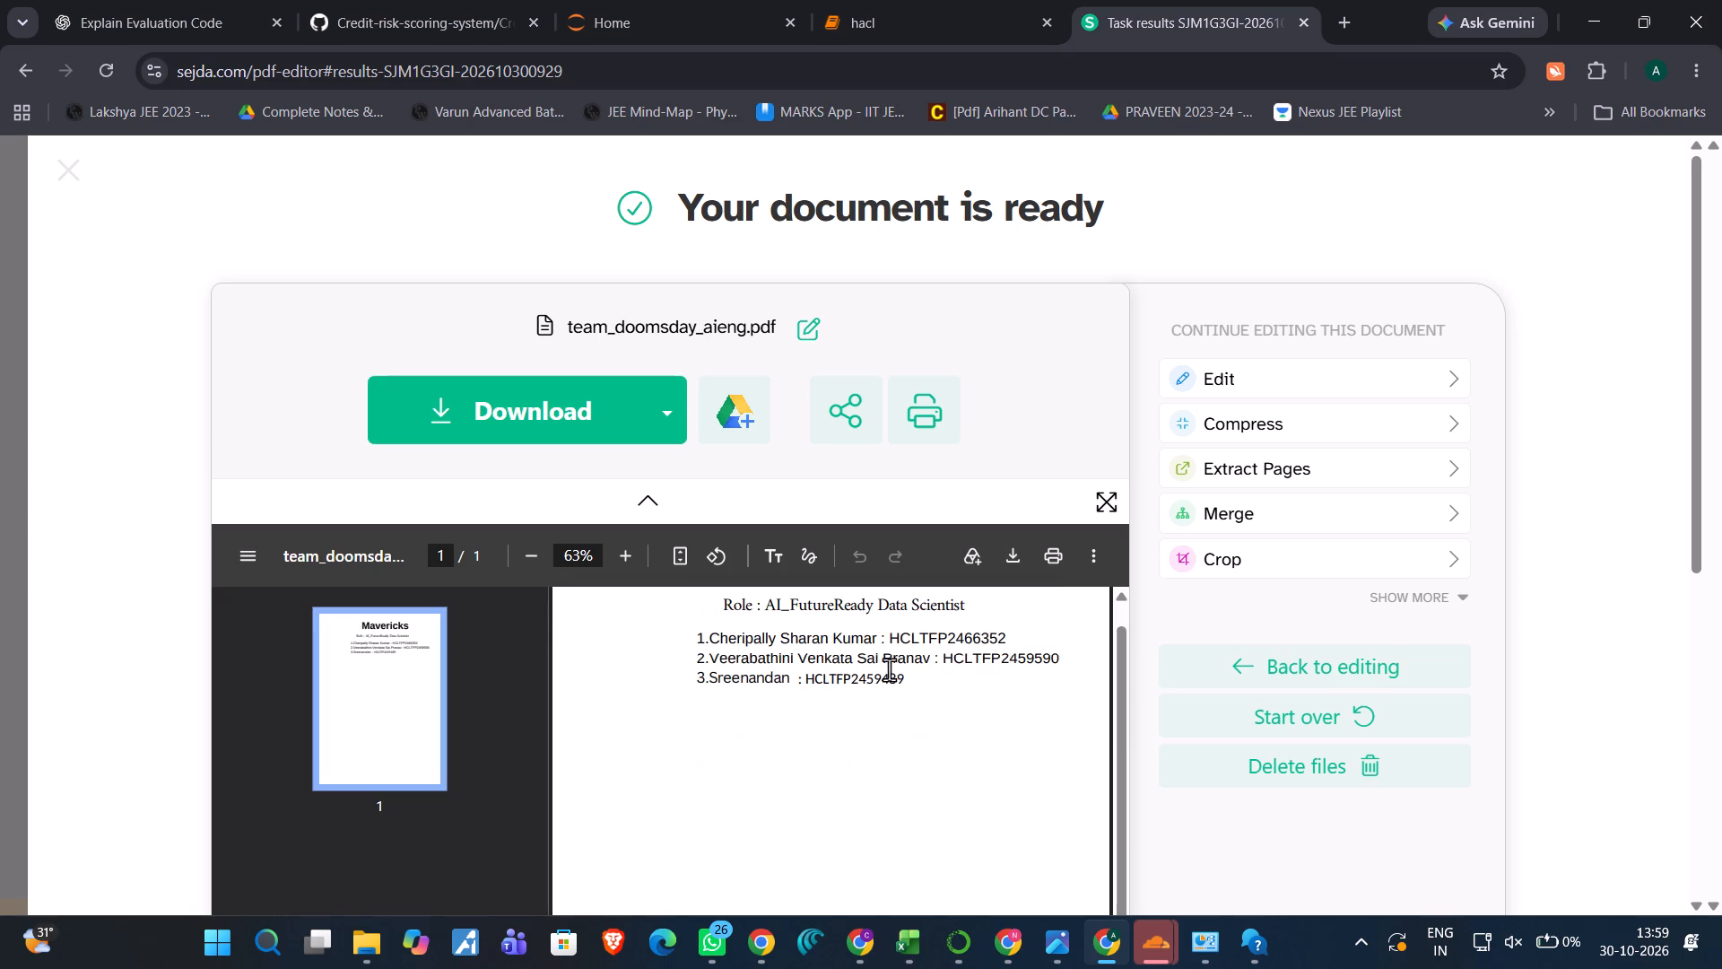
Download the edited PDF to the Downloads folder under the file name team_mavericks.
left_click(1020, 546)
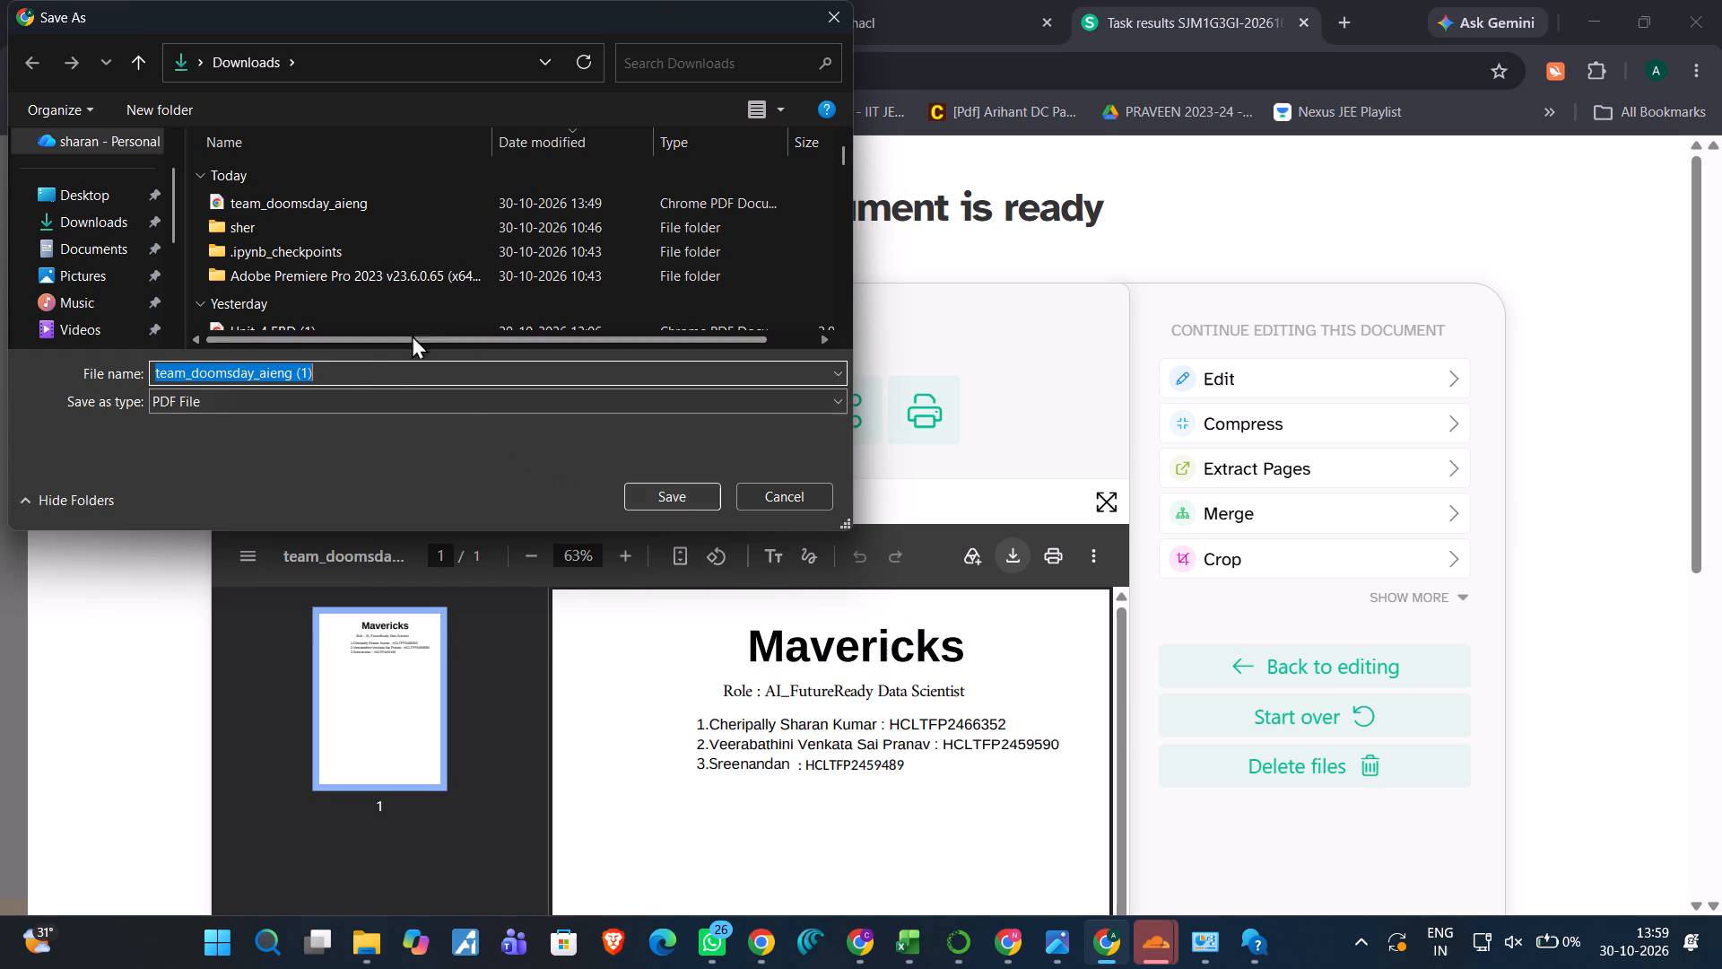
left_click(335, 366)
key("BackSpace")
key("BackSpace")
key("BackSpace")
key("BackSpace")
key("BackSpace")
key("BackSpace")
key("BackSpace")
key("BackSpace")
key("BackSpace")
key("BackSpace")
key("BackSpace")
key("BackSpace")
key("BackSpace")
key("BackSpace")
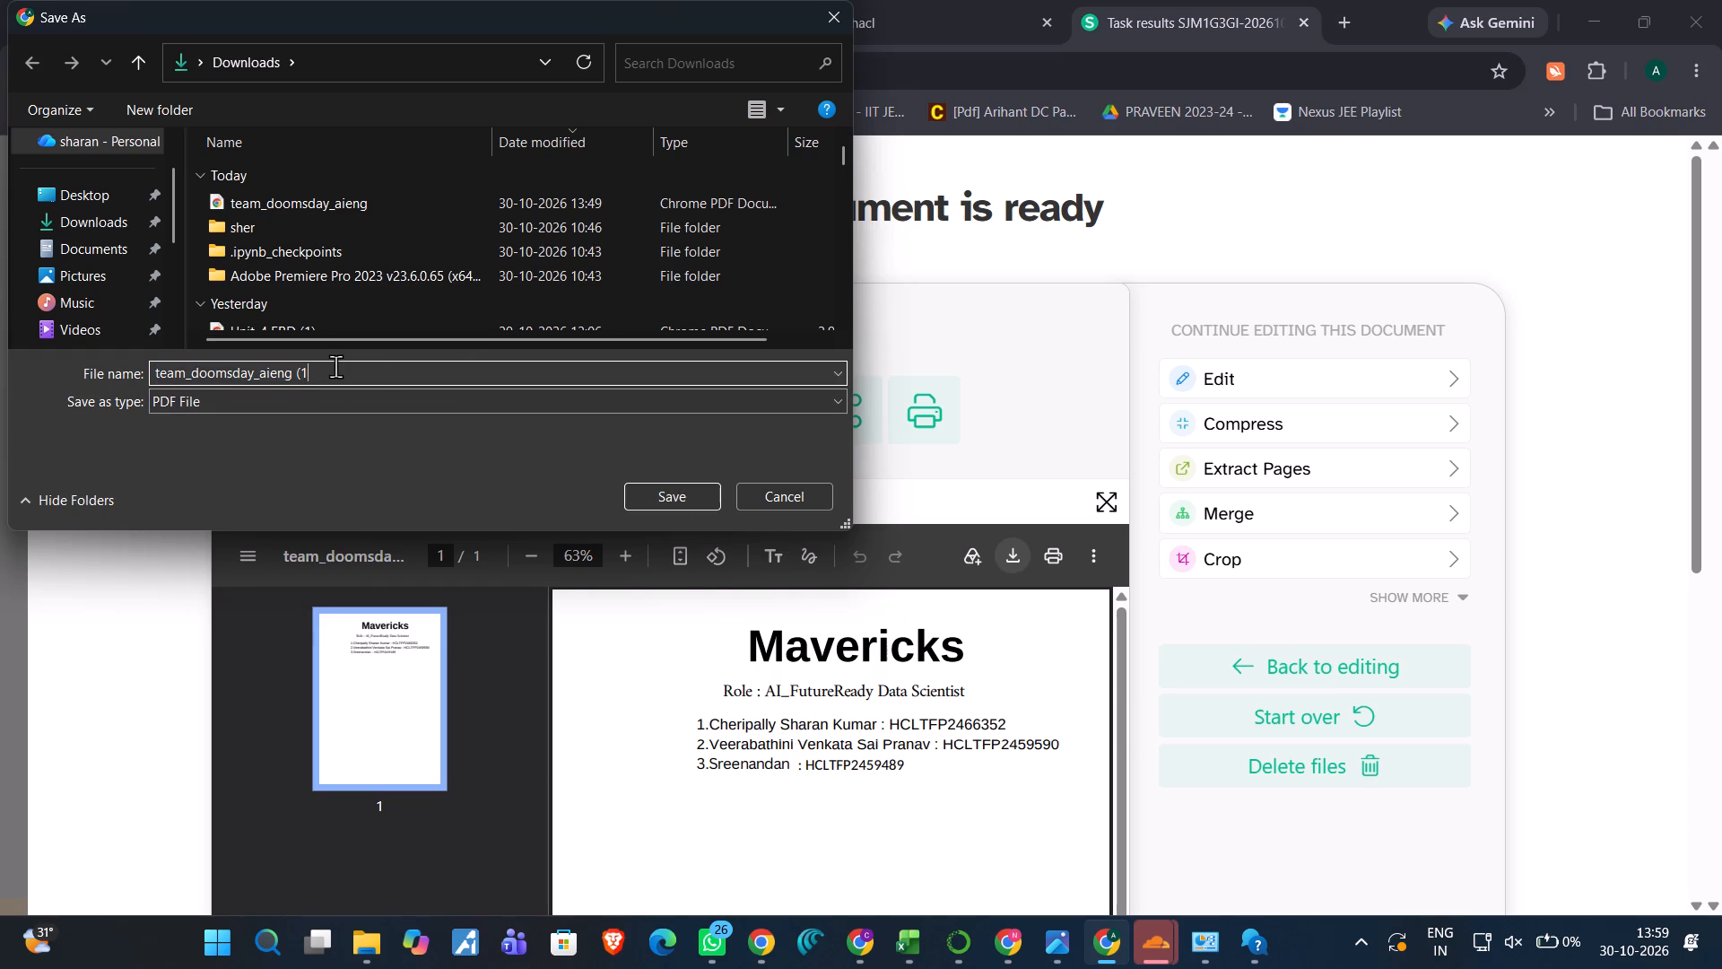
key("BackSpace")
key("BackSpace")
key("BackSpace")
key("BackSpace")
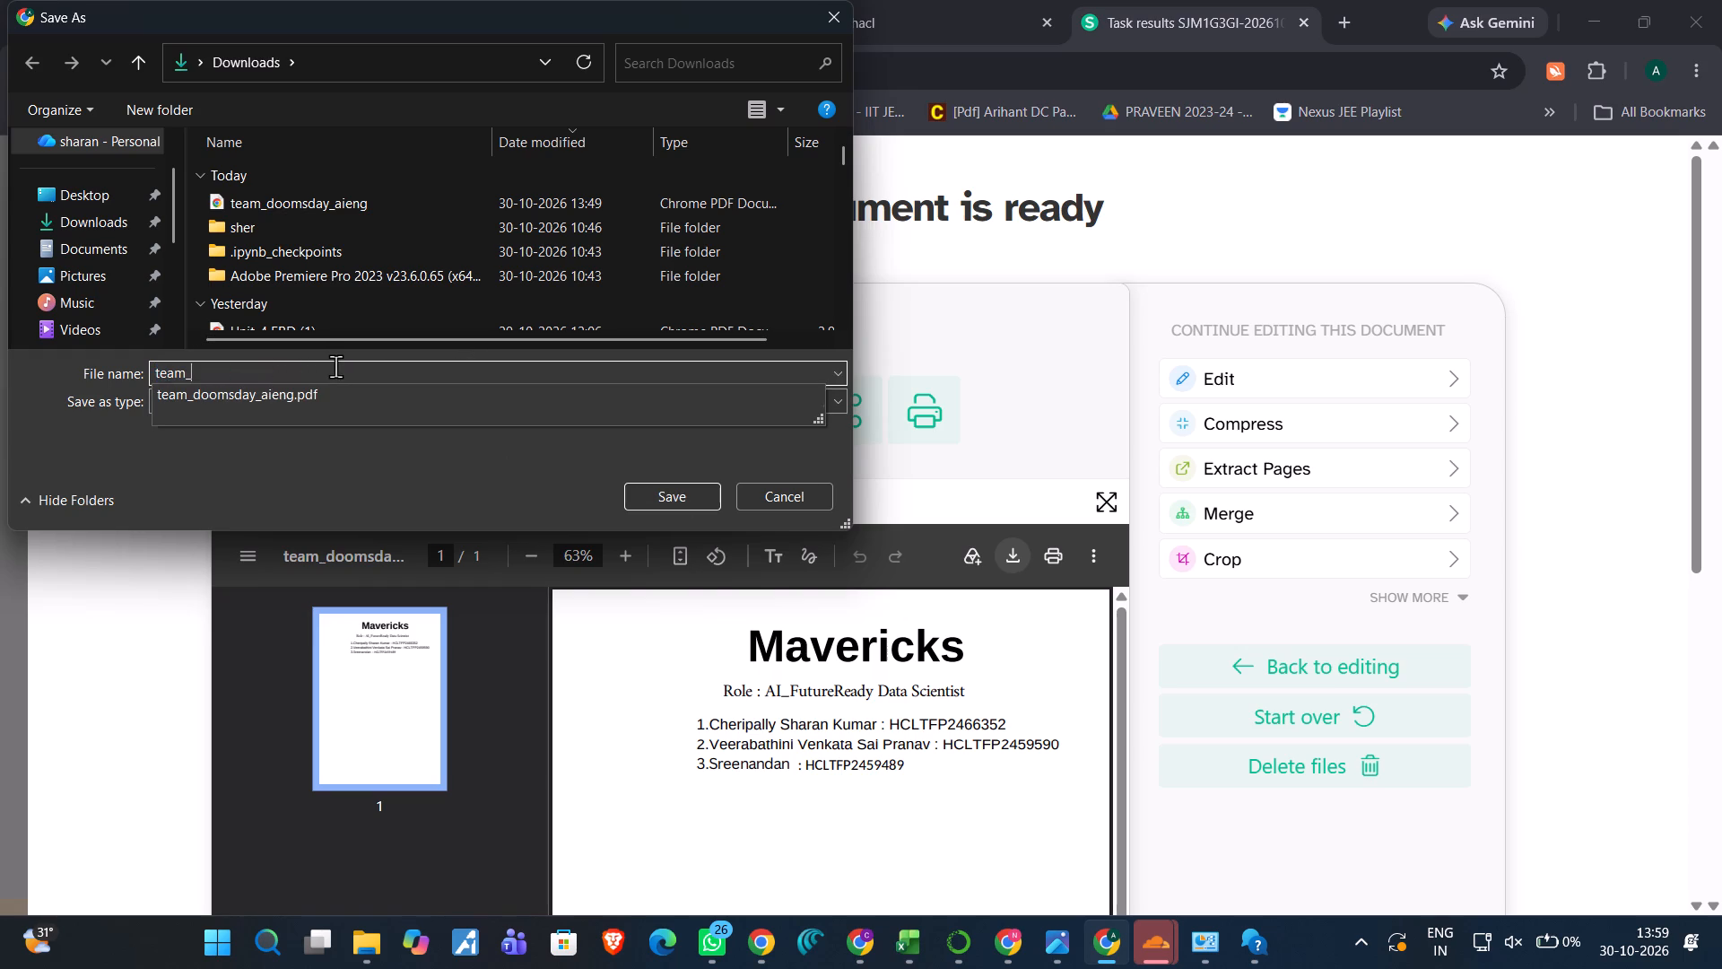
type("mavericks")
key("Return")
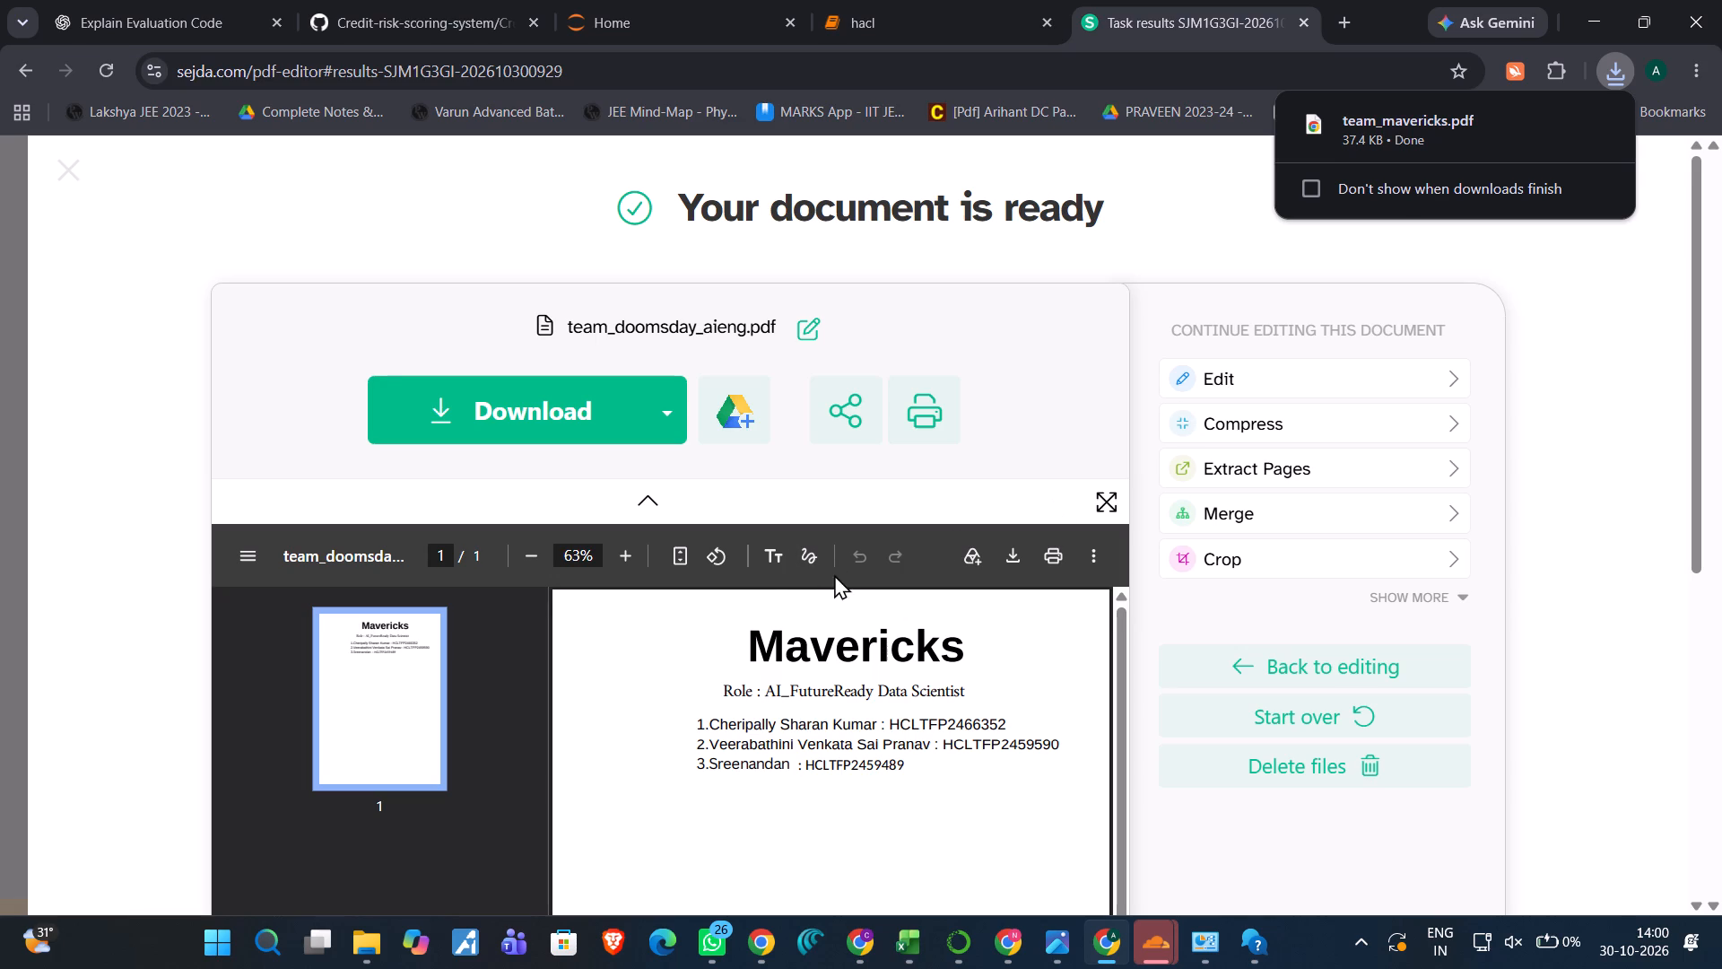
Open the downloaded team_mavericks.pdf and examine the title, role line and member list layout.
left_click(1414, 113)
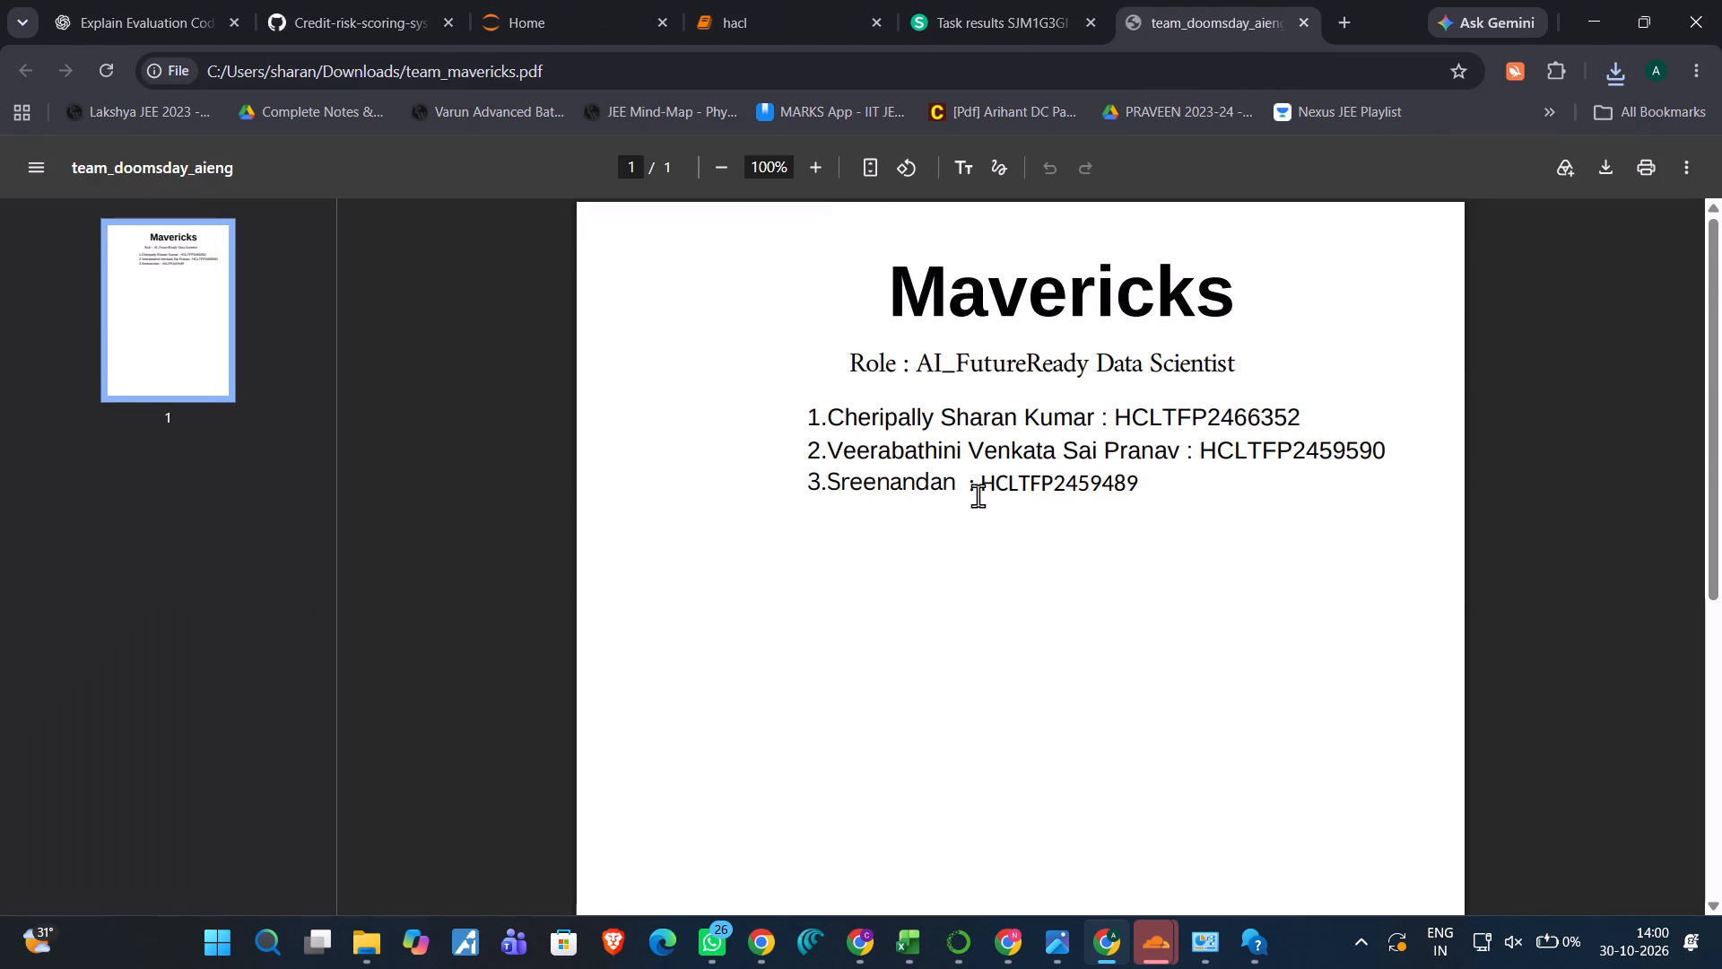
scroll(978, 495, "down", 3)
scroll(978, 495, "up", 4)
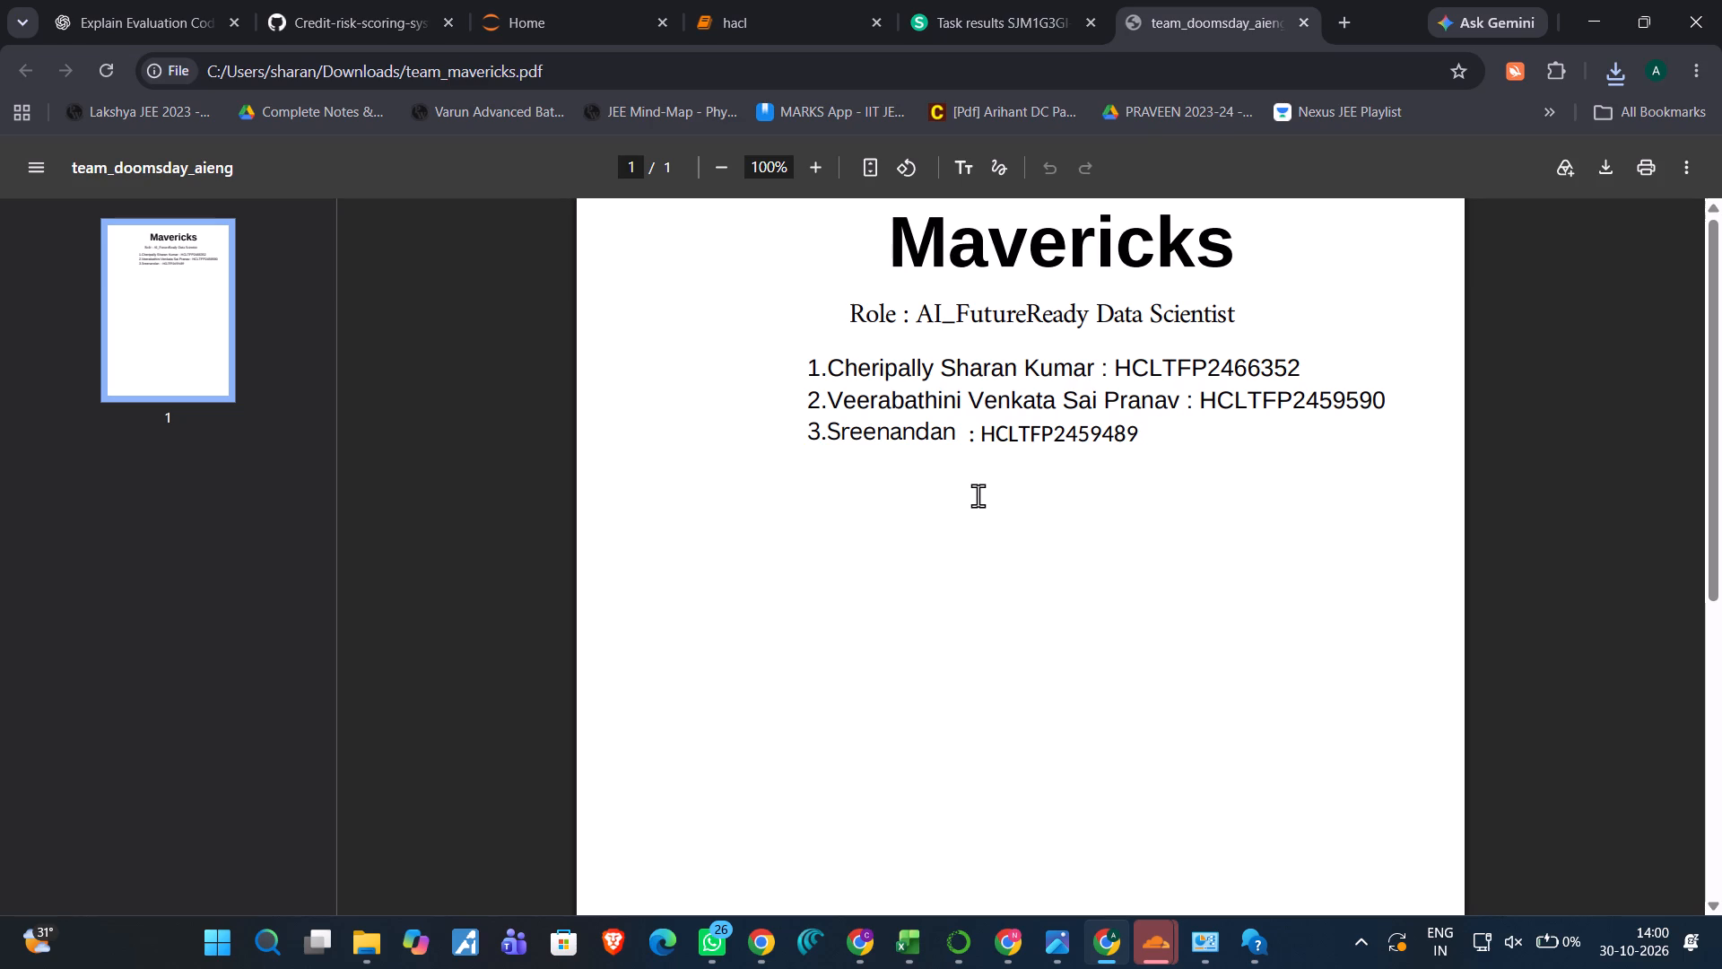
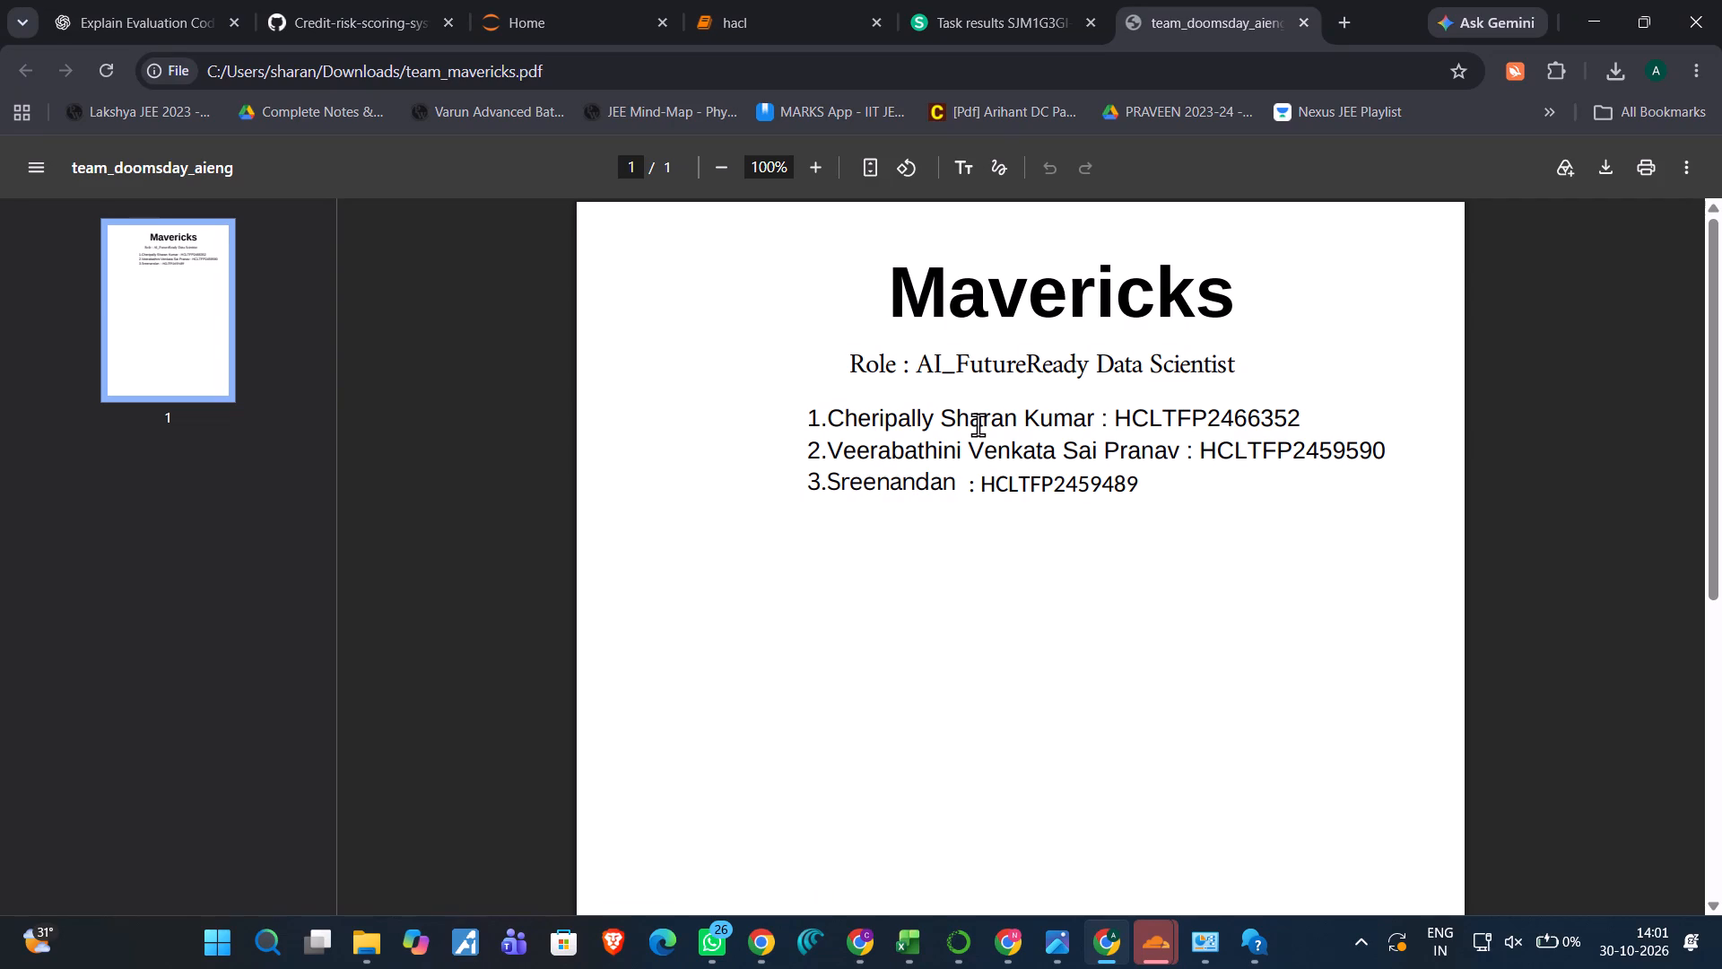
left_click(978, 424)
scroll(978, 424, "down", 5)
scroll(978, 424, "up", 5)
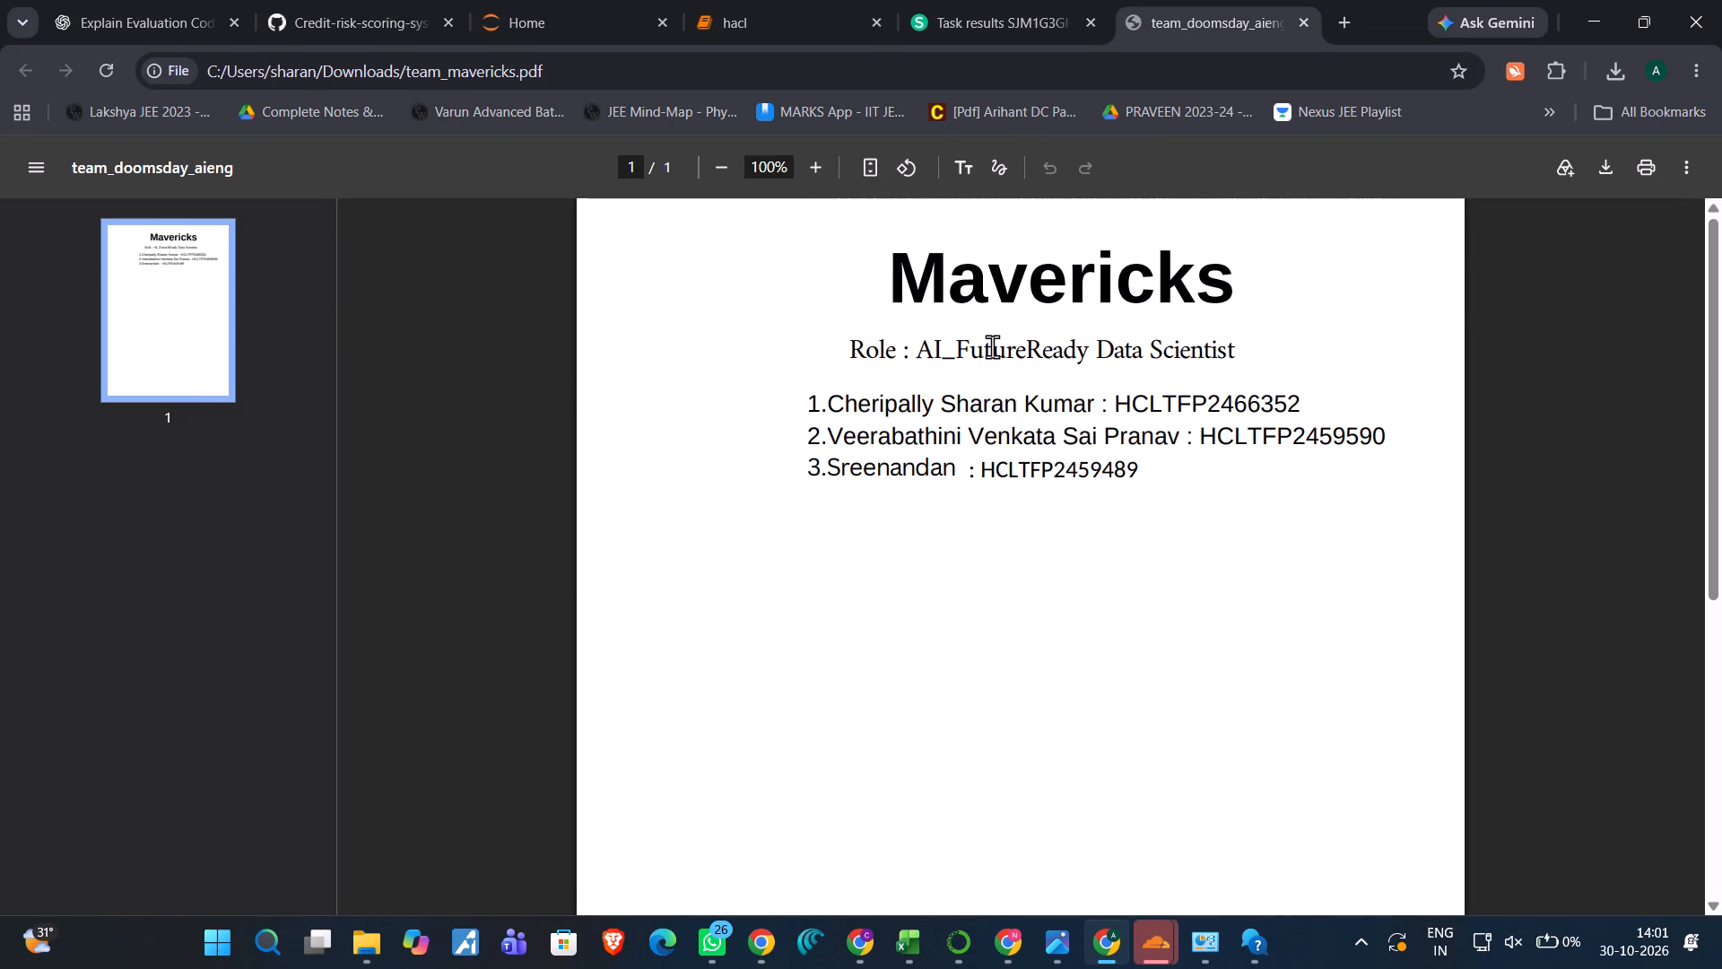
Go back to the Sejda results page and reopen the team document for editing.
left_click(918, 0)
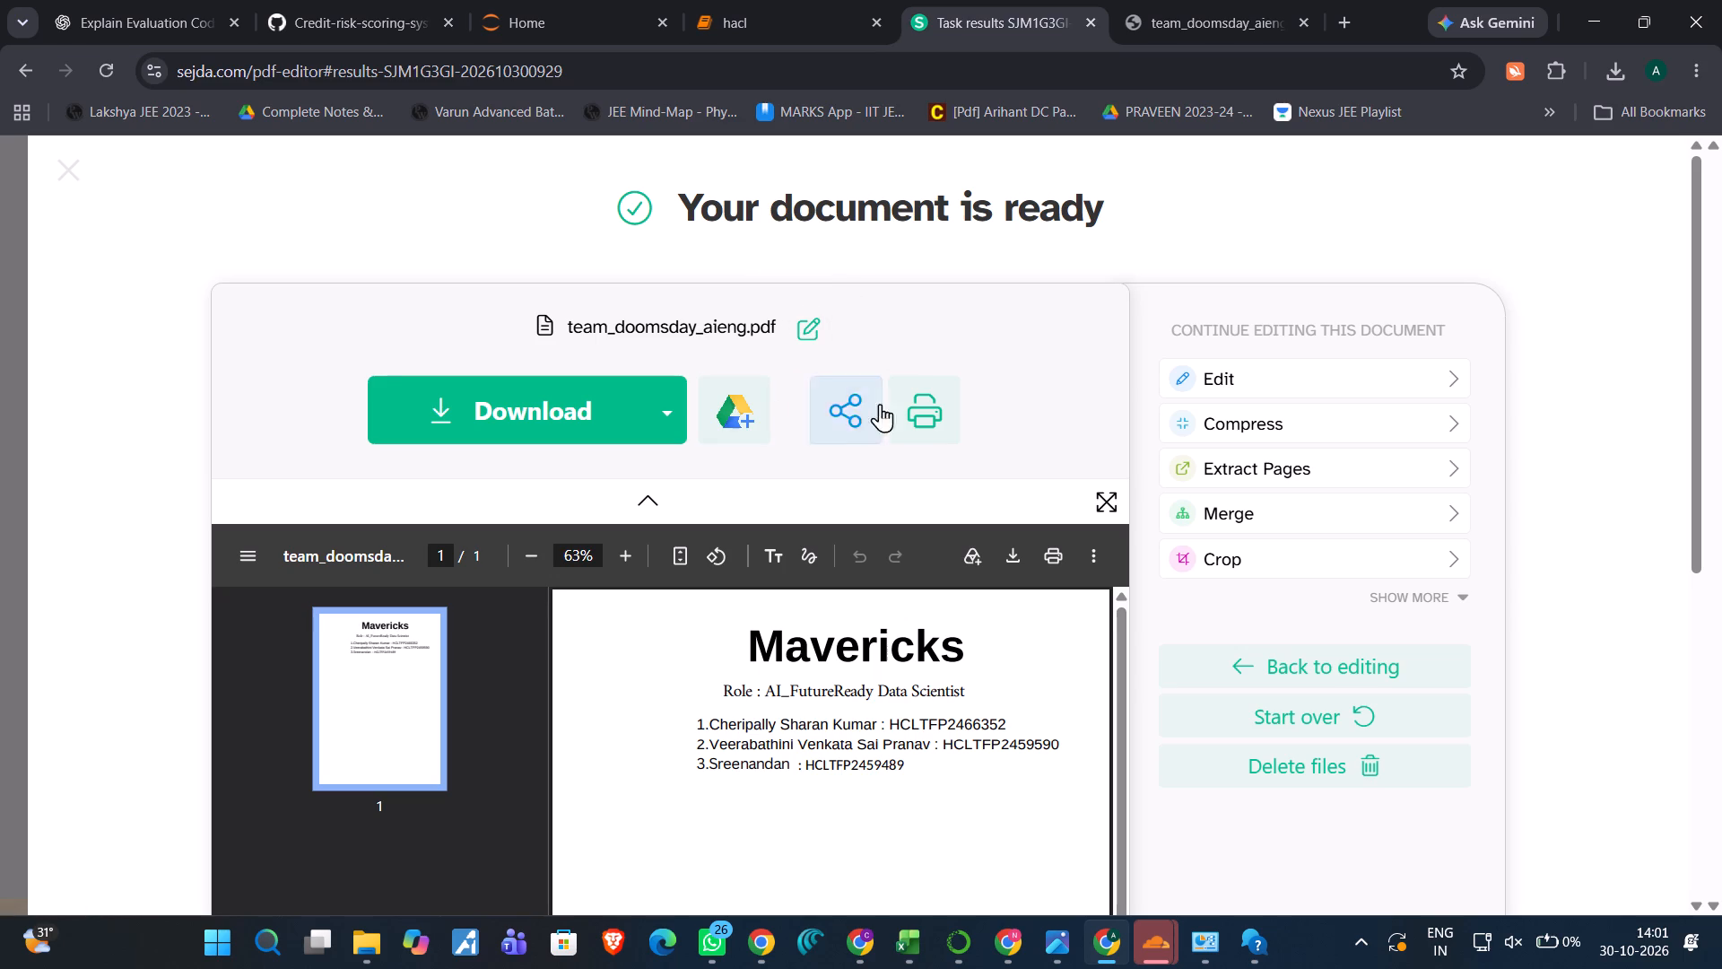
scroll(961, 399, "down", 8)
scroll(961, 399, "up", 6)
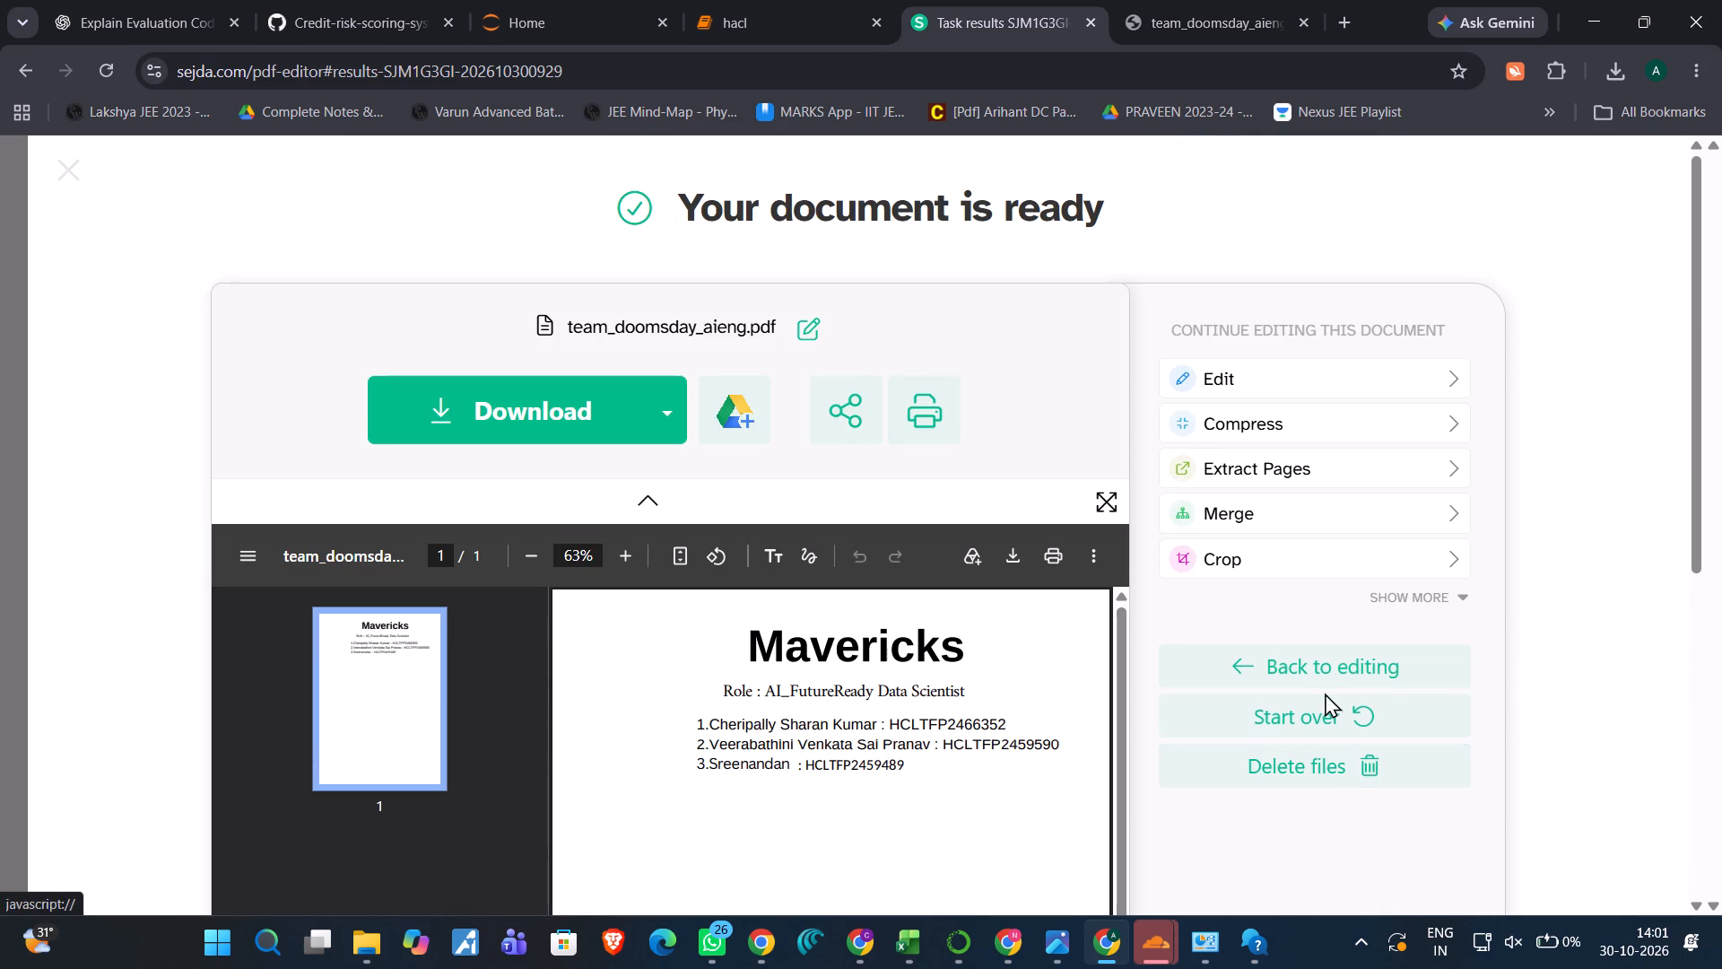
left_click(1332, 666)
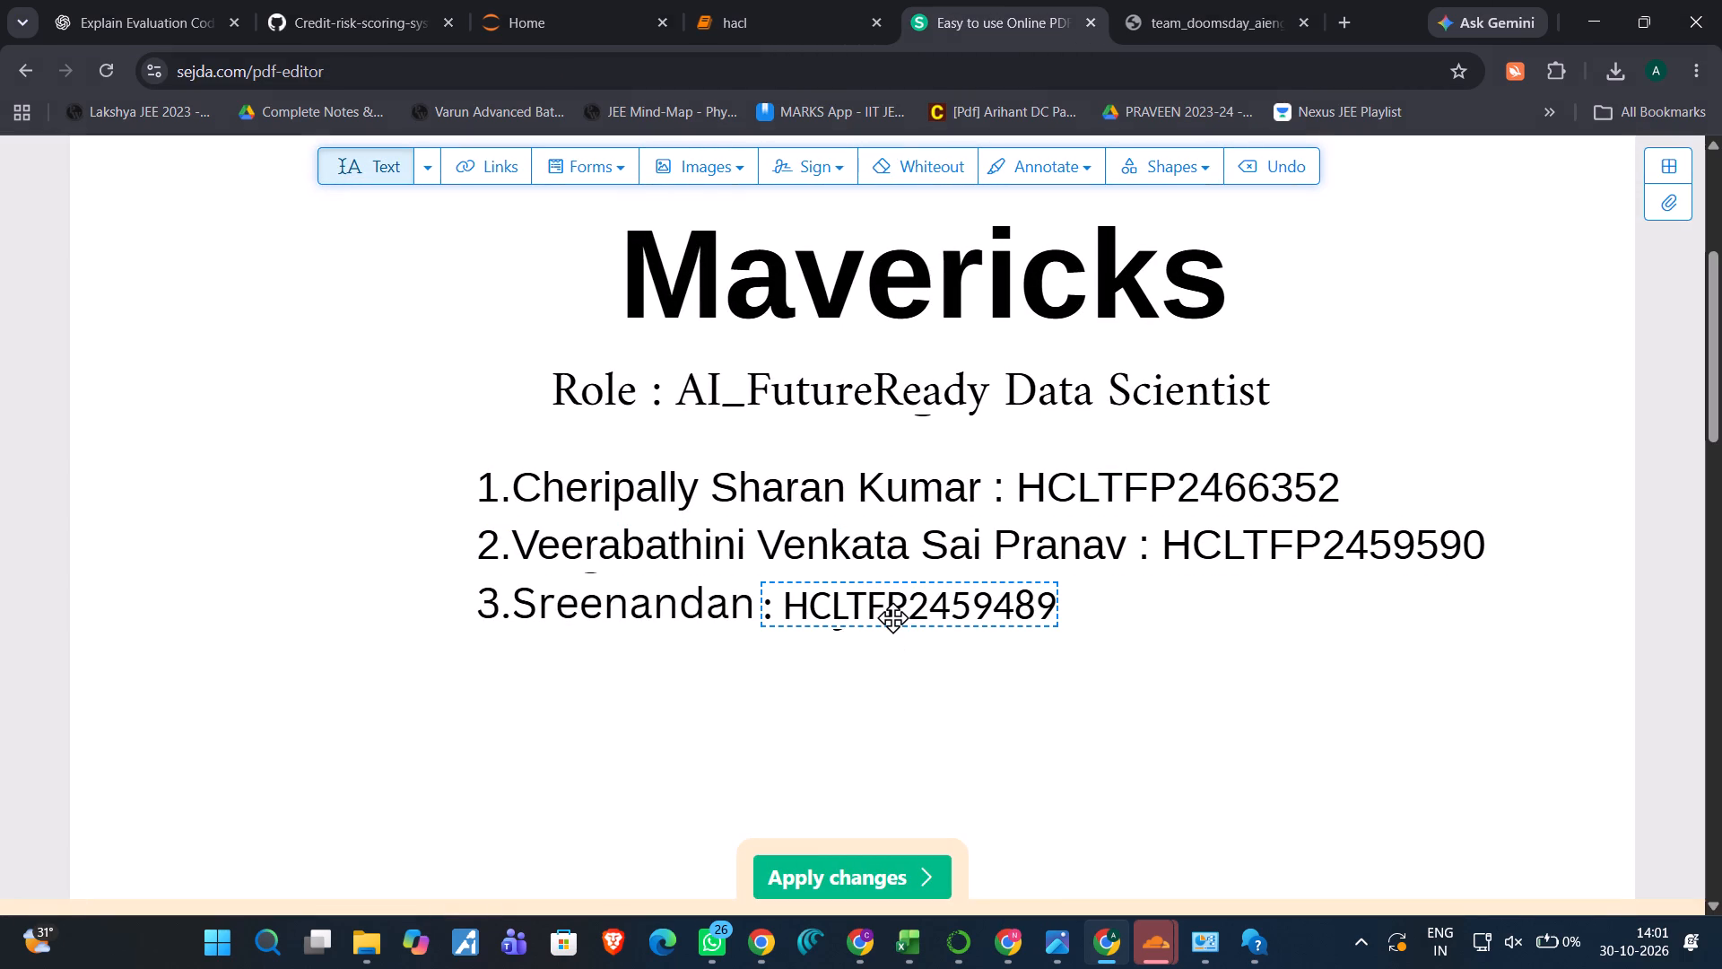
Set the font size of the separate HCLTFP ID text in the third member line to 18.
left_click(892, 617)
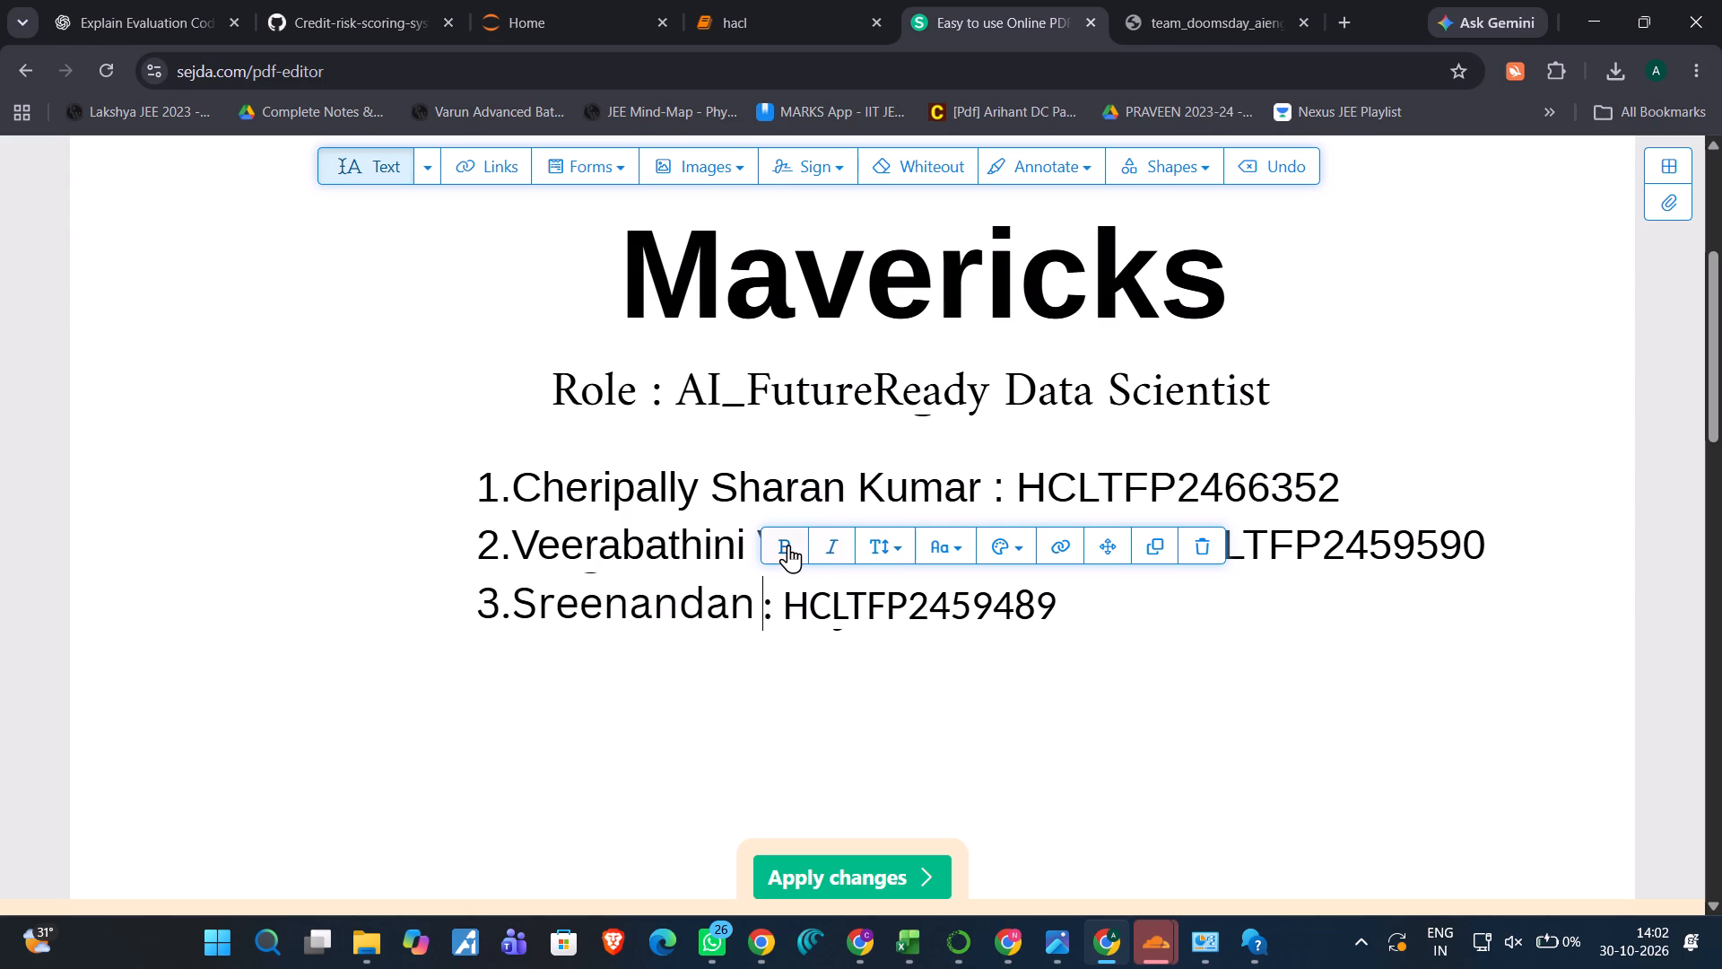
left_click(911, 607)
left_click(902, 546)
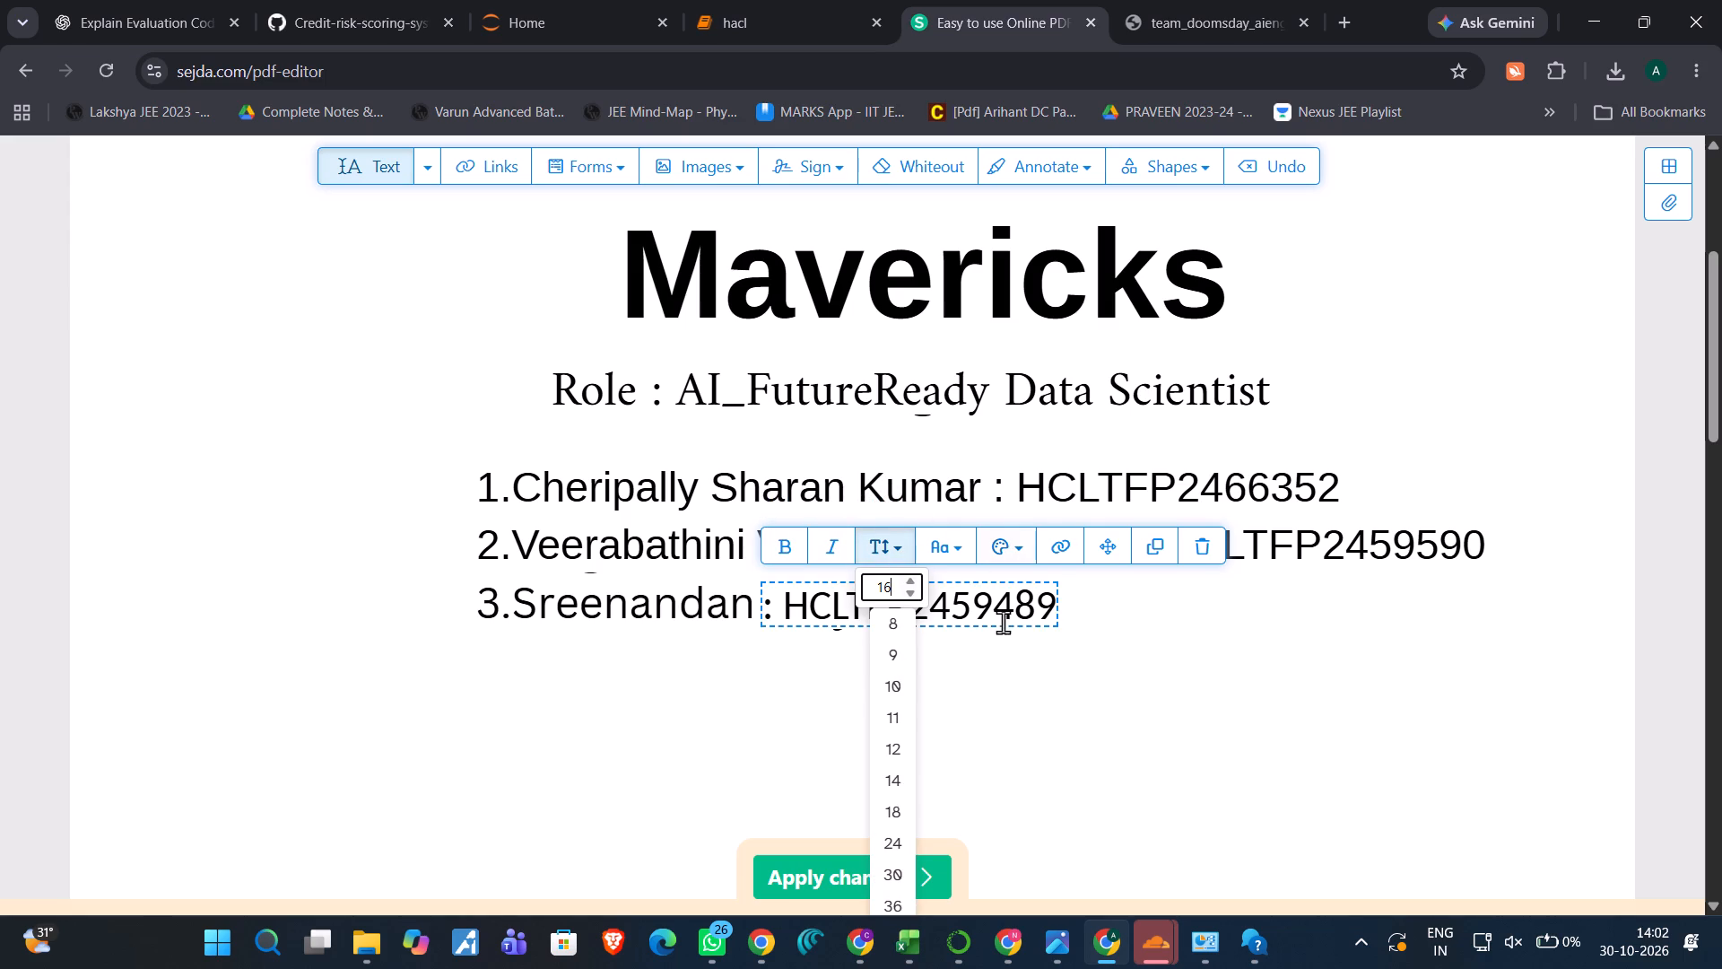
left_click(1297, 533)
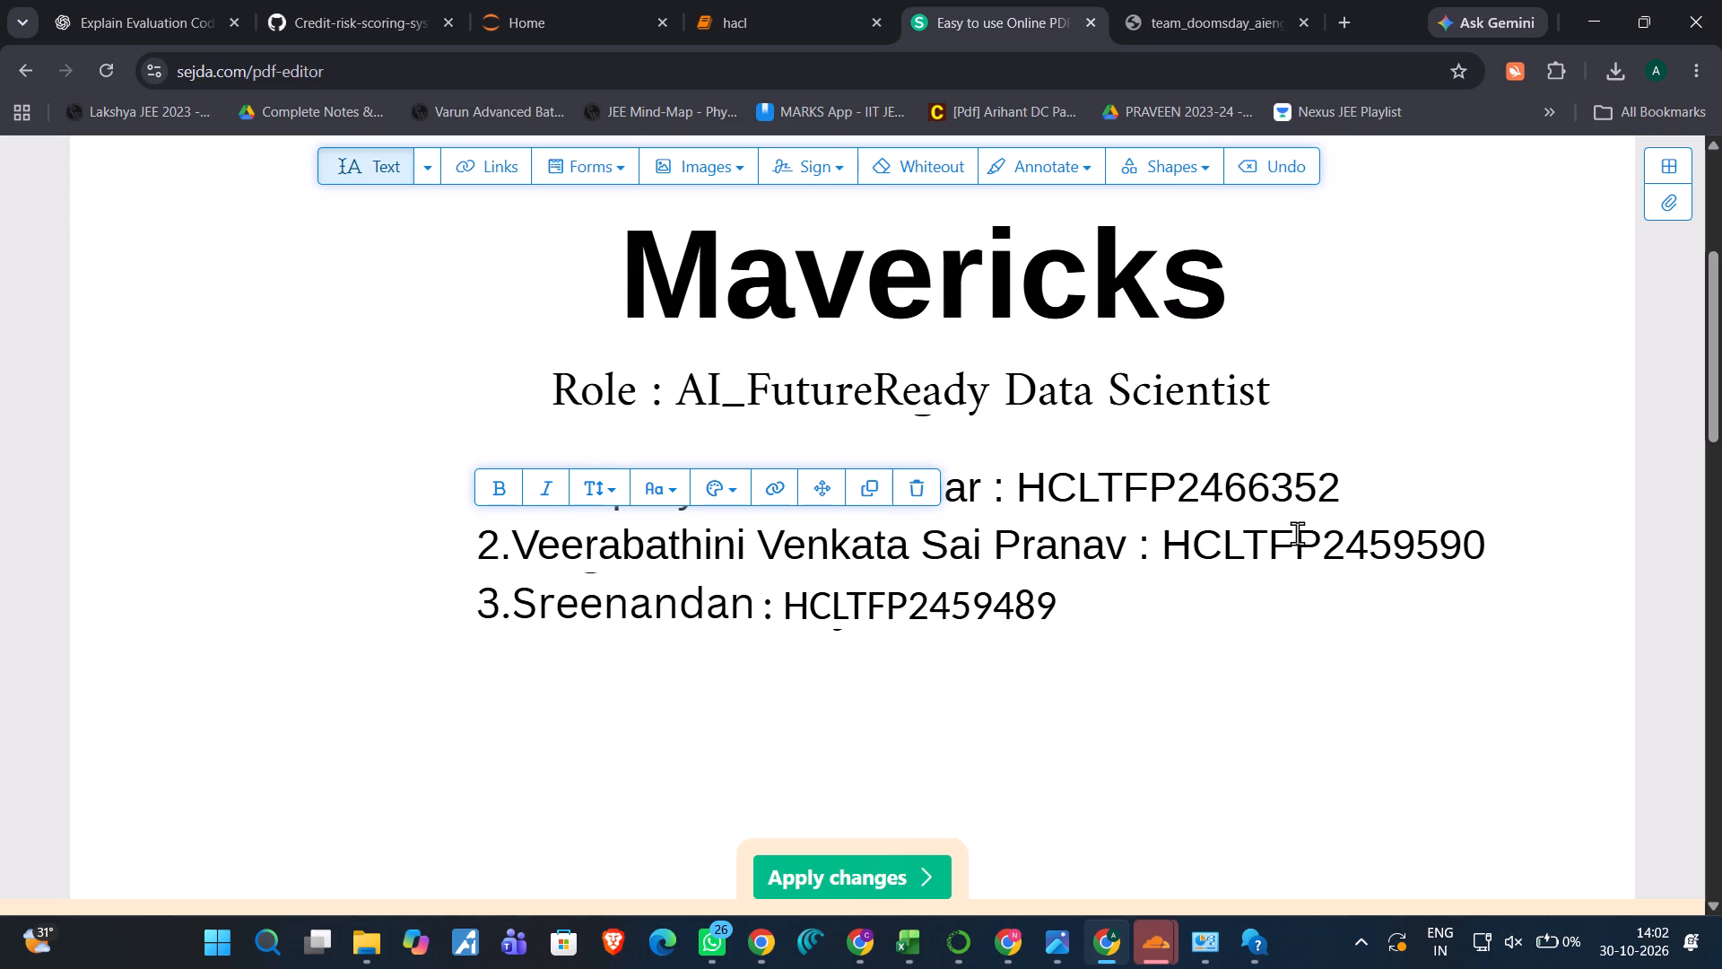
left_click(674, 547)
left_click(619, 488)
left_click(863, 615)
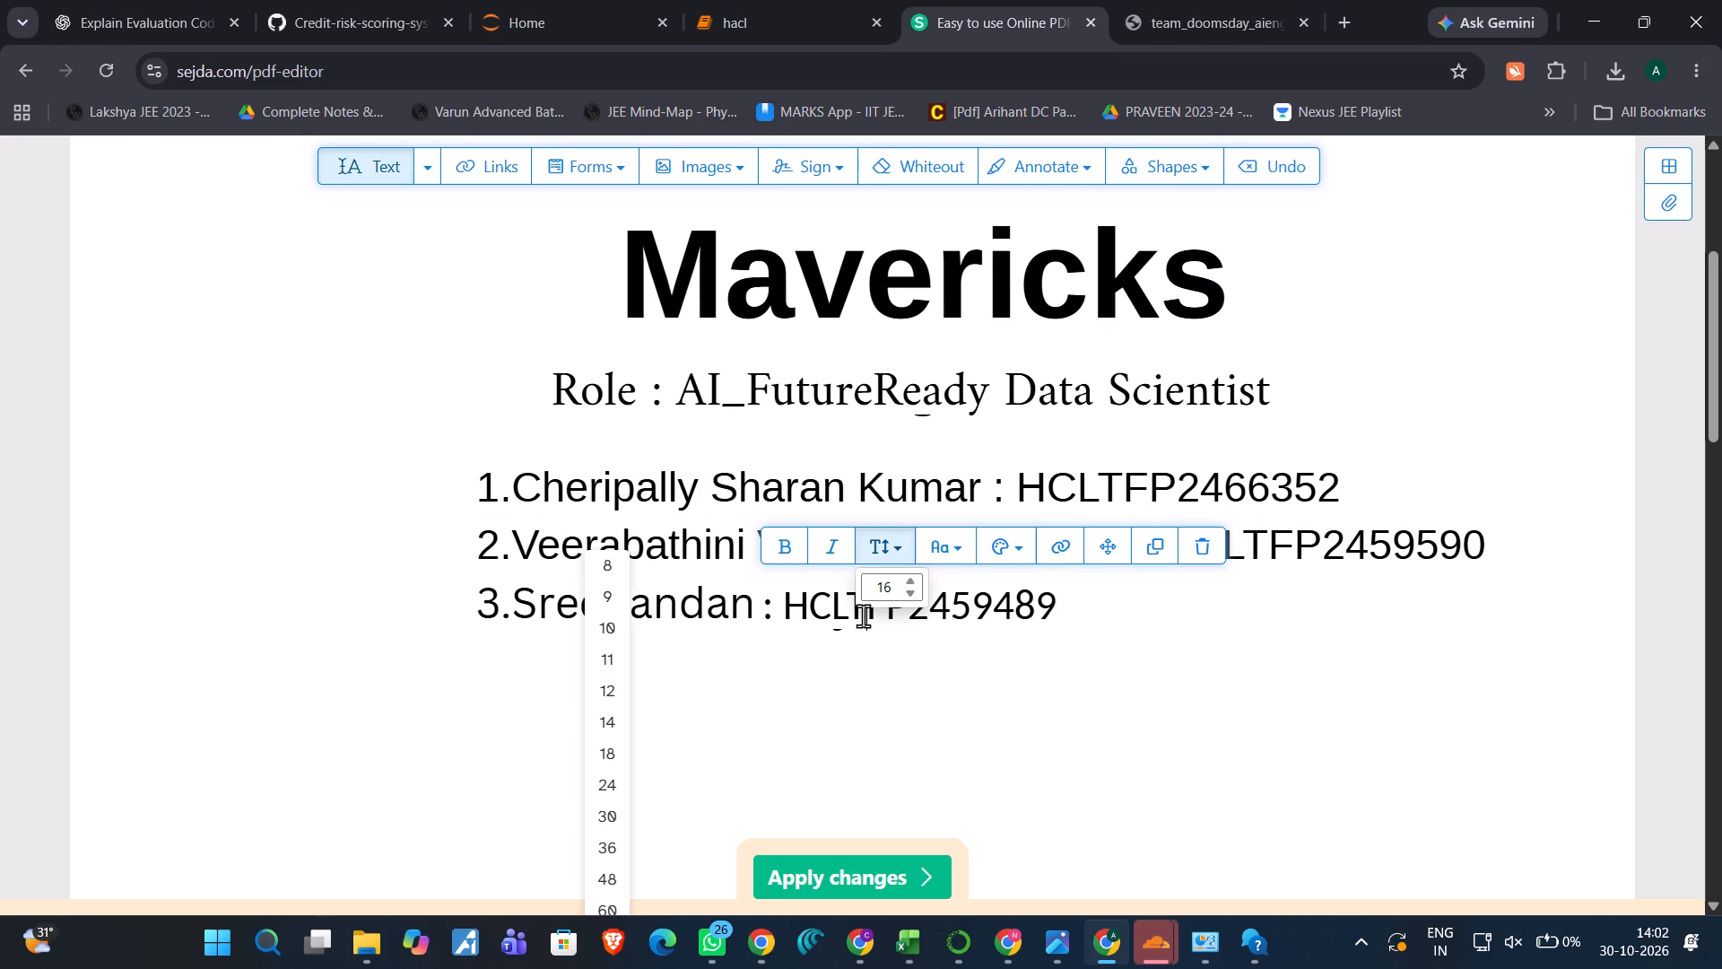
left_click(900, 559)
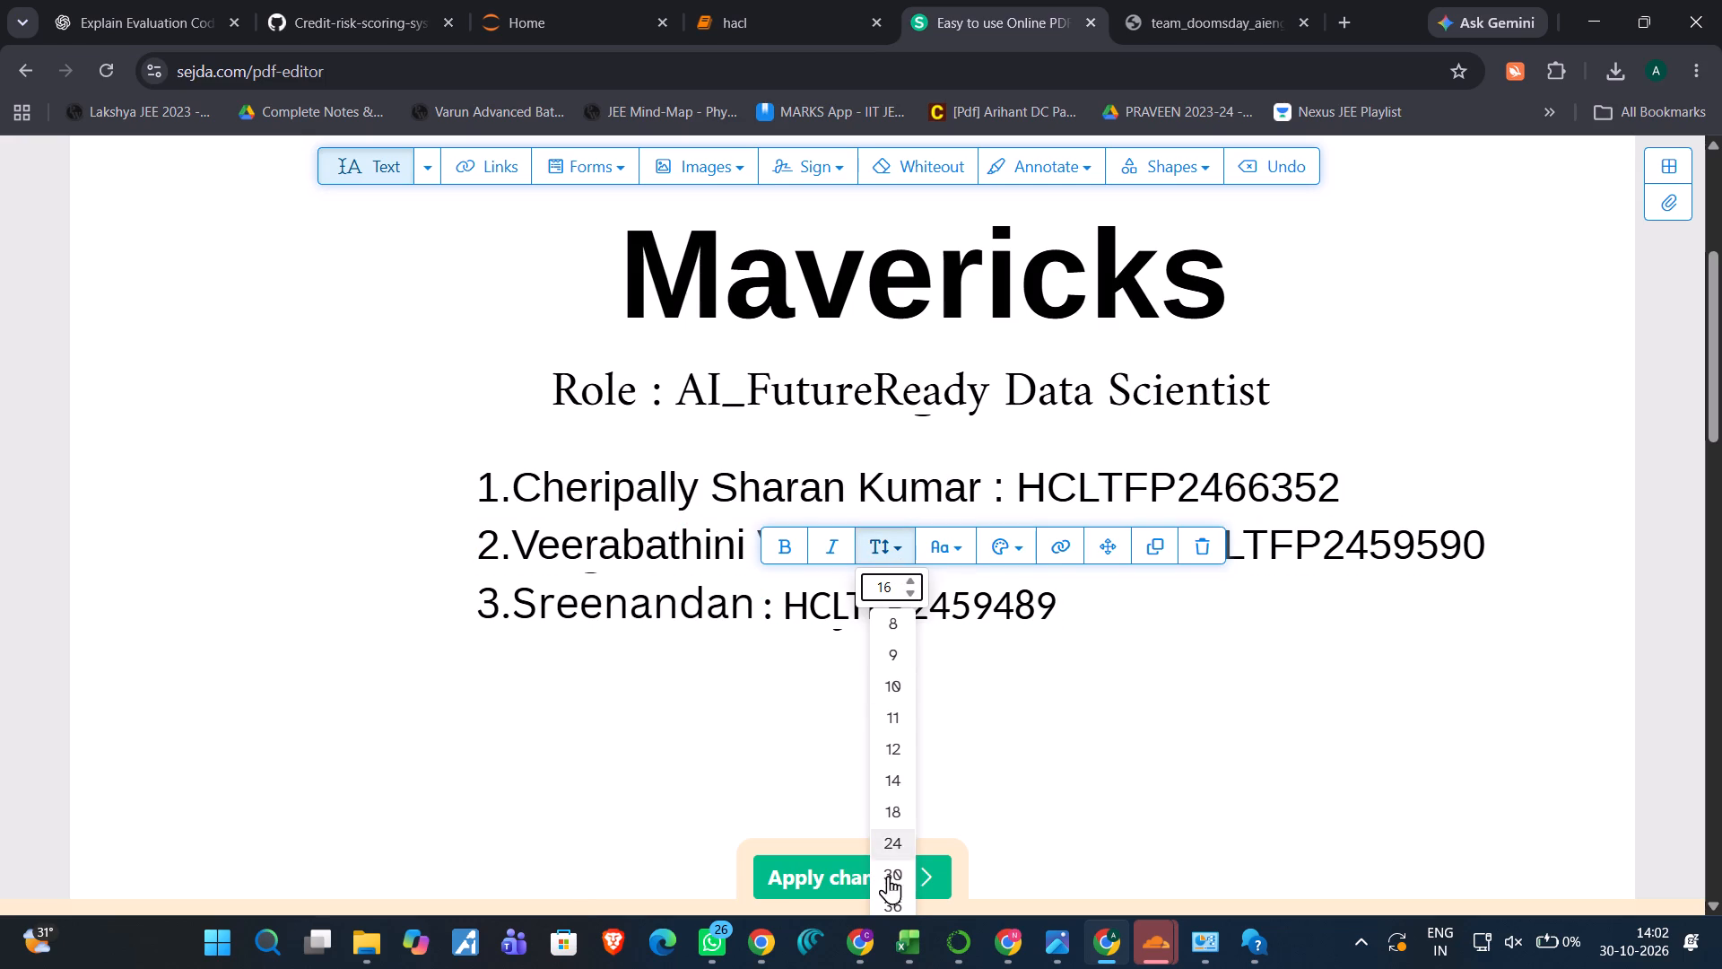
left_click(899, 813)
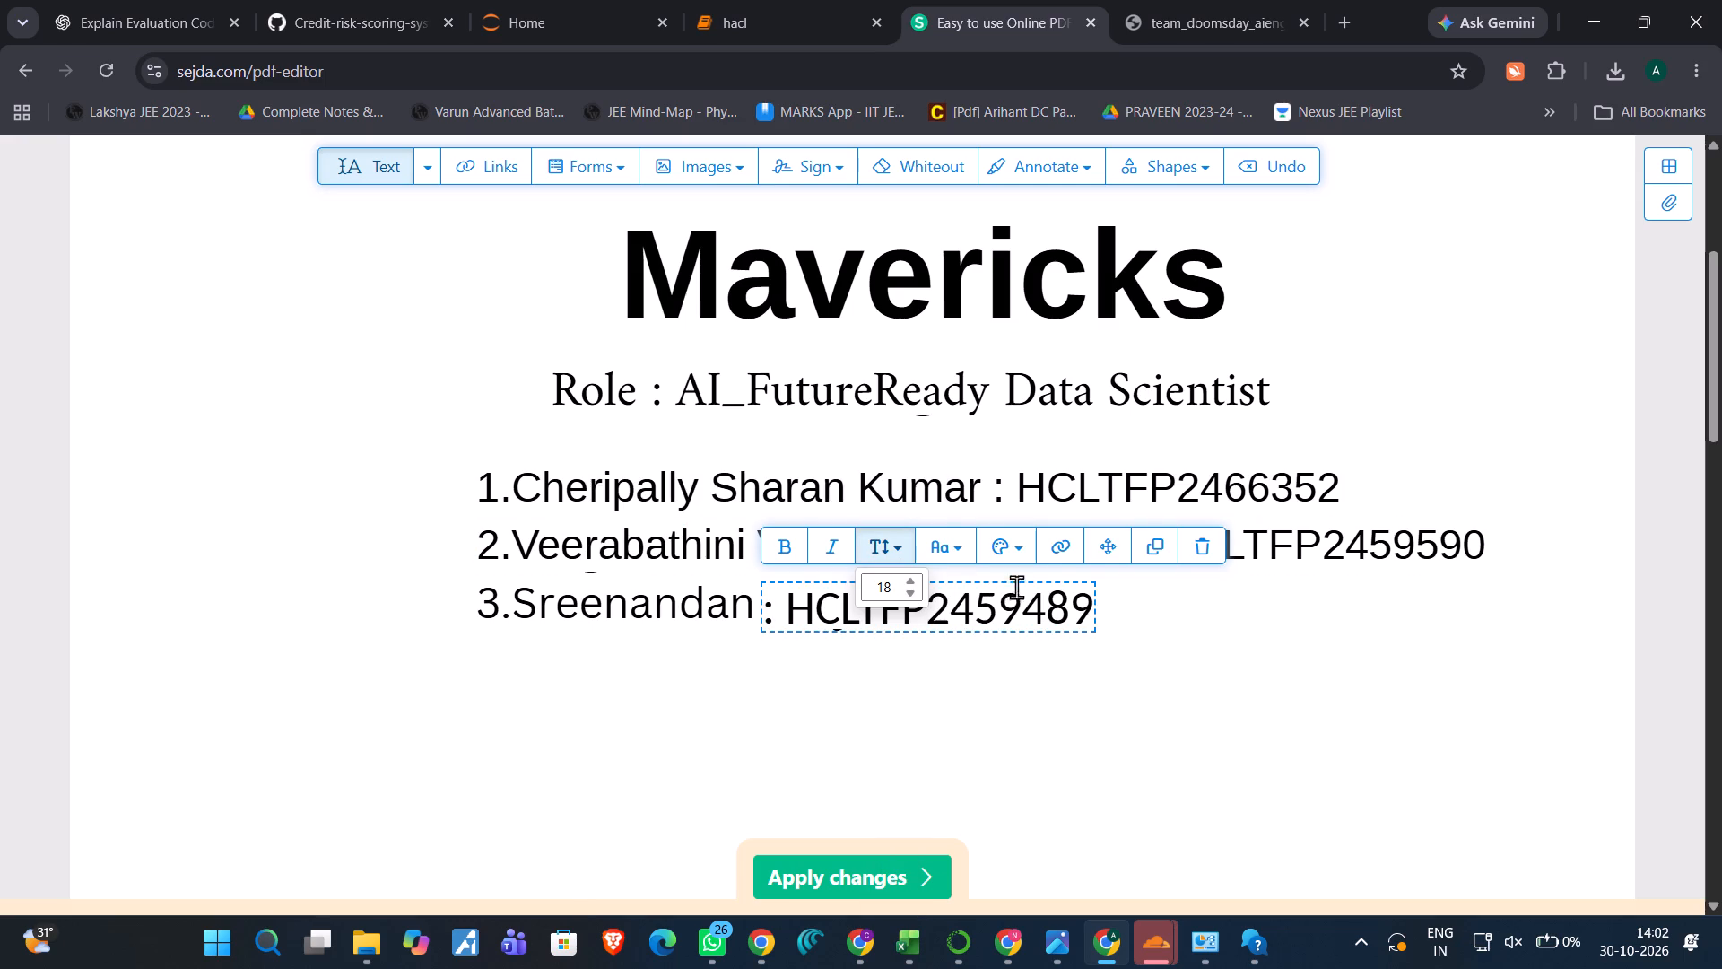
left_click(1368, 539)
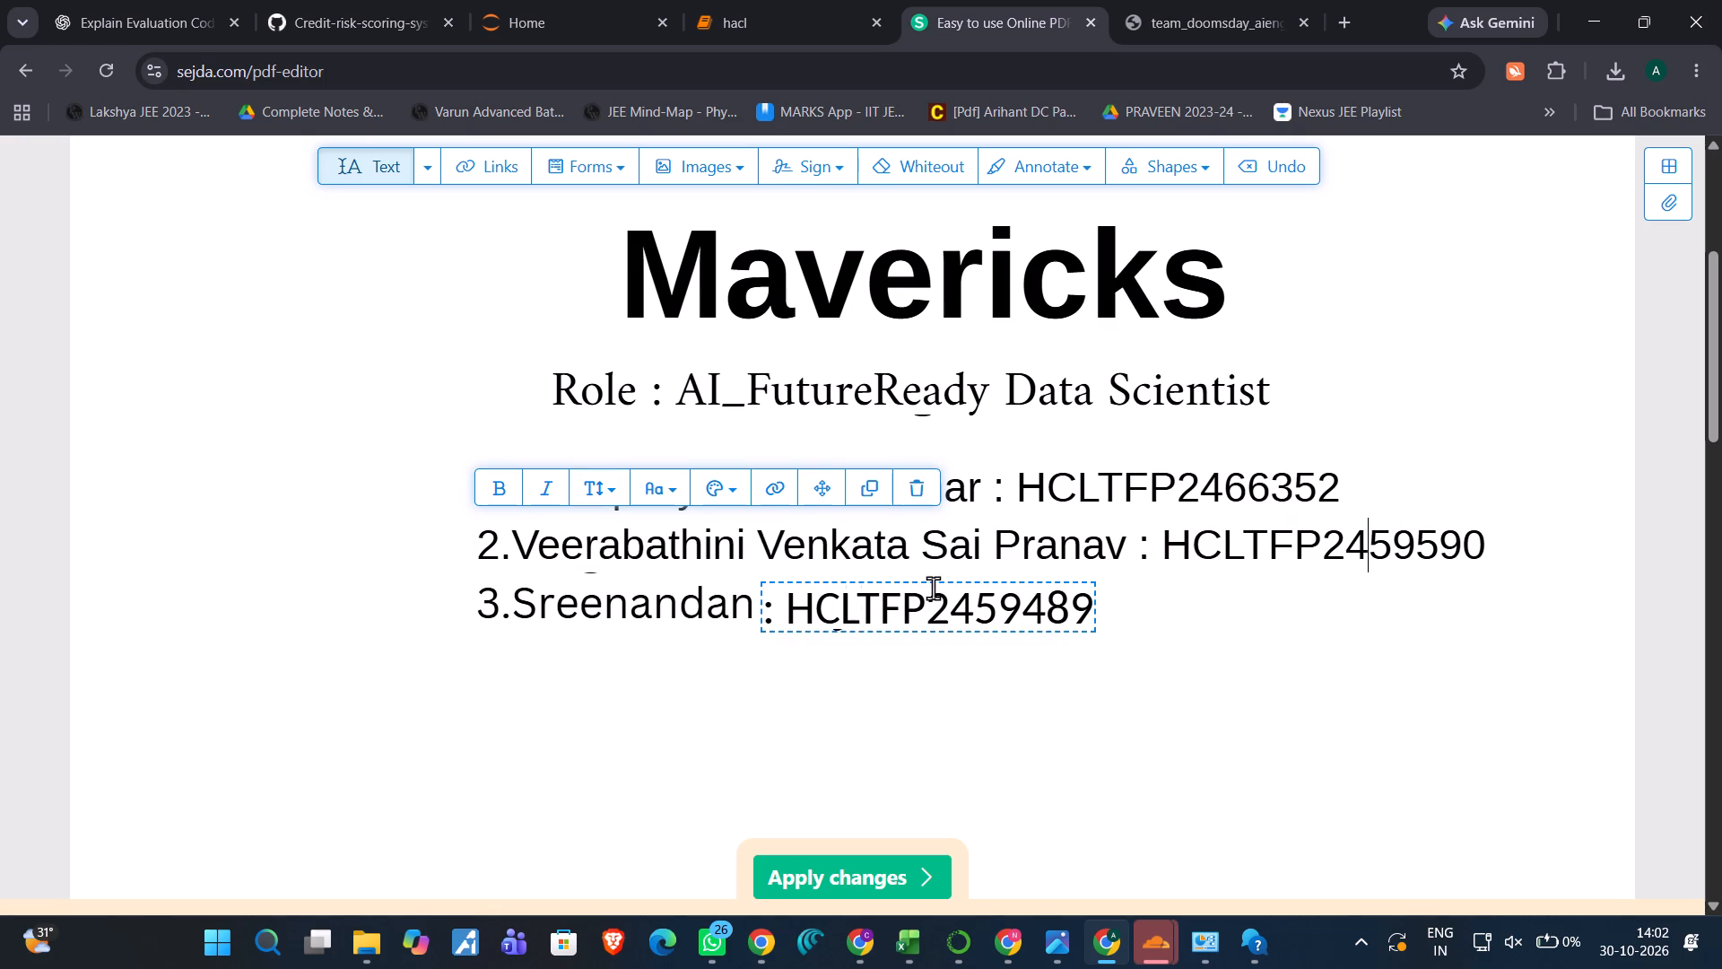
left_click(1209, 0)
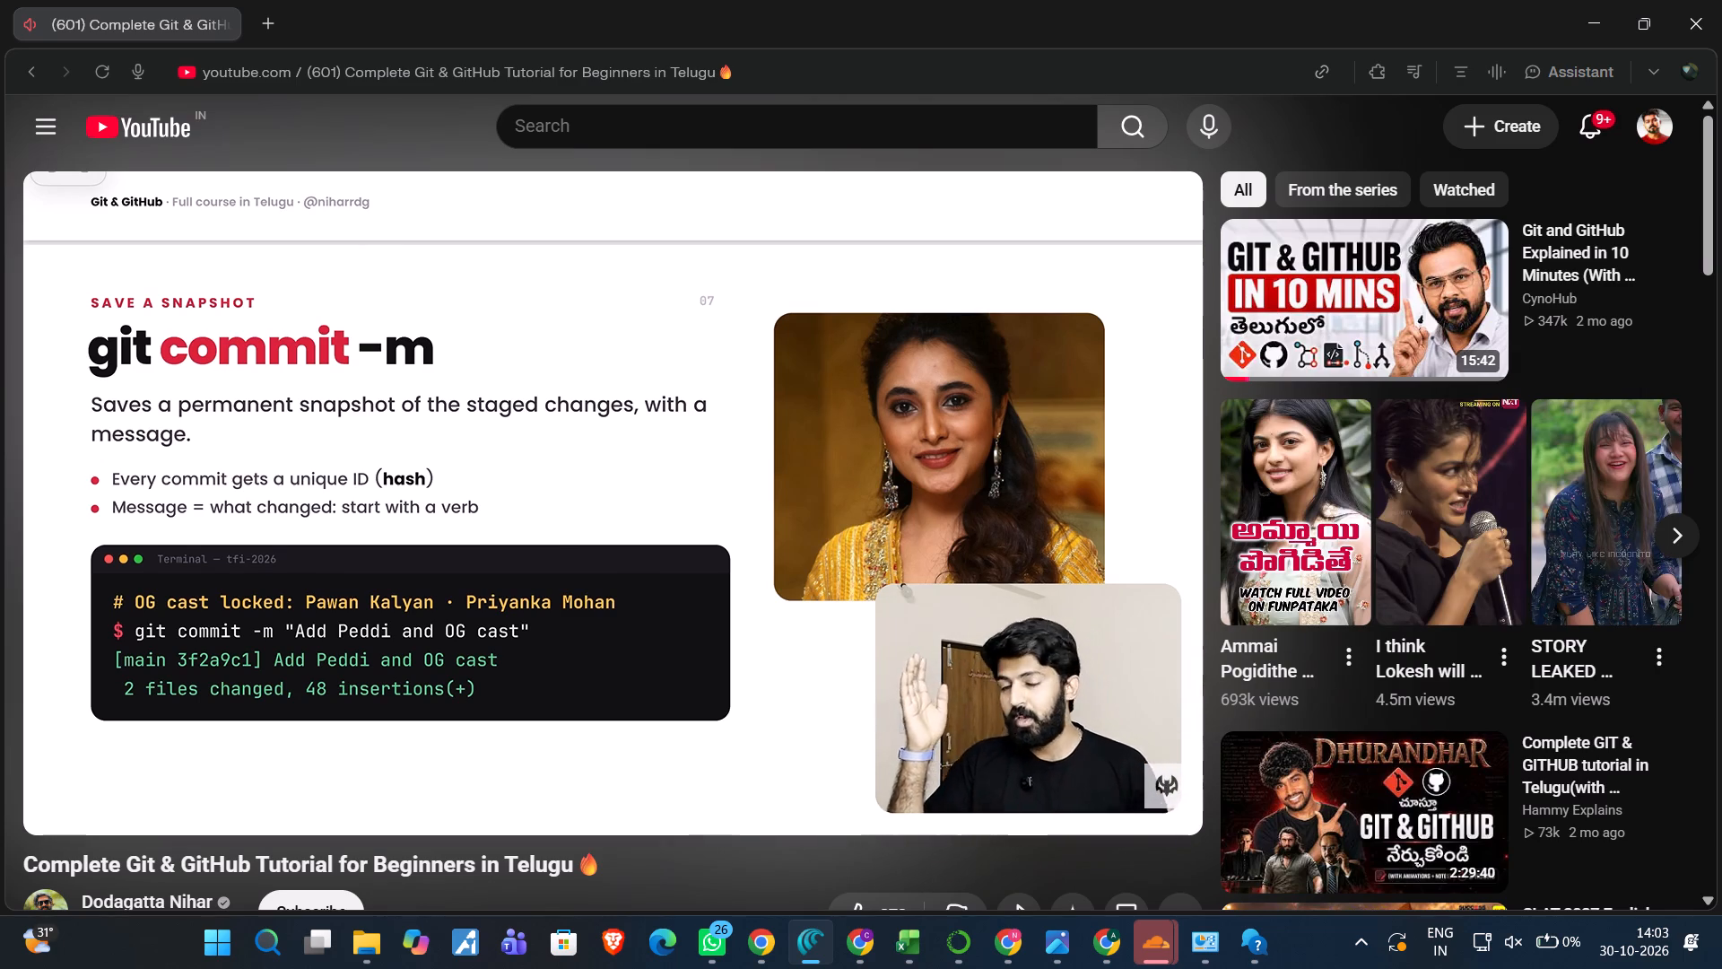
key("space")
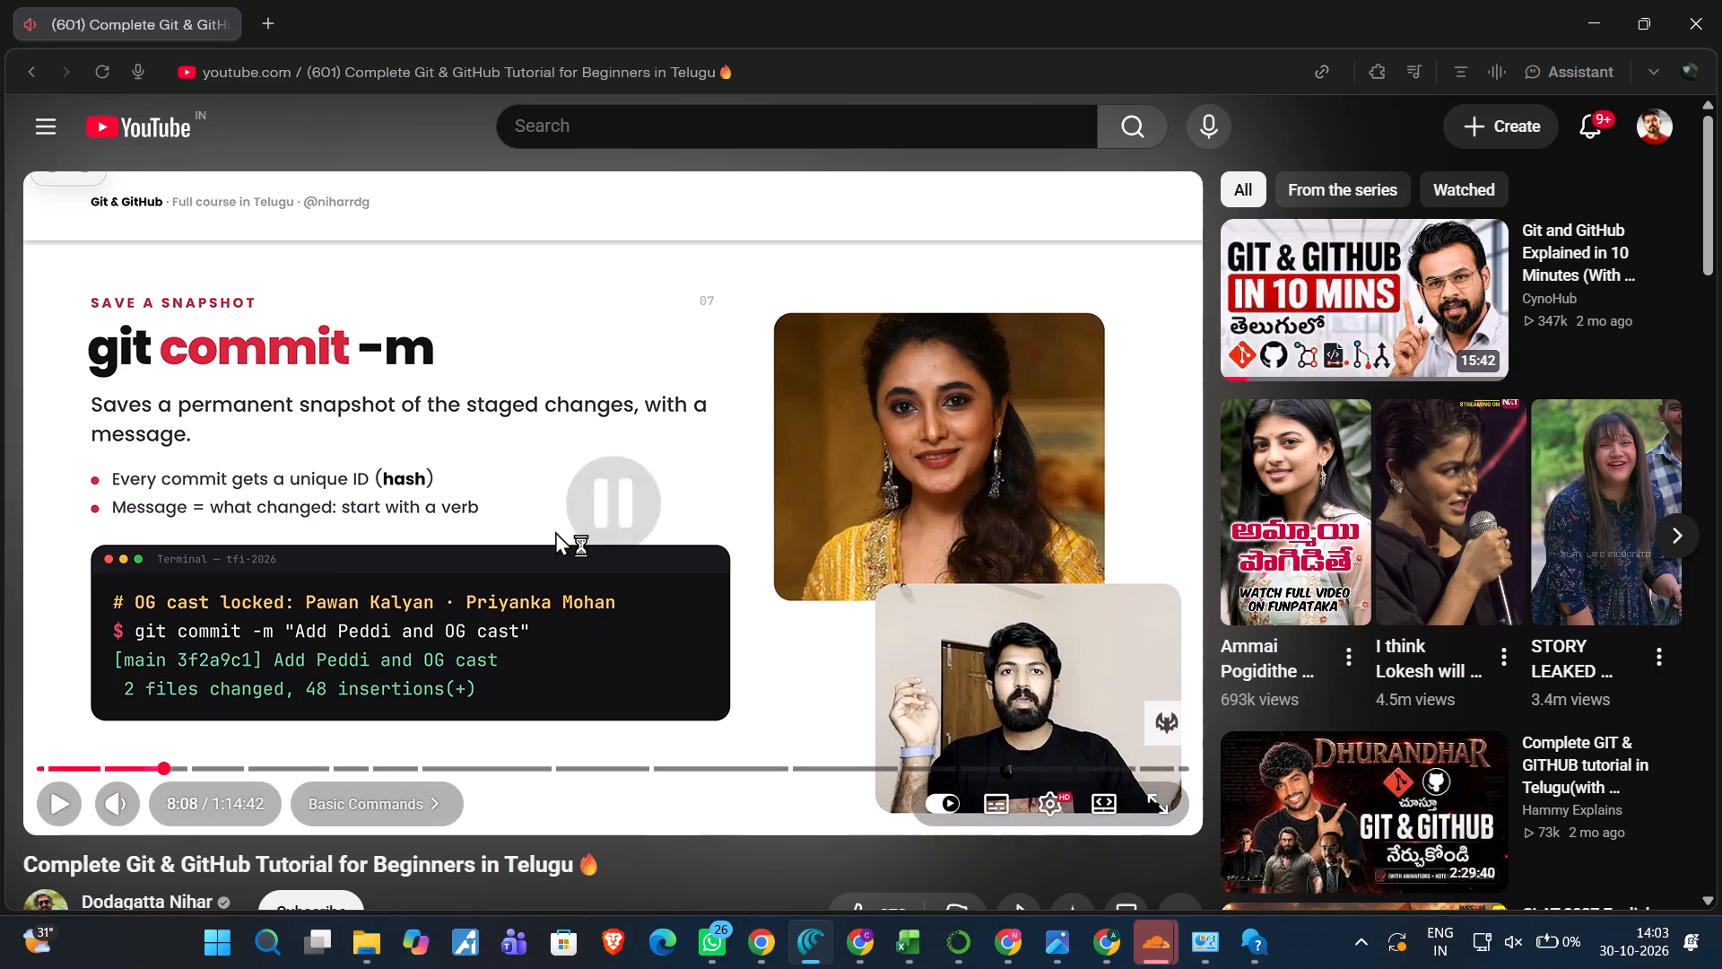